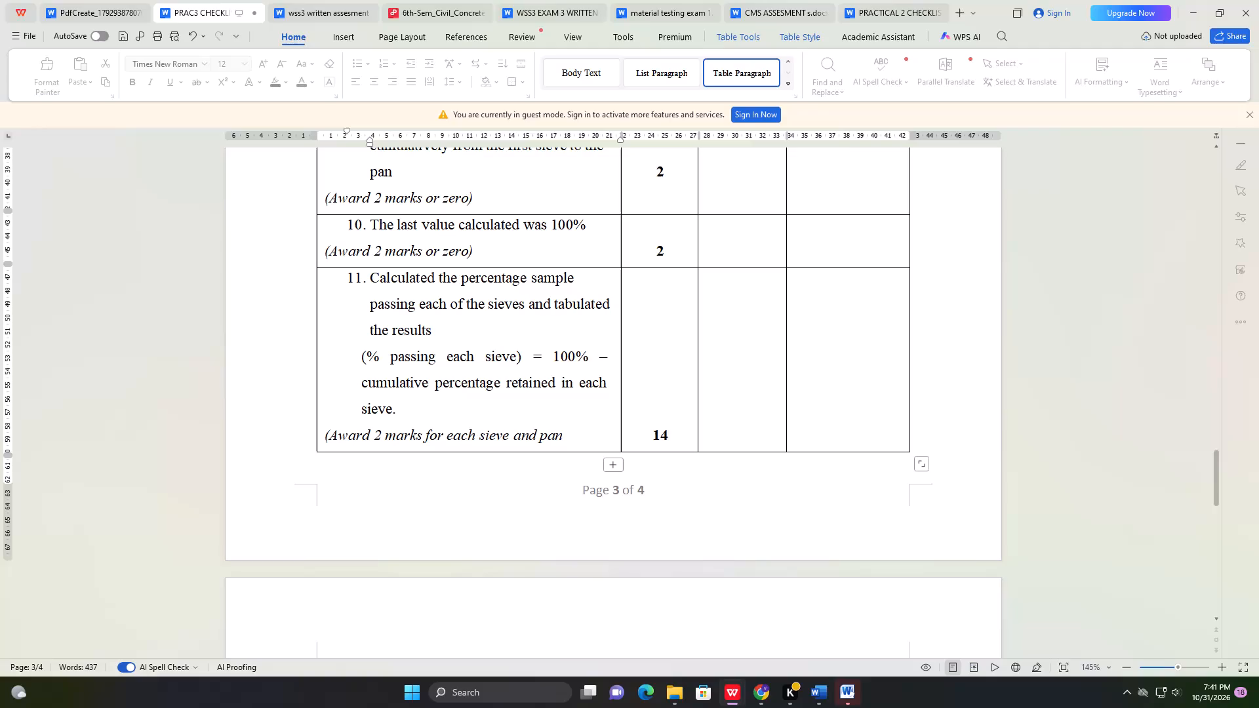
In the date line on the document's first page, expand SEPT to SEPTEMBER.
scroll(442, 477, "up", 5)
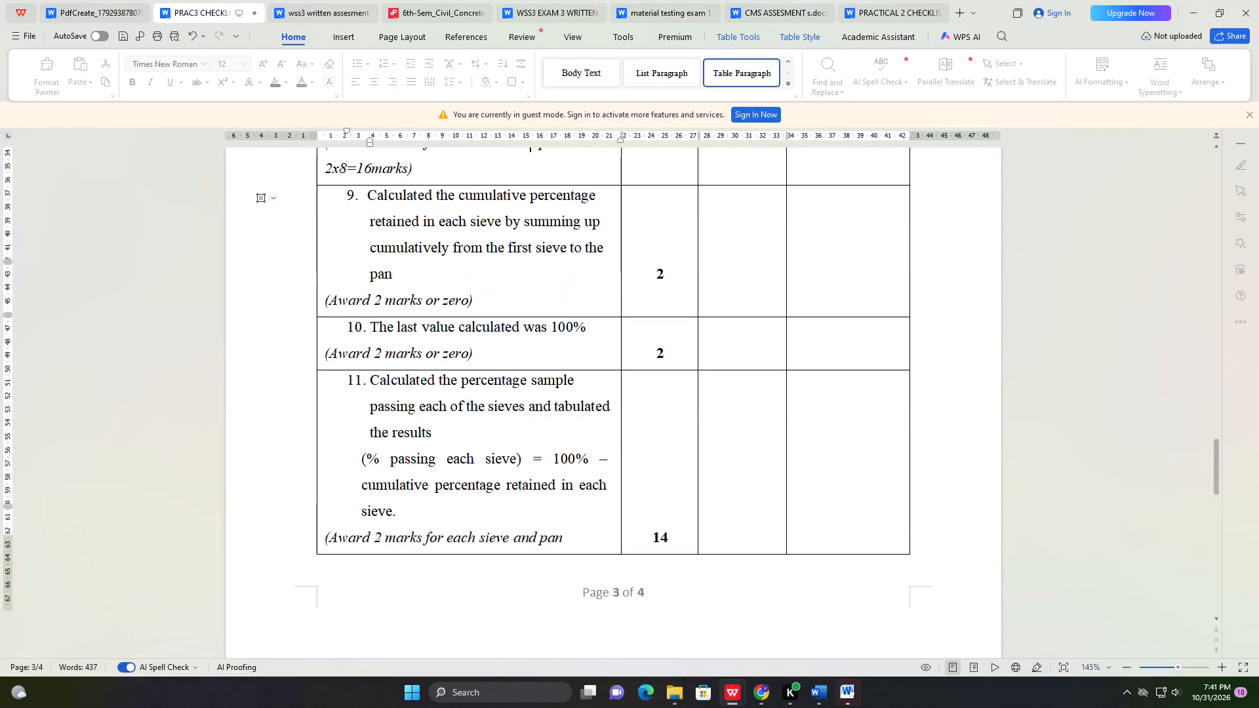
scroll(442, 473, "up", 15)
scroll(433, 470, "up", 7)
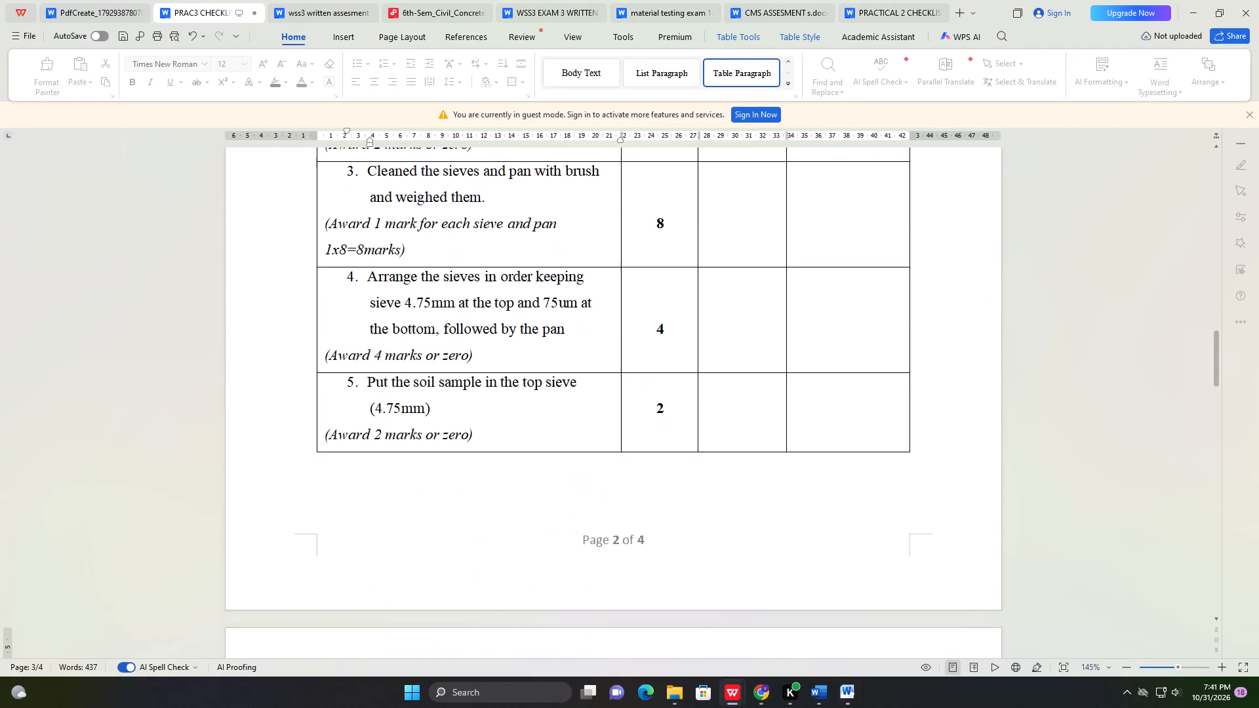
scroll(433, 470, "up", 13)
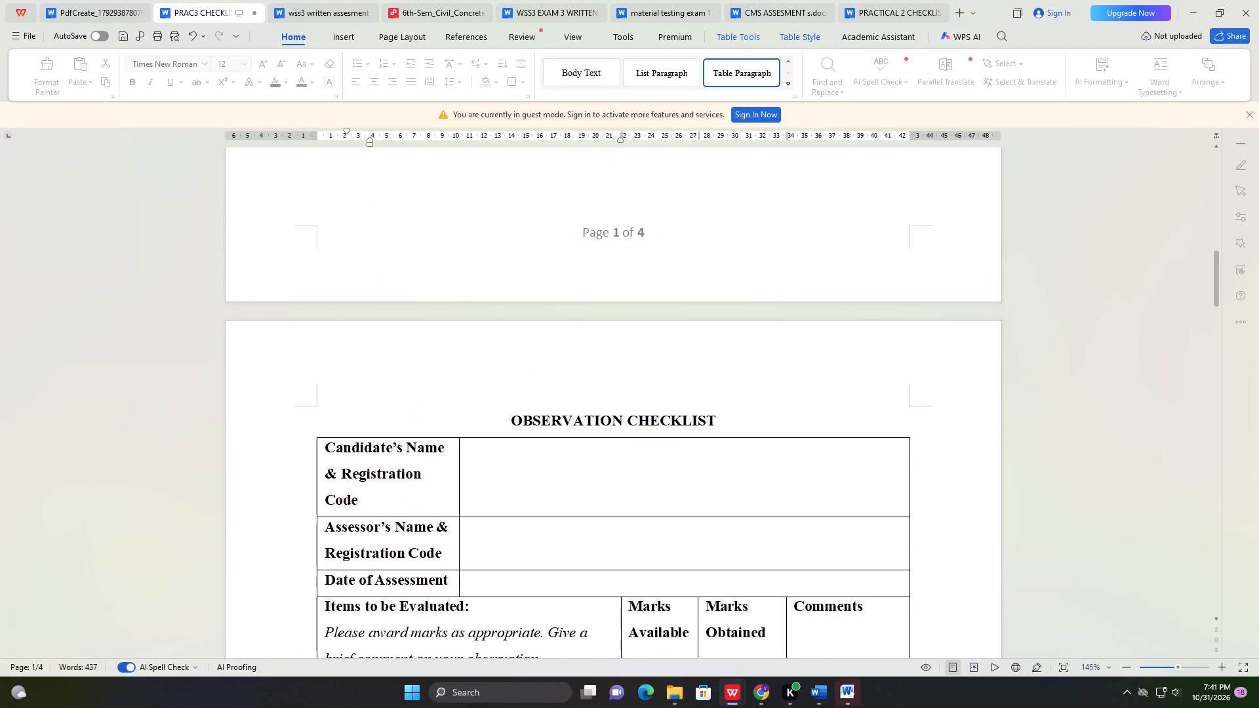
scroll(433, 473, "up", 10)
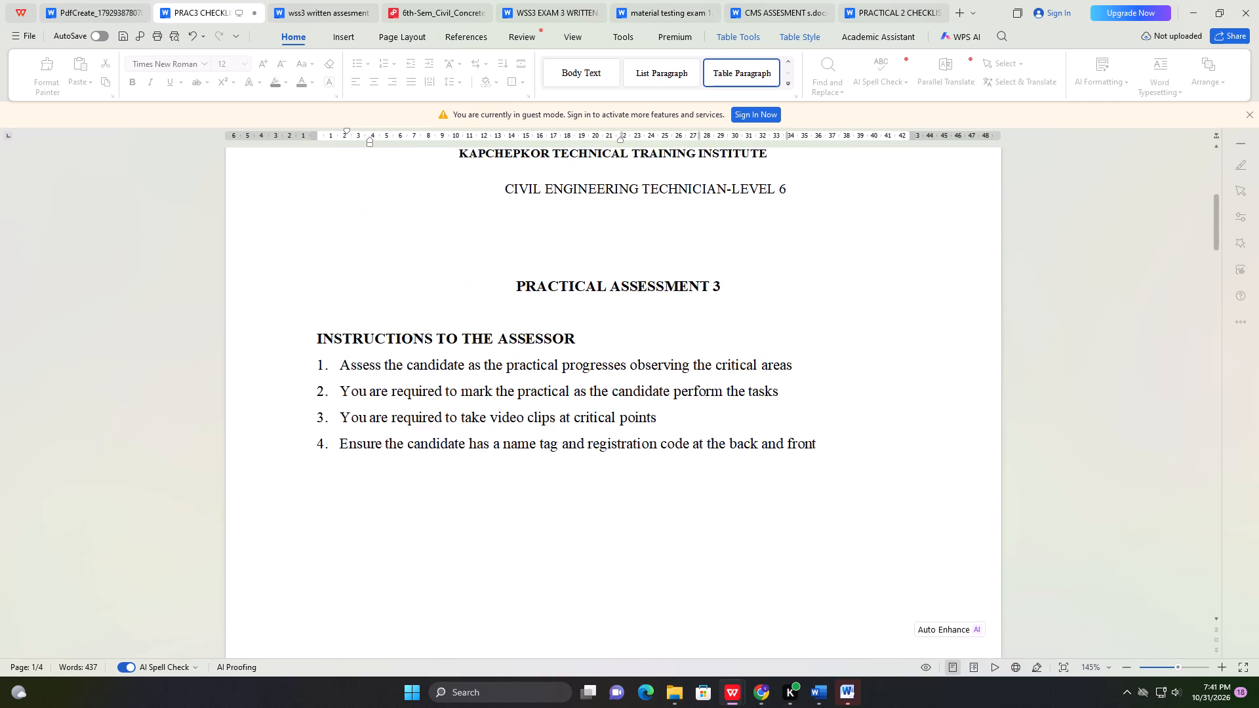
scroll(439, 471, "up", 14)
scroll(439, 475, "down", 5)
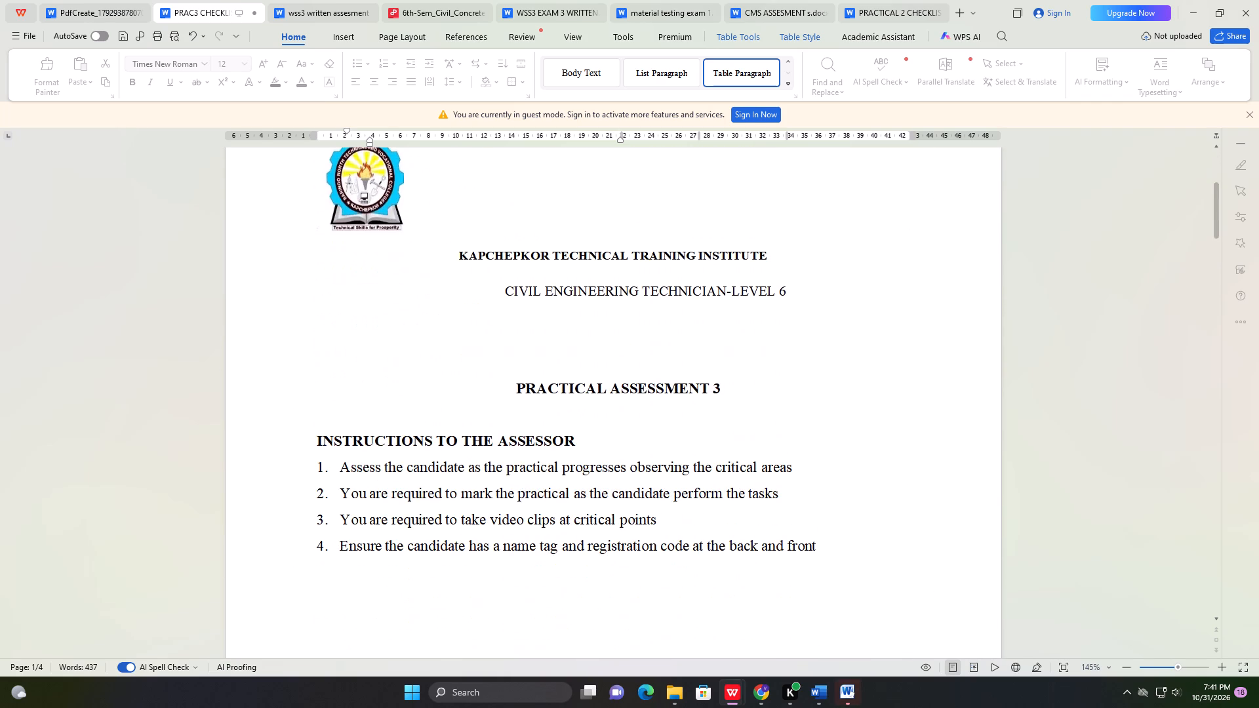
scroll(428, 444, "up", 5)
right_click(361, 318)
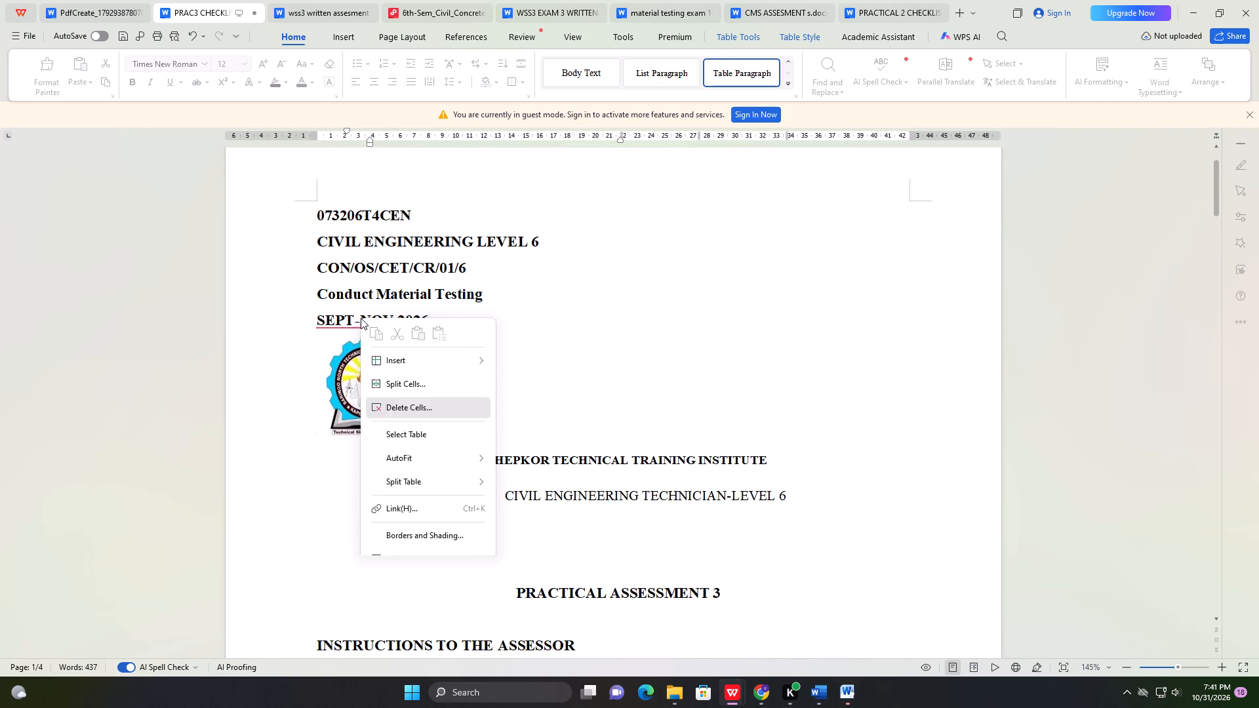
left_click(347, 317)
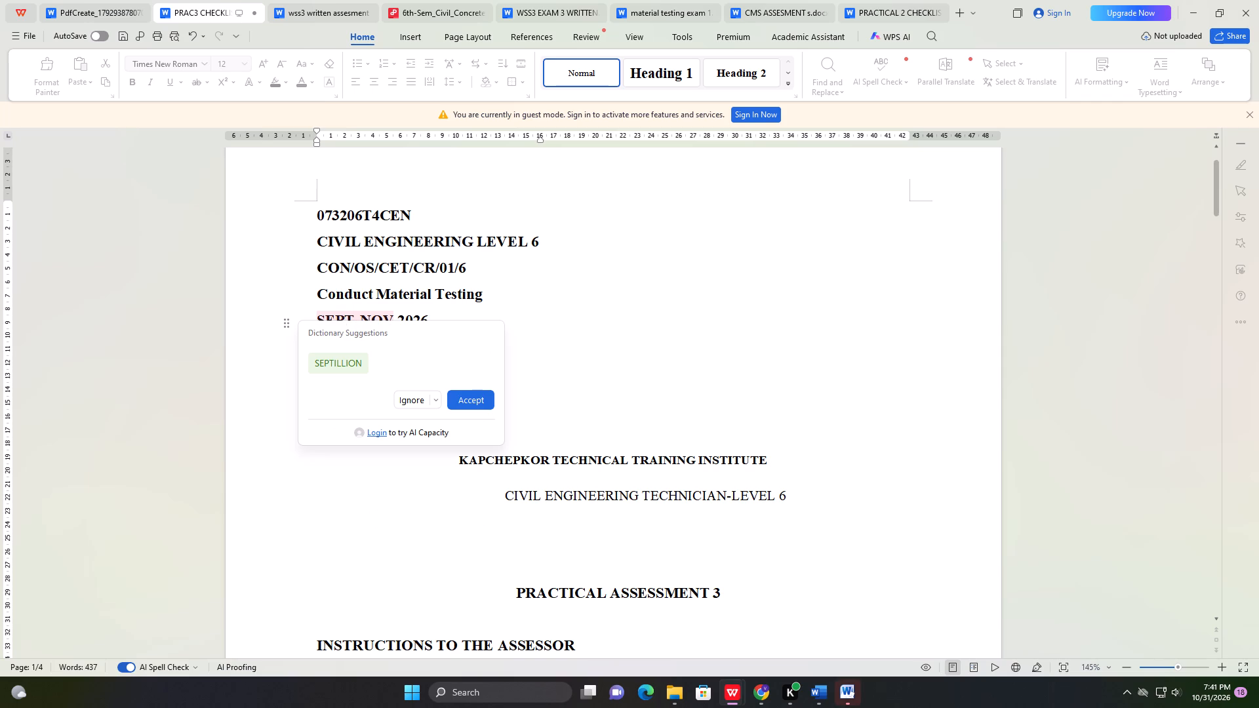
left_click(373, 311)
left_click(357, 311)
key("e")
key("m")
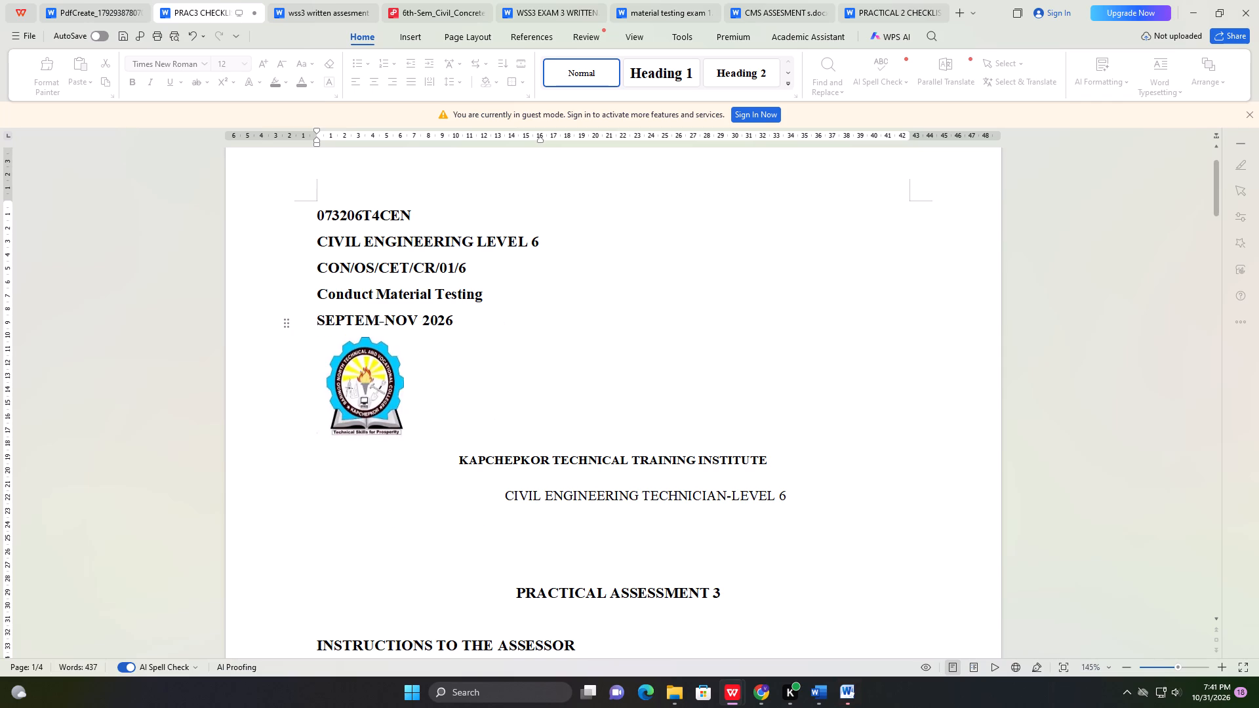
key("b")
type("ER")
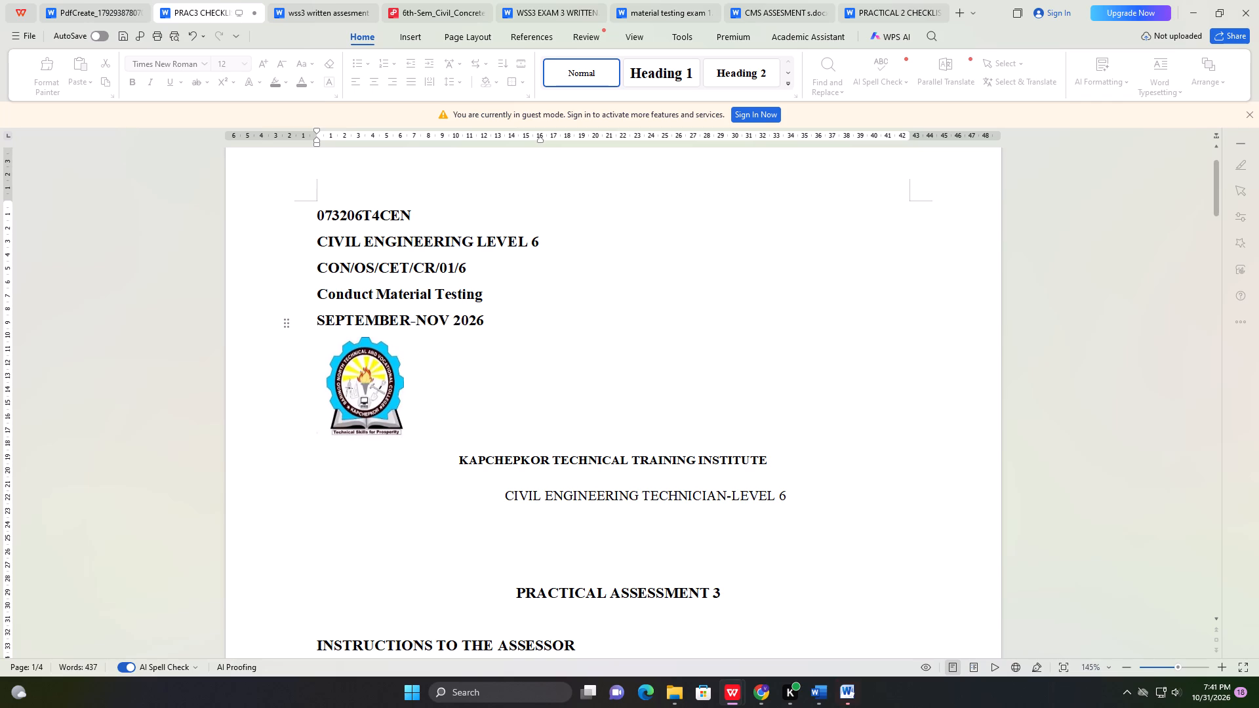
In the same date line, extend NOV to NOVBER before the year 2026.
left_click(448, 321)
key("b")
type("ER")
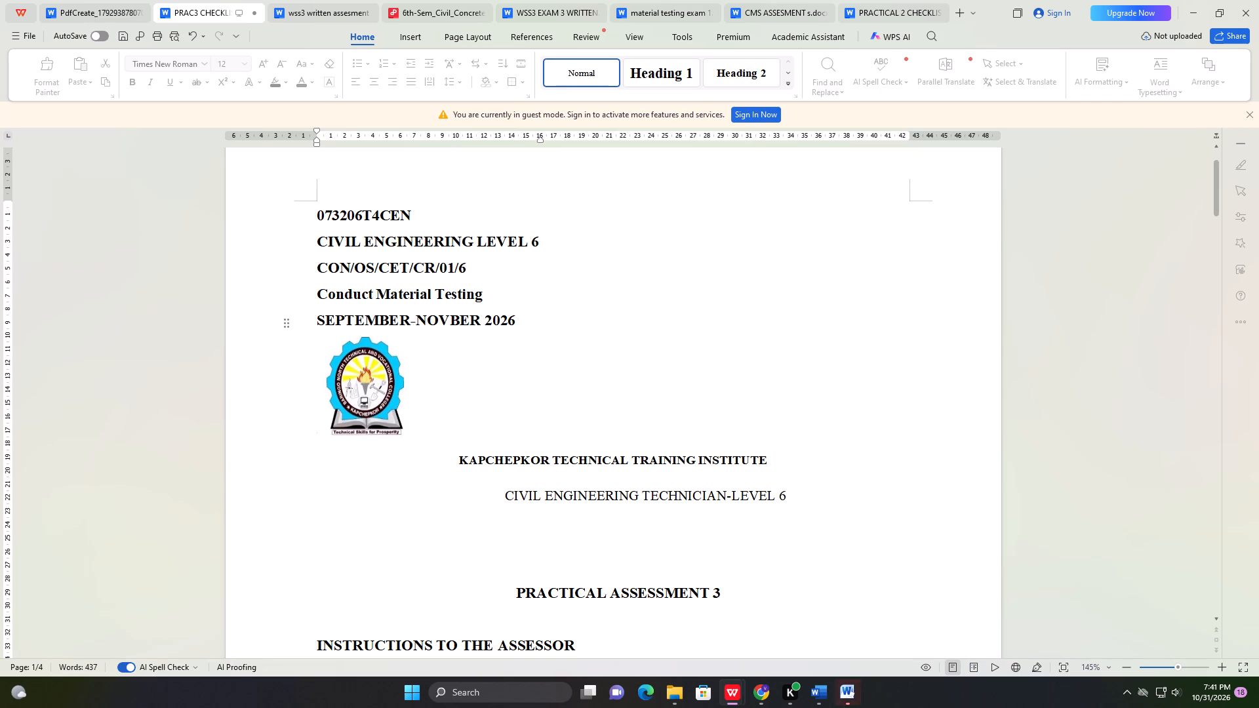
Skim the observation checklist from the candidate details through the Task 1 and Task 2 items.
scroll(481, 338, "down", 2)
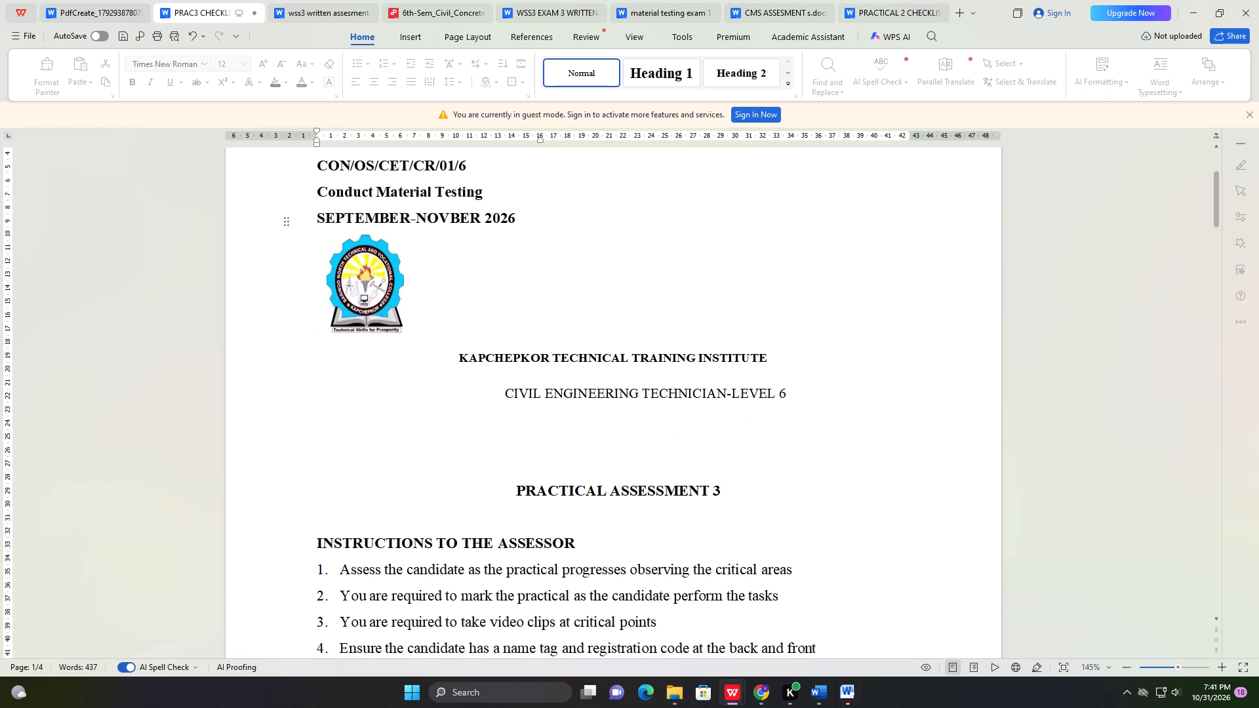
scroll(481, 338, "down", 9)
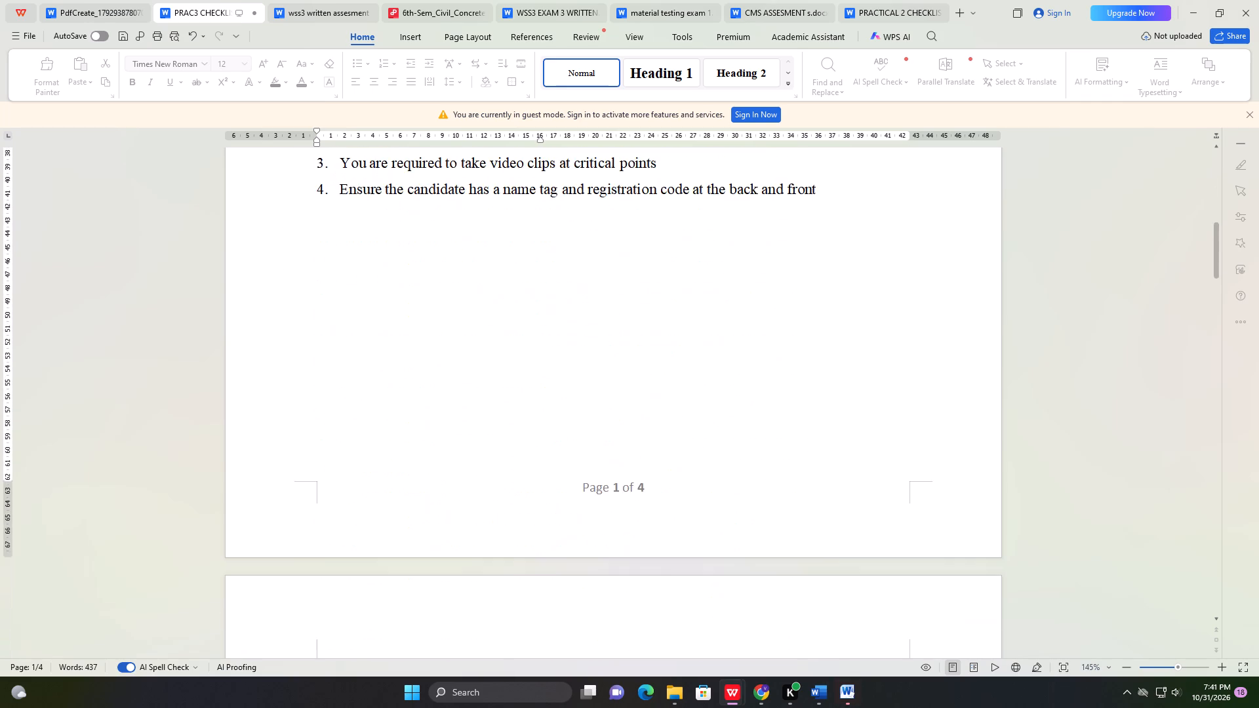
scroll(482, 342, "down", 10)
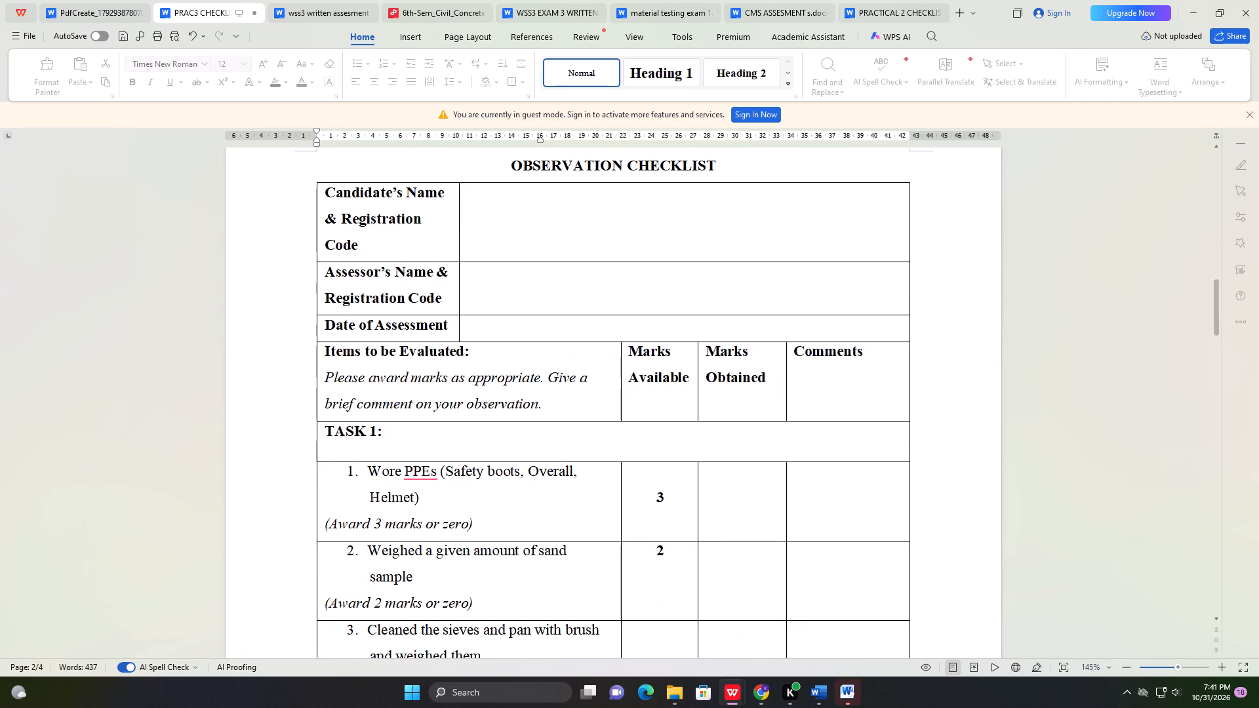
scroll(482, 342, "down", 8)
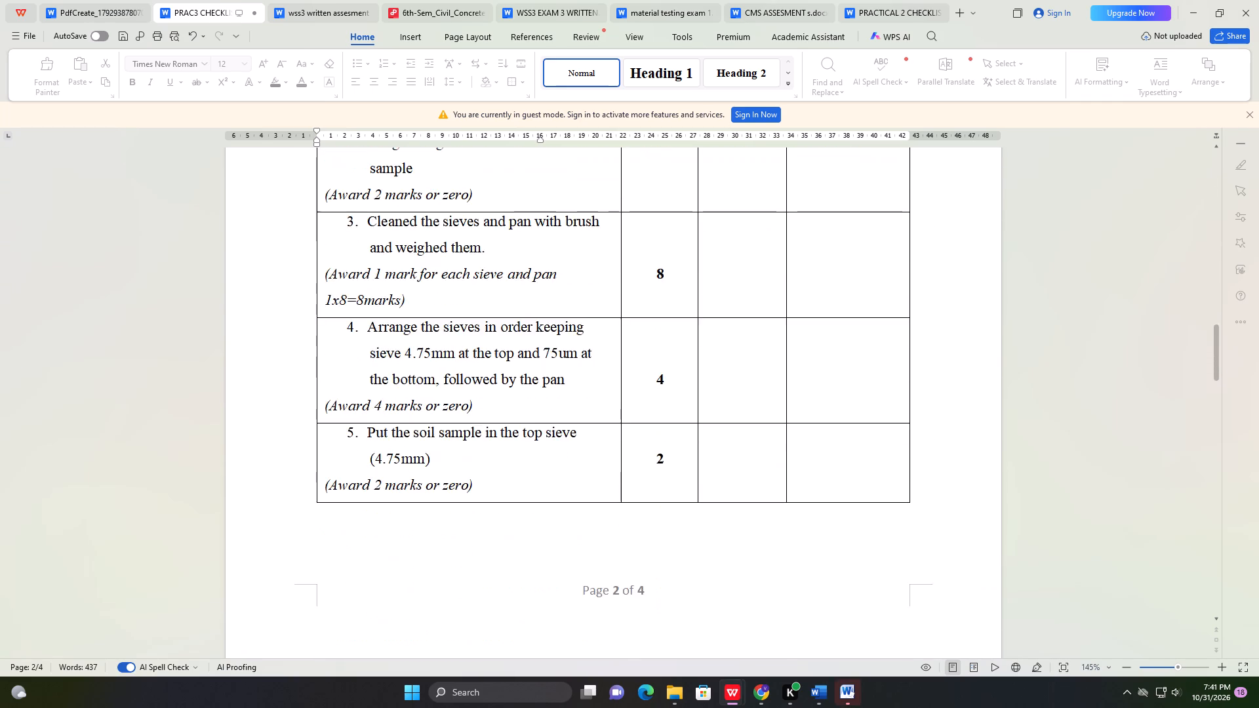
scroll(482, 342, "down", 15)
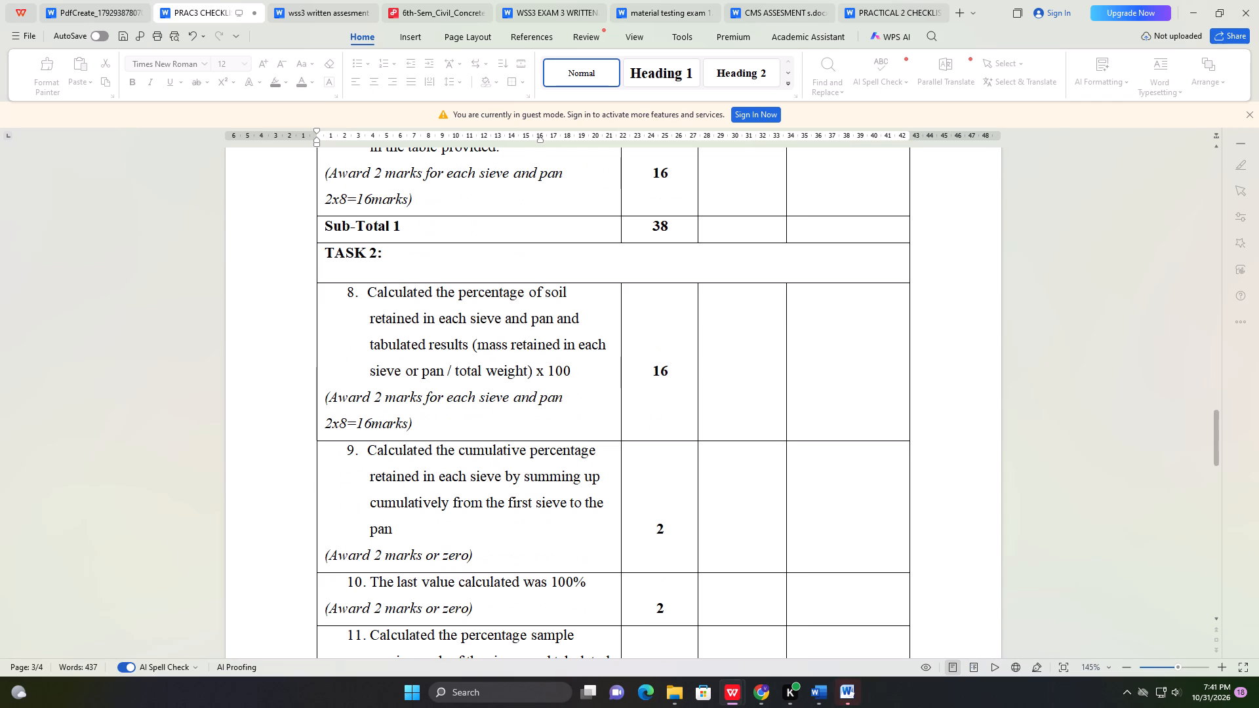
scroll(482, 342, "up", 13)
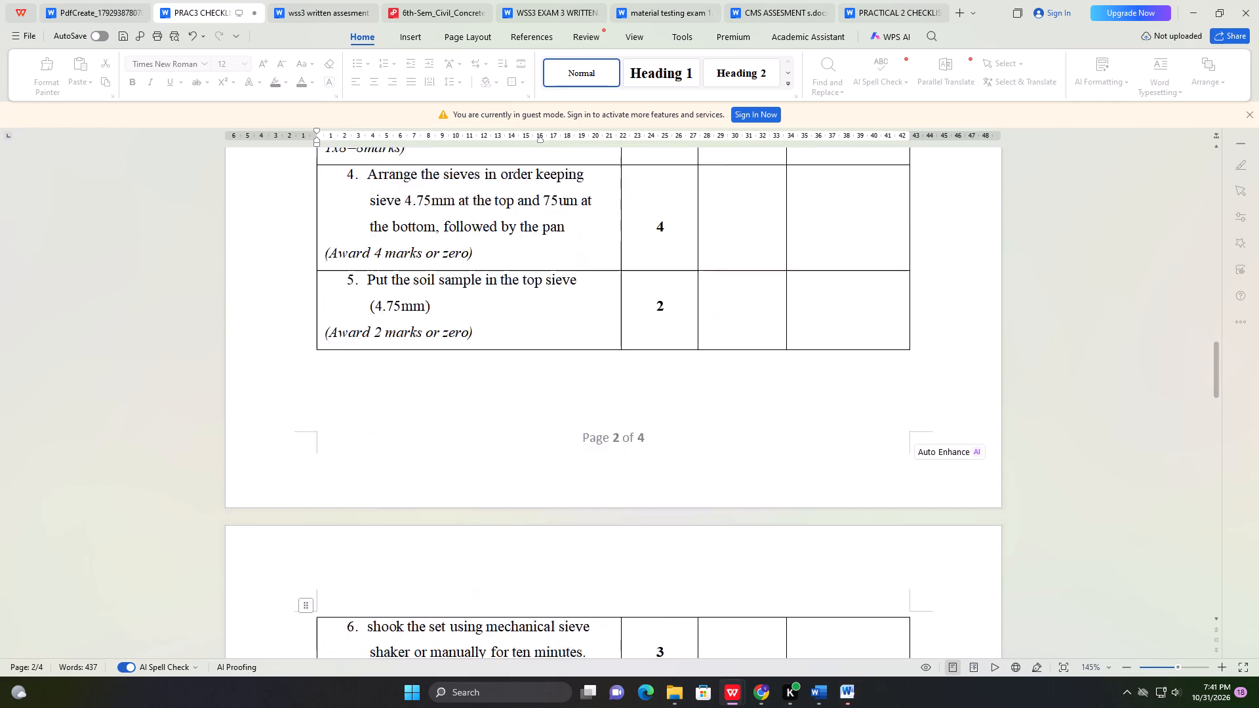
scroll(479, 344, "up", 7)
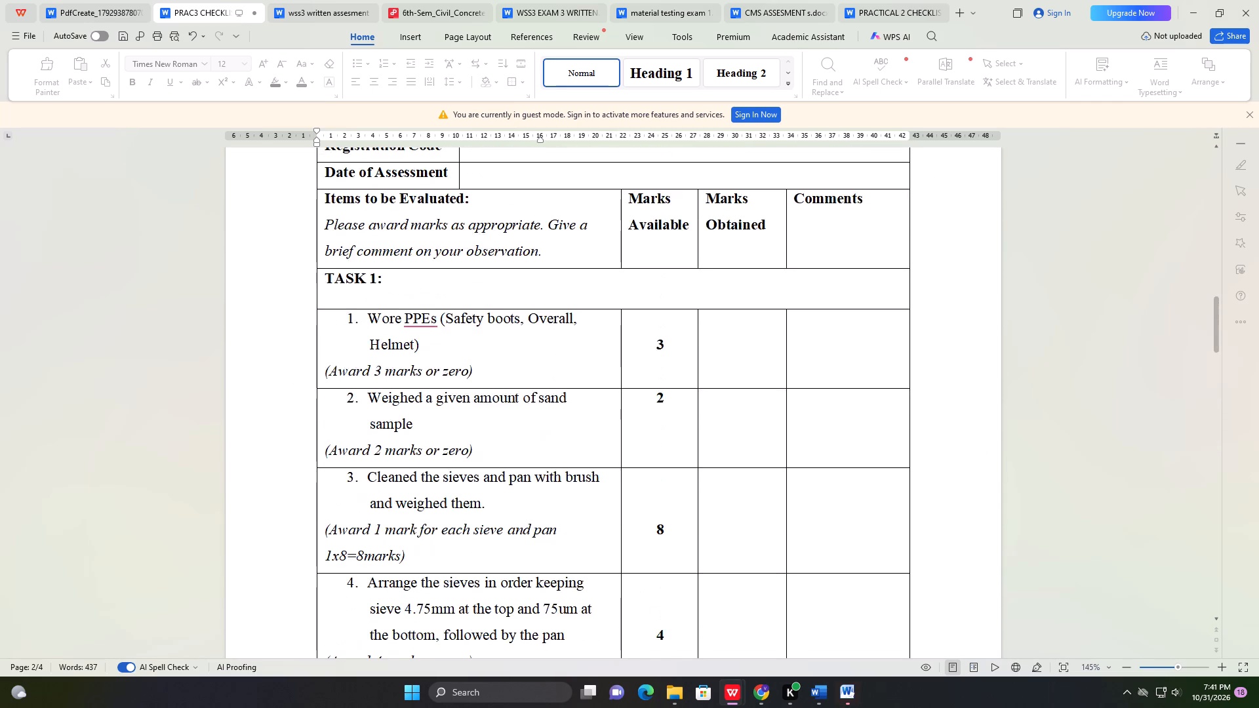
scroll(479, 344, "up", 1)
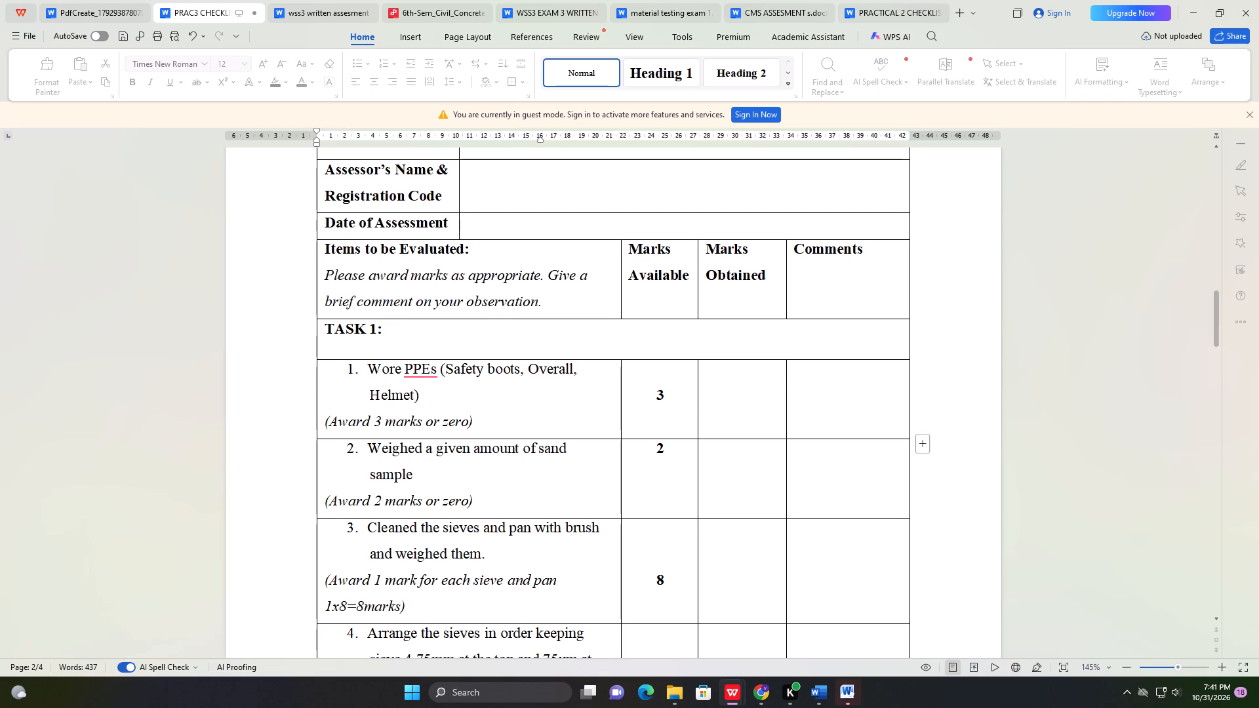
Read through Task 1 items 1 to 7 and their available marks, down to the Sub-Total 1 row.
scroll(480, 346, "down", 1)
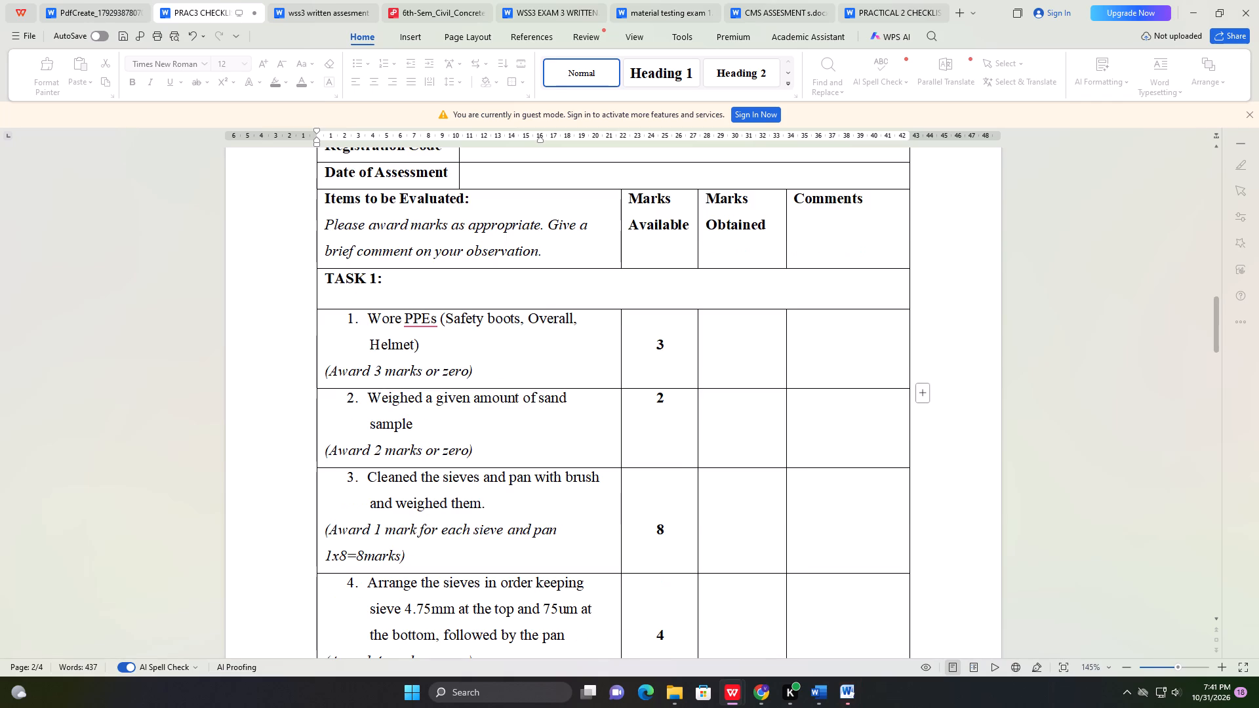
scroll(479, 346, "down", 2)
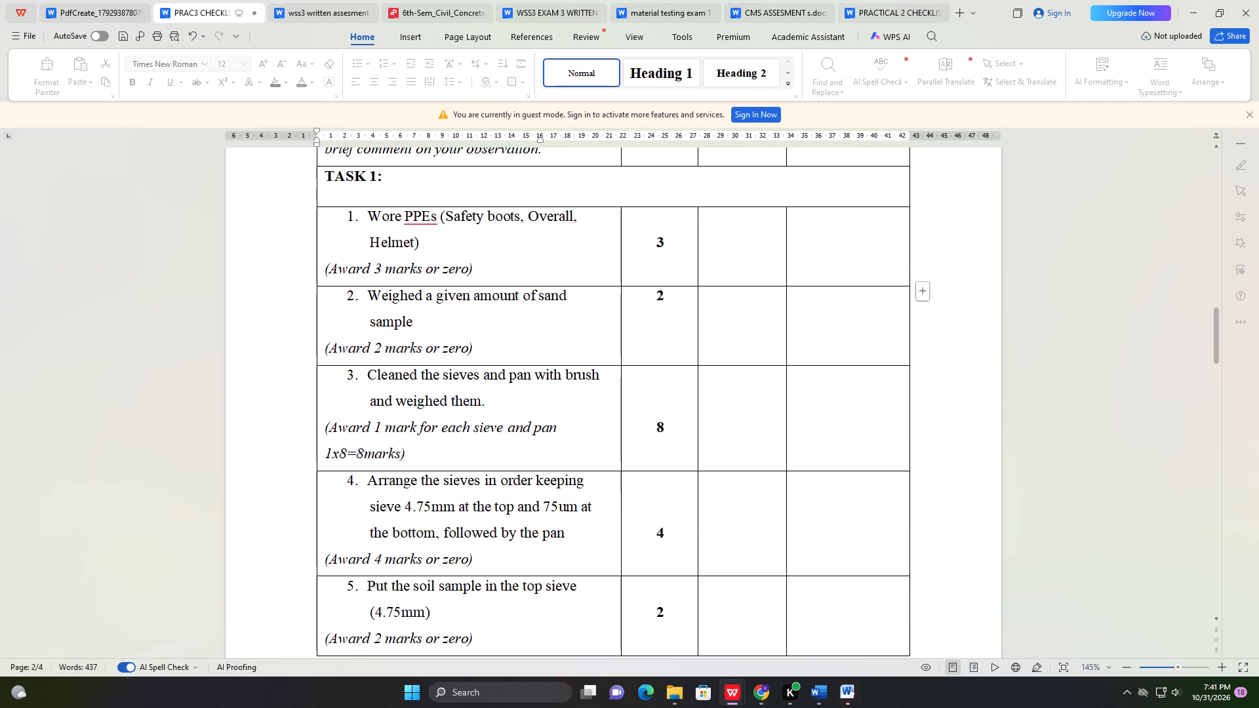
scroll(479, 347, "down", 1)
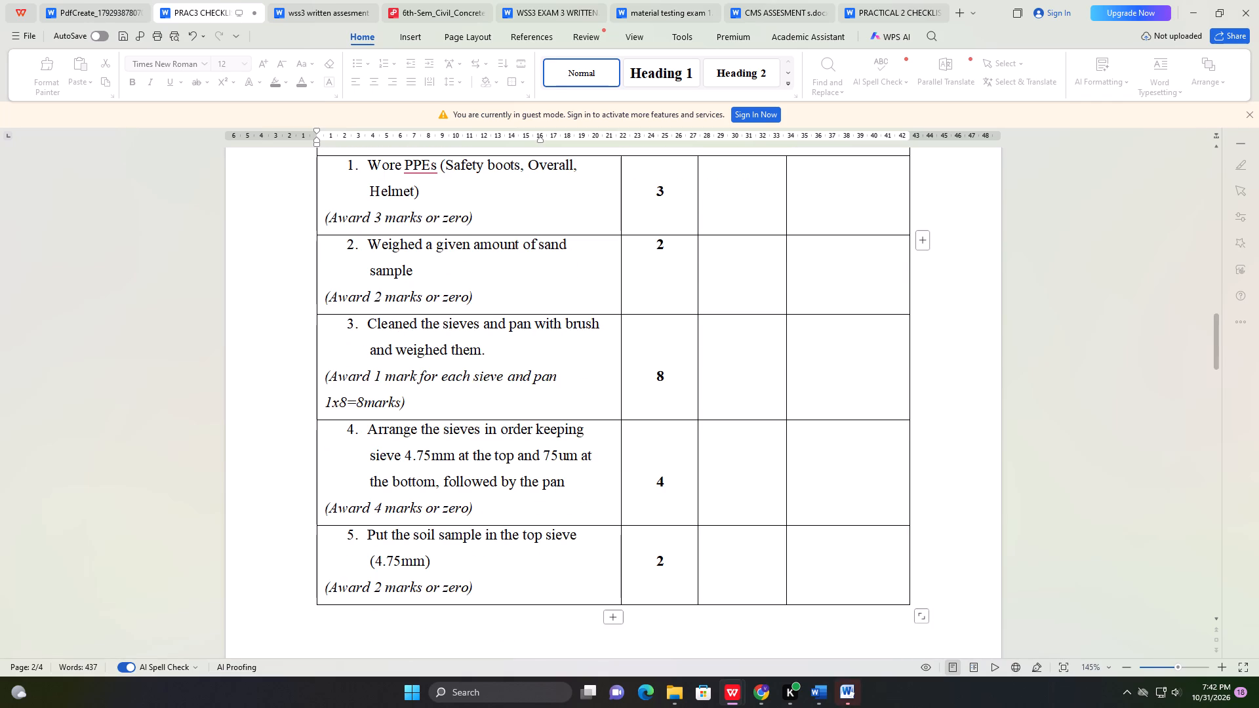
scroll(479, 347, "down", 1)
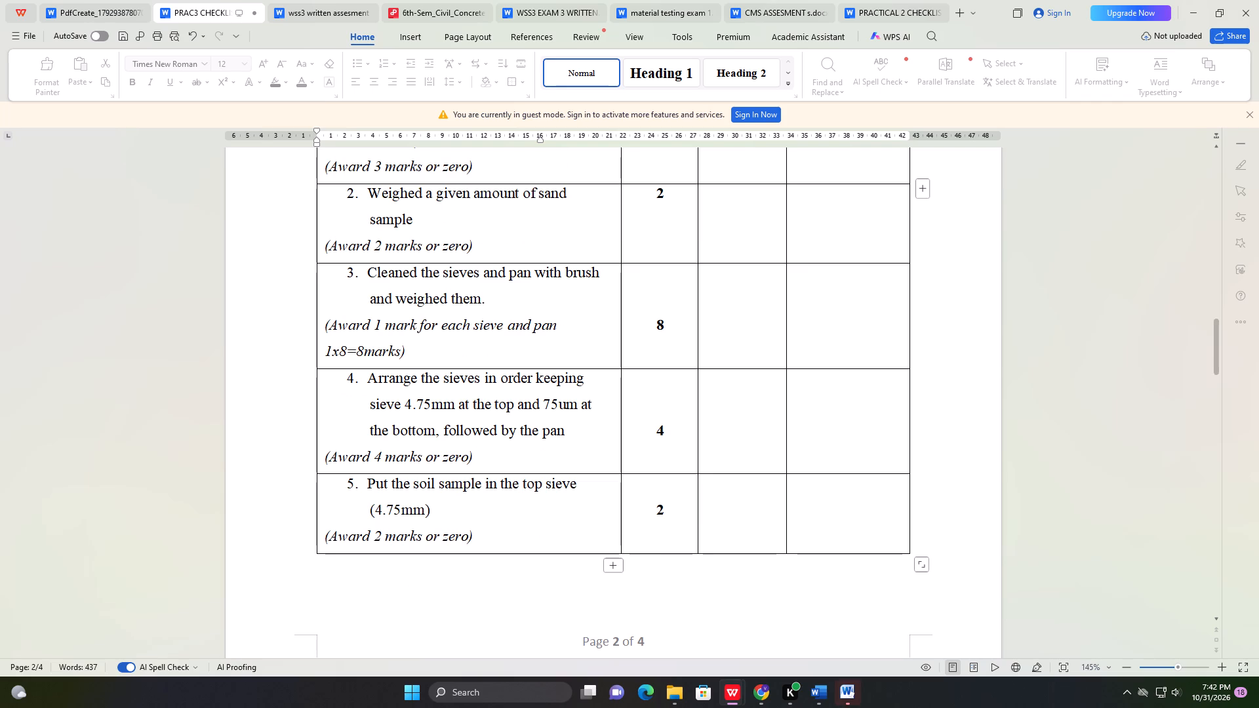
scroll(475, 348, "down", 1)
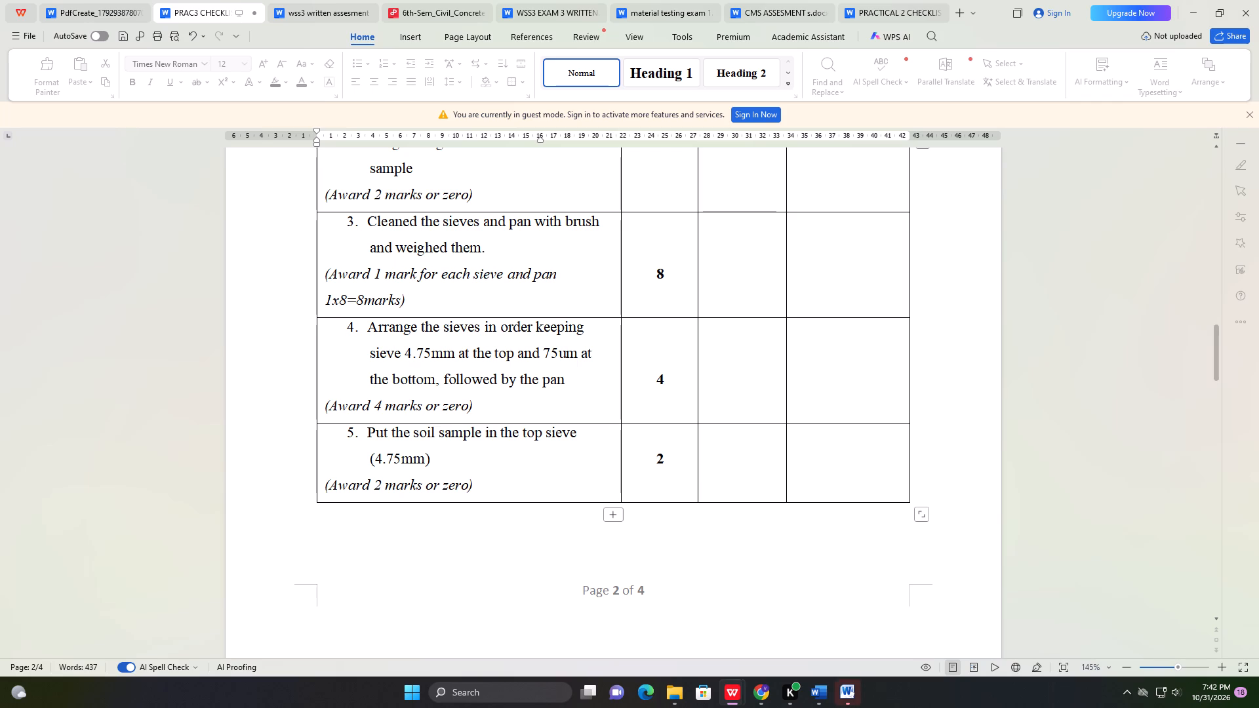
scroll(478, 347, "down", 3)
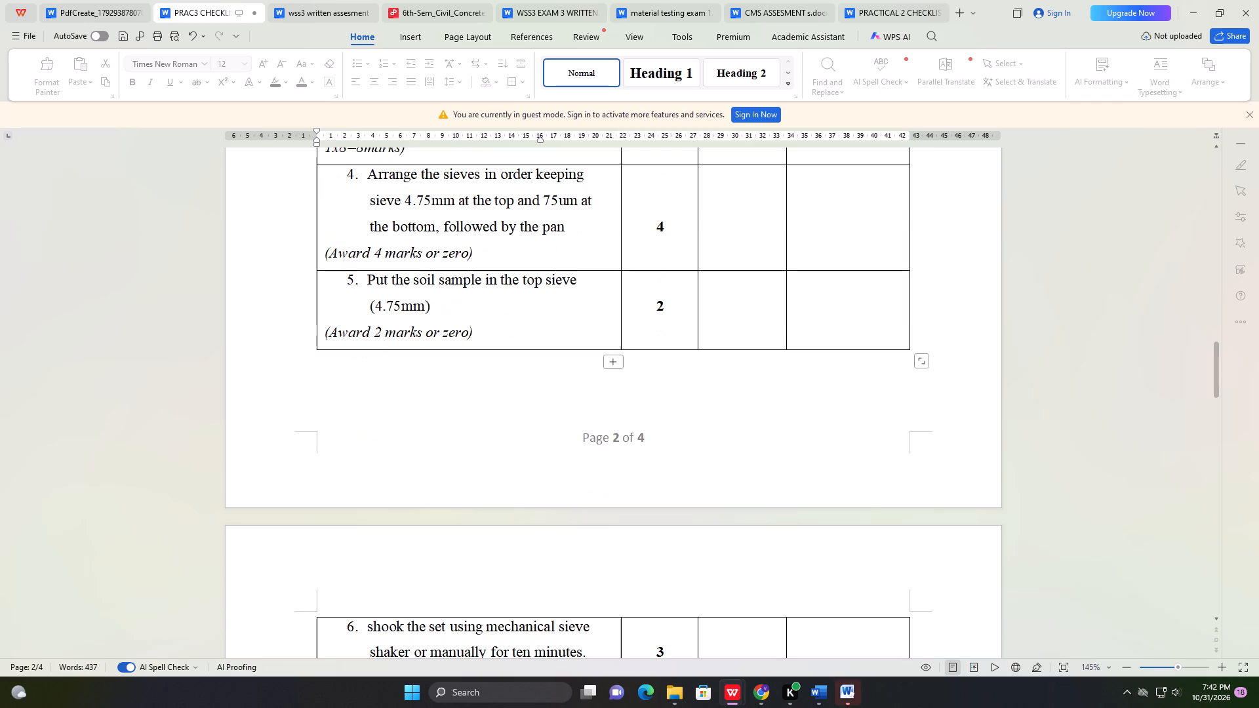
scroll(478, 347, "down", 3)
scroll(478, 347, "up", 2)
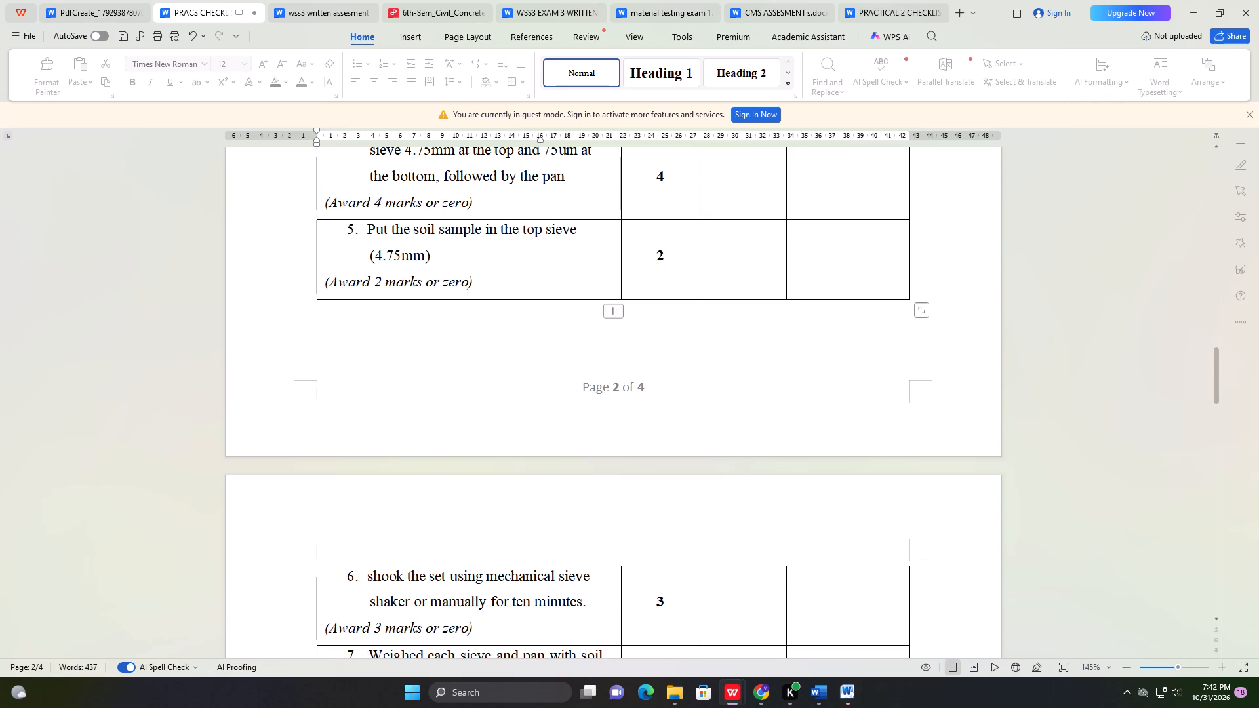
scroll(479, 347, "down", 1)
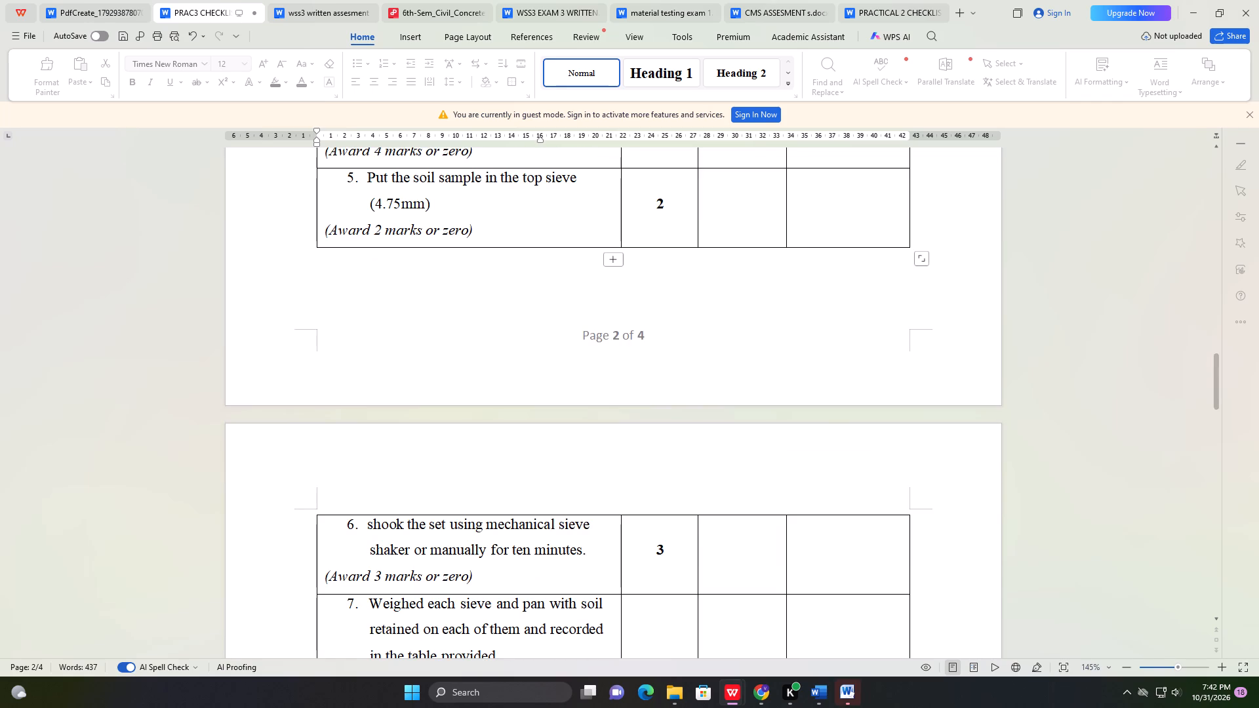
scroll(506, 203, "down", 3)
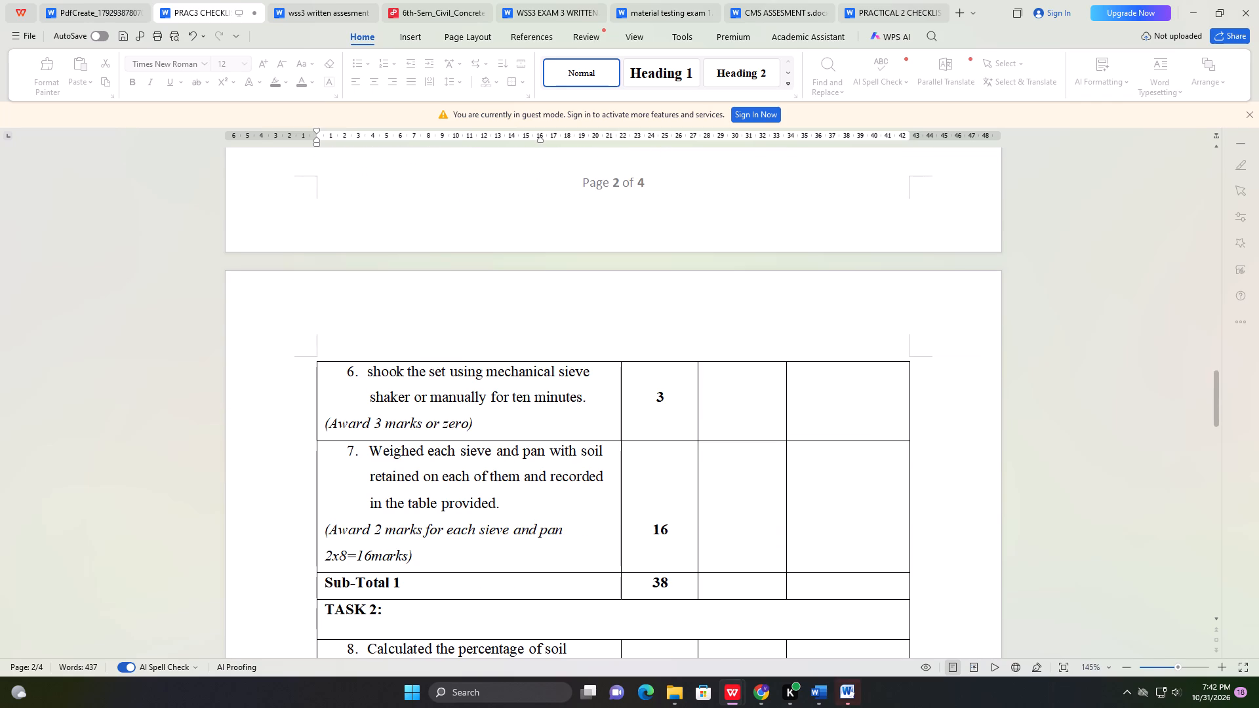
scroll(507, 206, "down", 2)
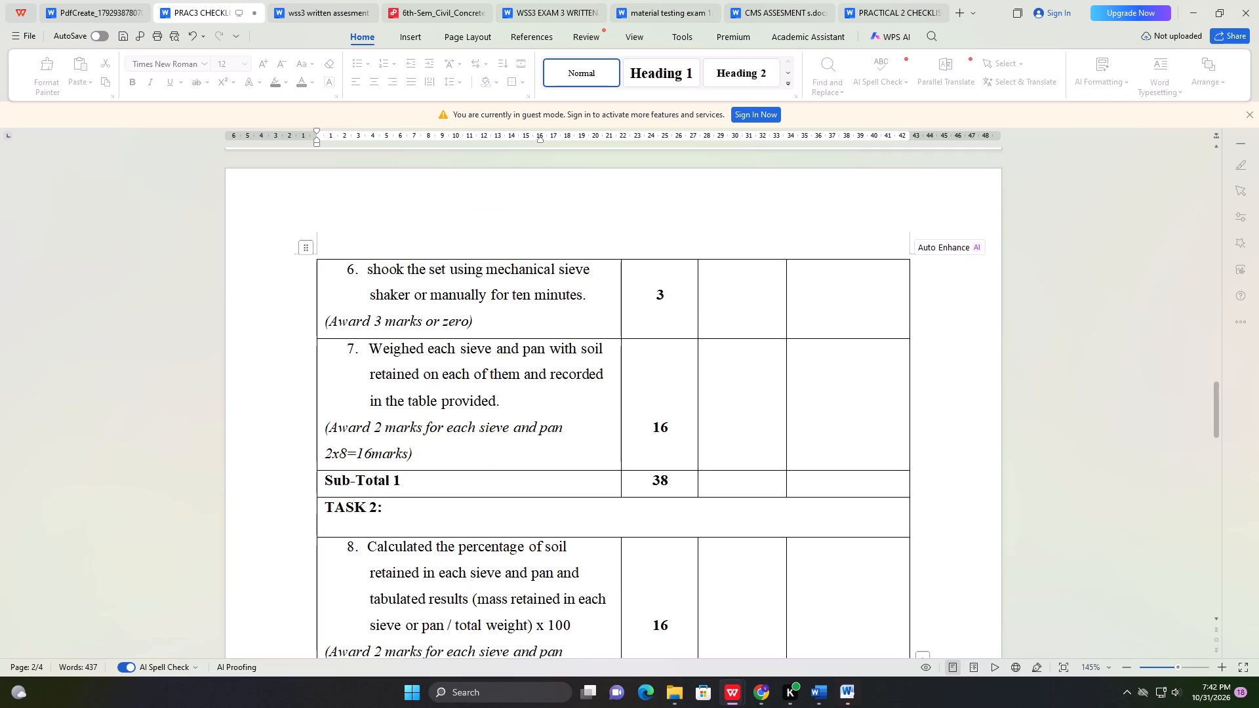
scroll(473, 293, "down", 2)
scroll(473, 292, "up", 1)
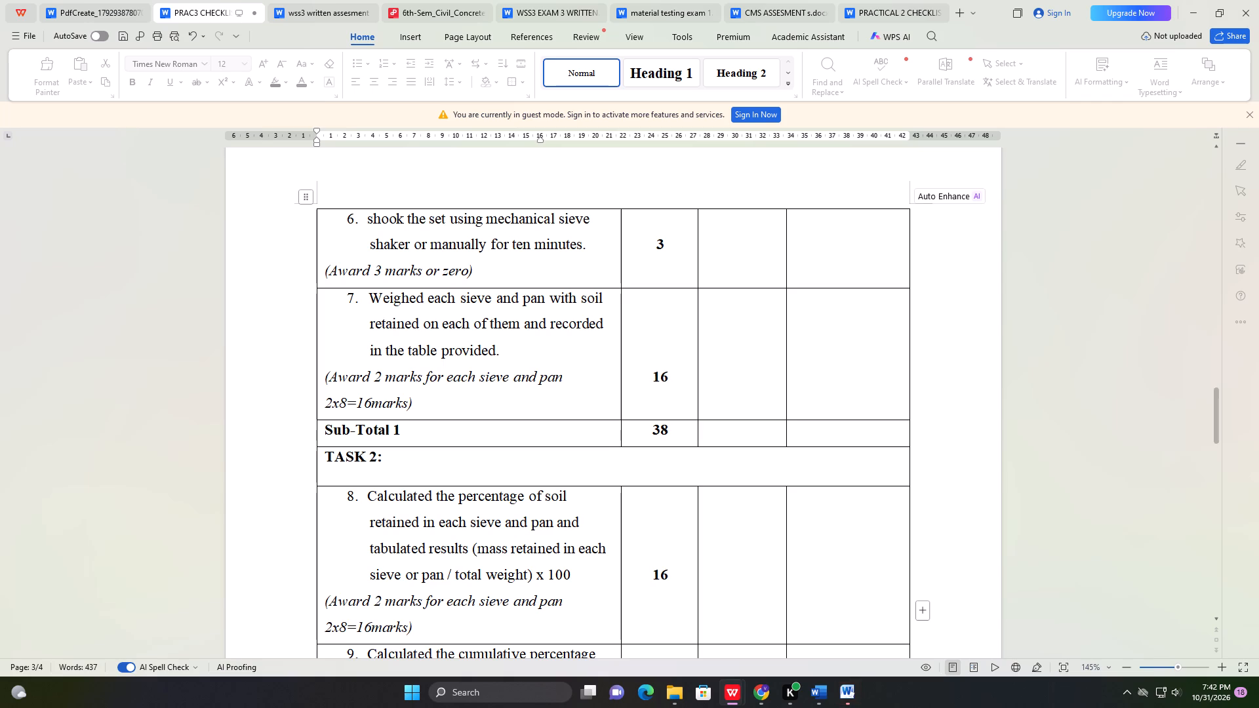
Read through Task 2 items 8 to 11 and their available marks, down to the Sub-Total 2 row and the Task 3 heading.
scroll(485, 322, "down", 2)
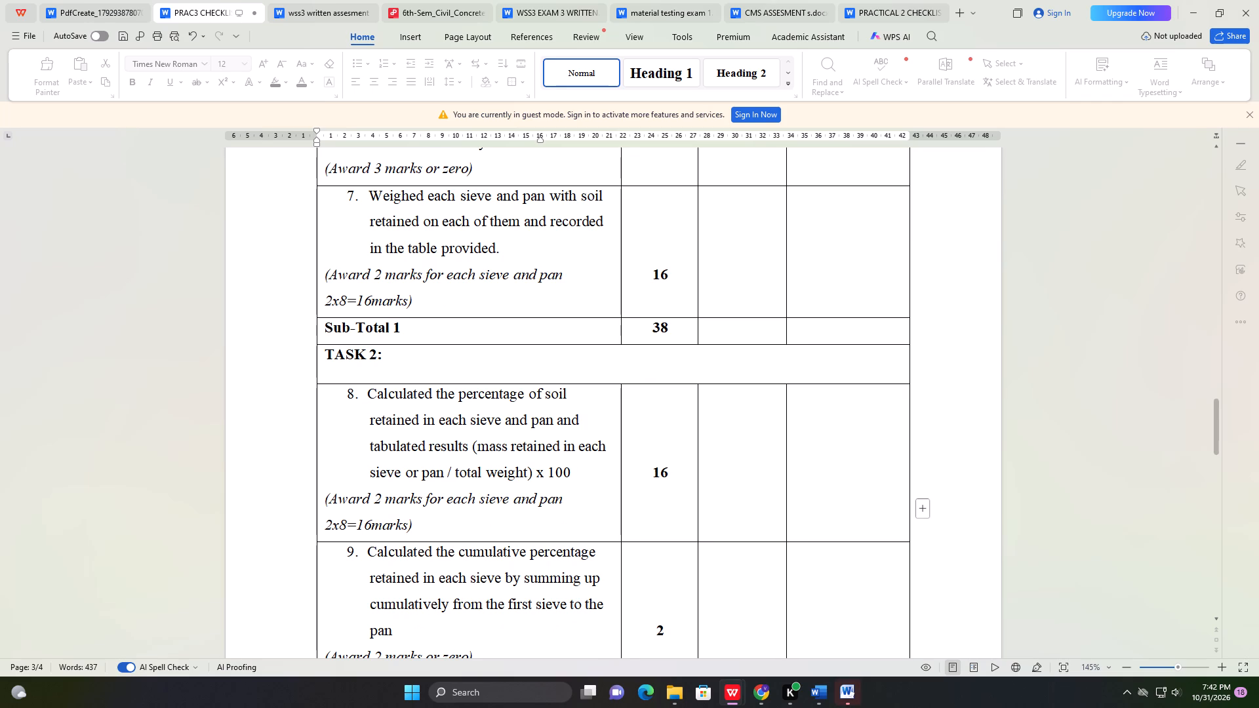
scroll(486, 321, "down", 2)
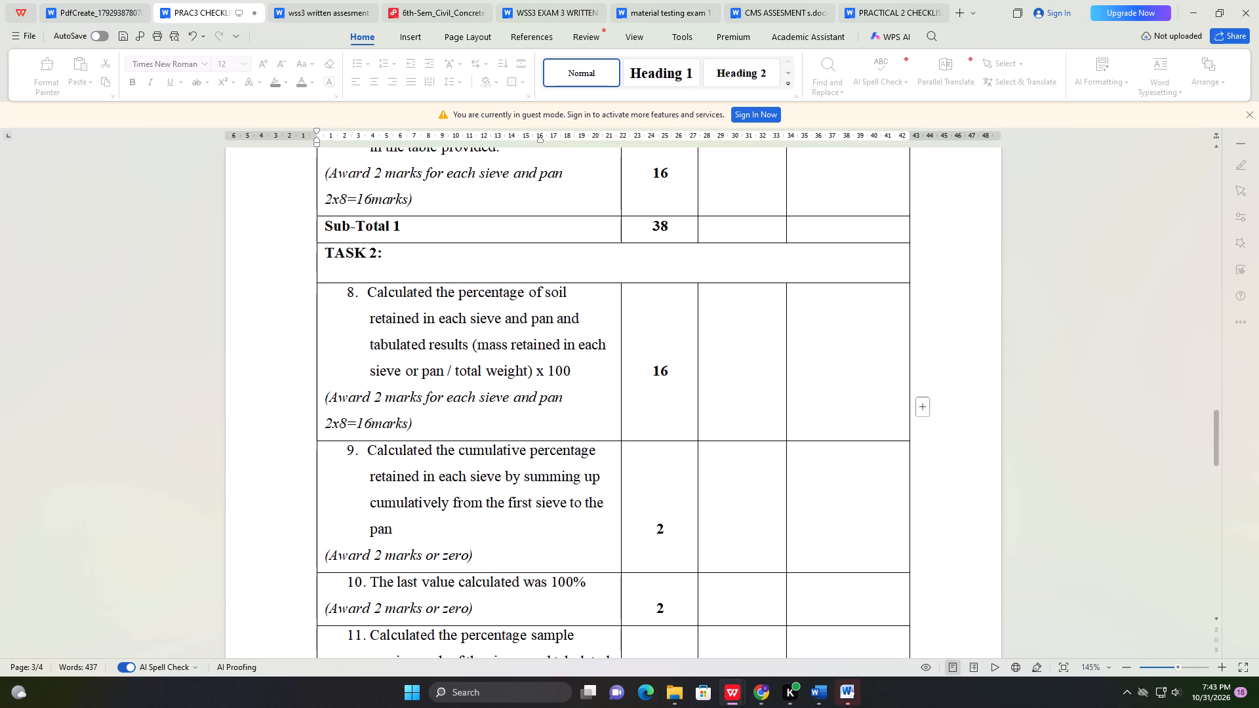
scroll(490, 321, "down", 2)
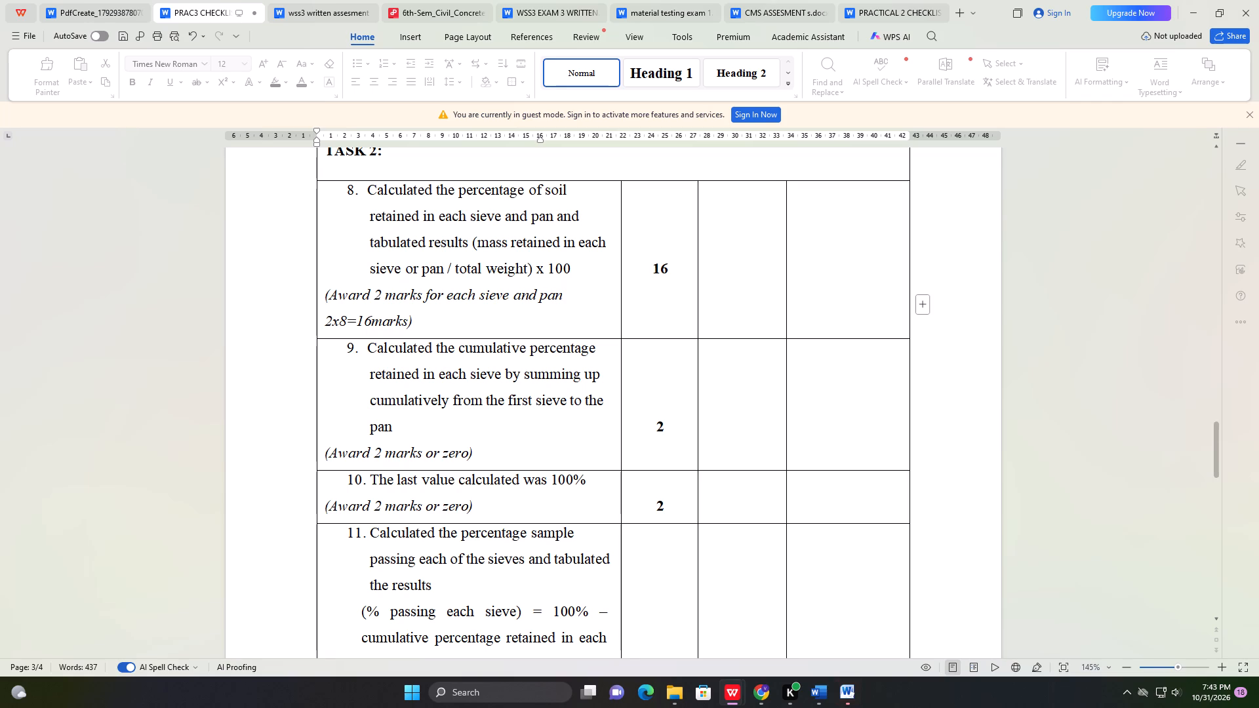
scroll(385, 329, "up", 2)
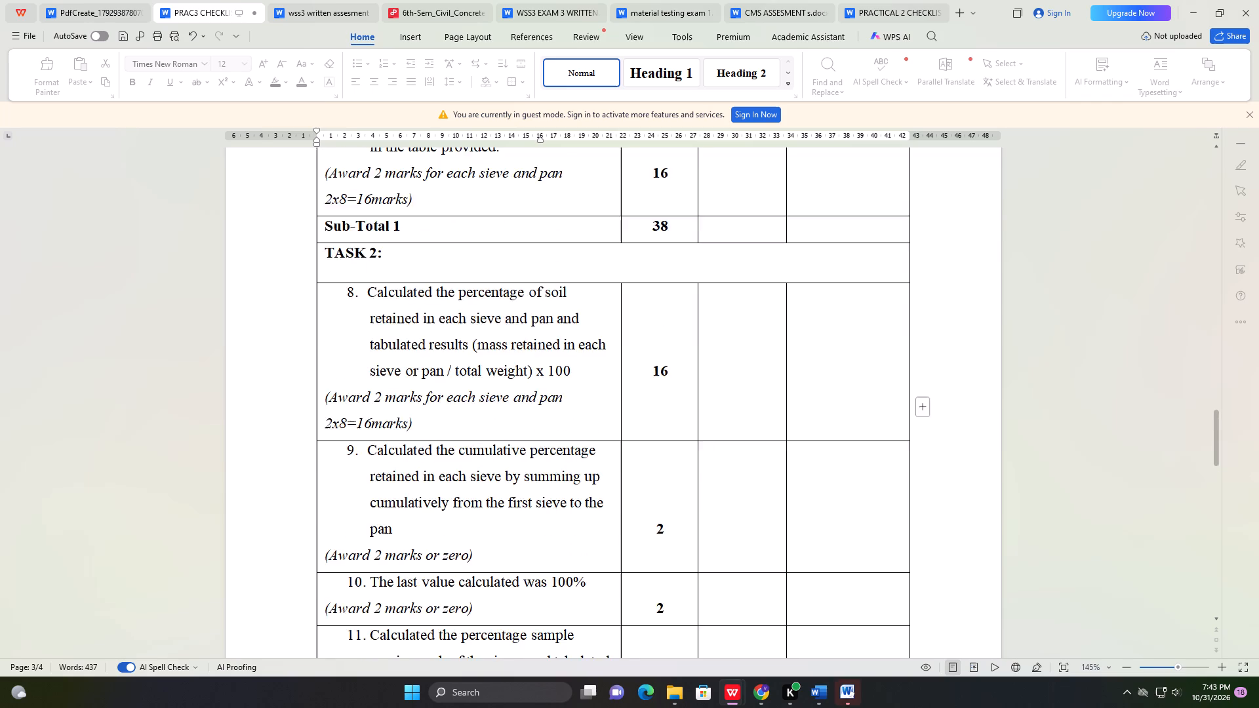
scroll(385, 329, "down", 3)
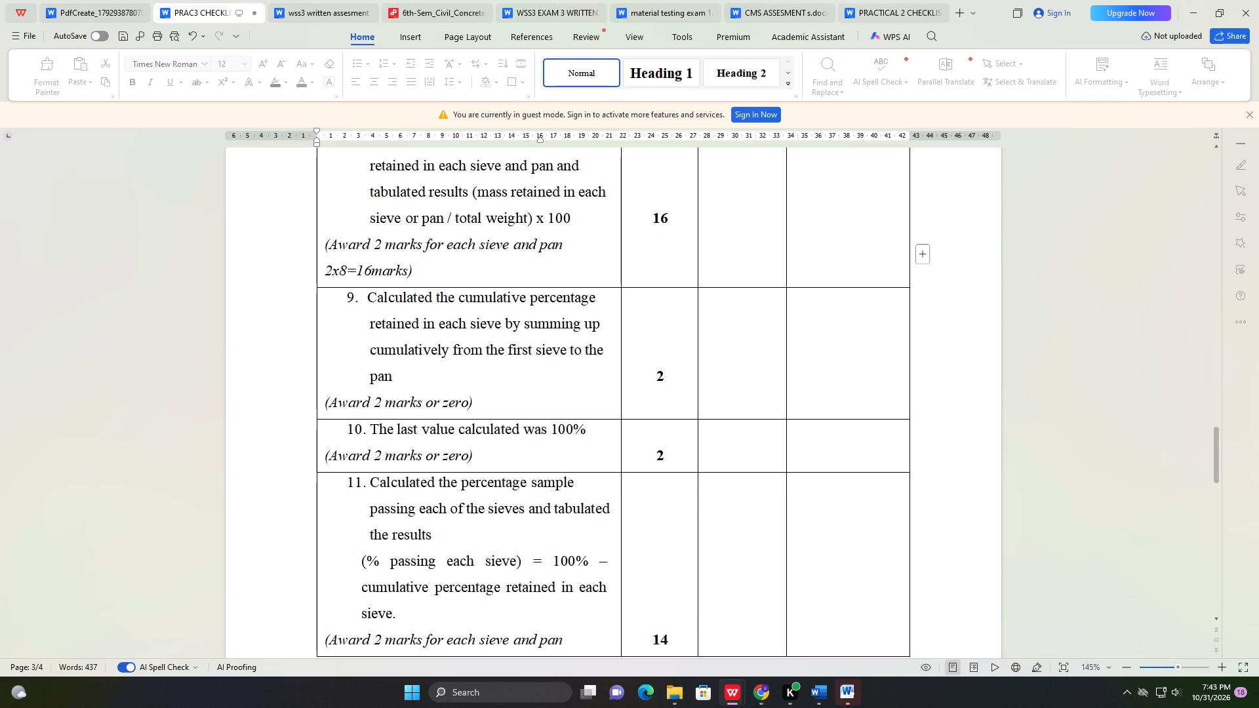
scroll(388, 331, "down", 1)
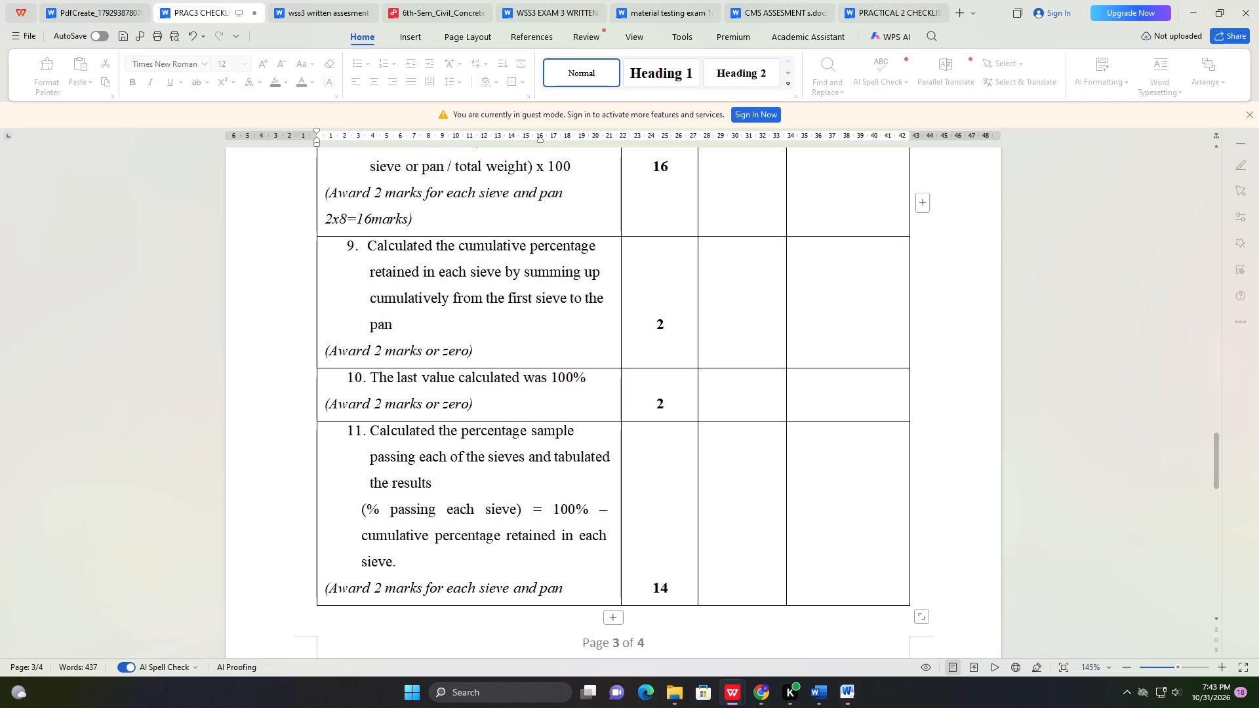
scroll(662, 238, "down", 1)
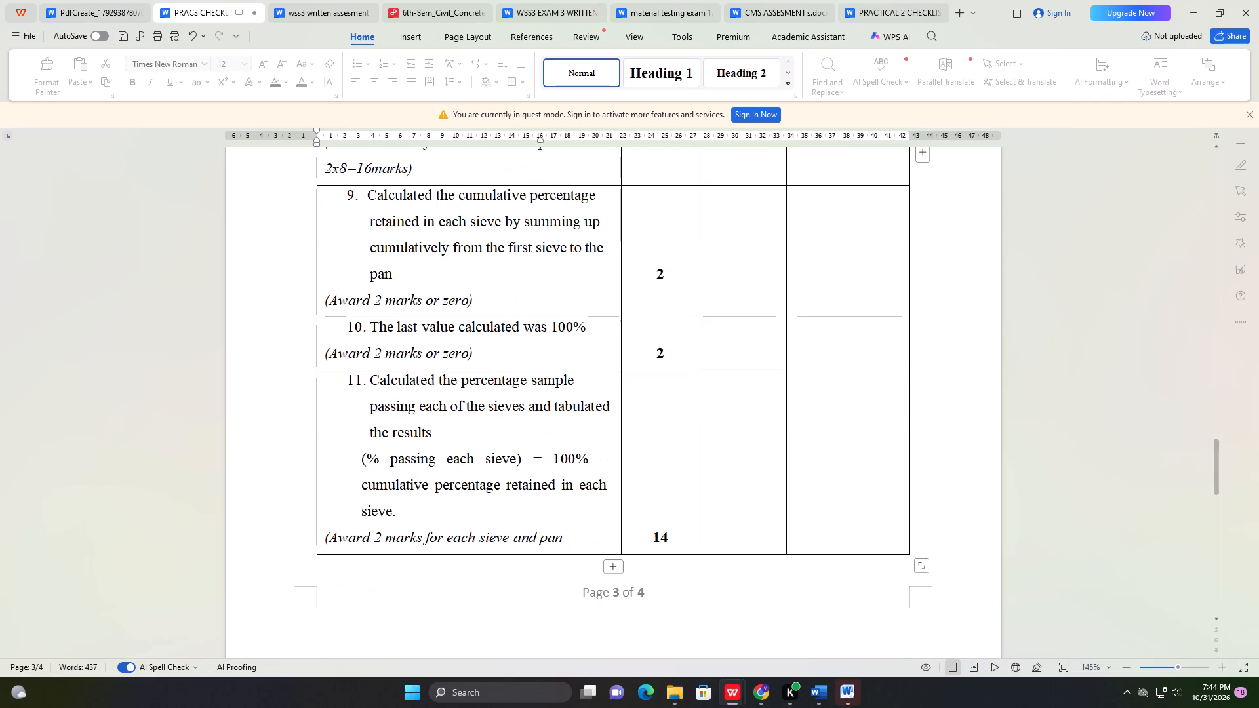
scroll(687, 288, "down", 1)
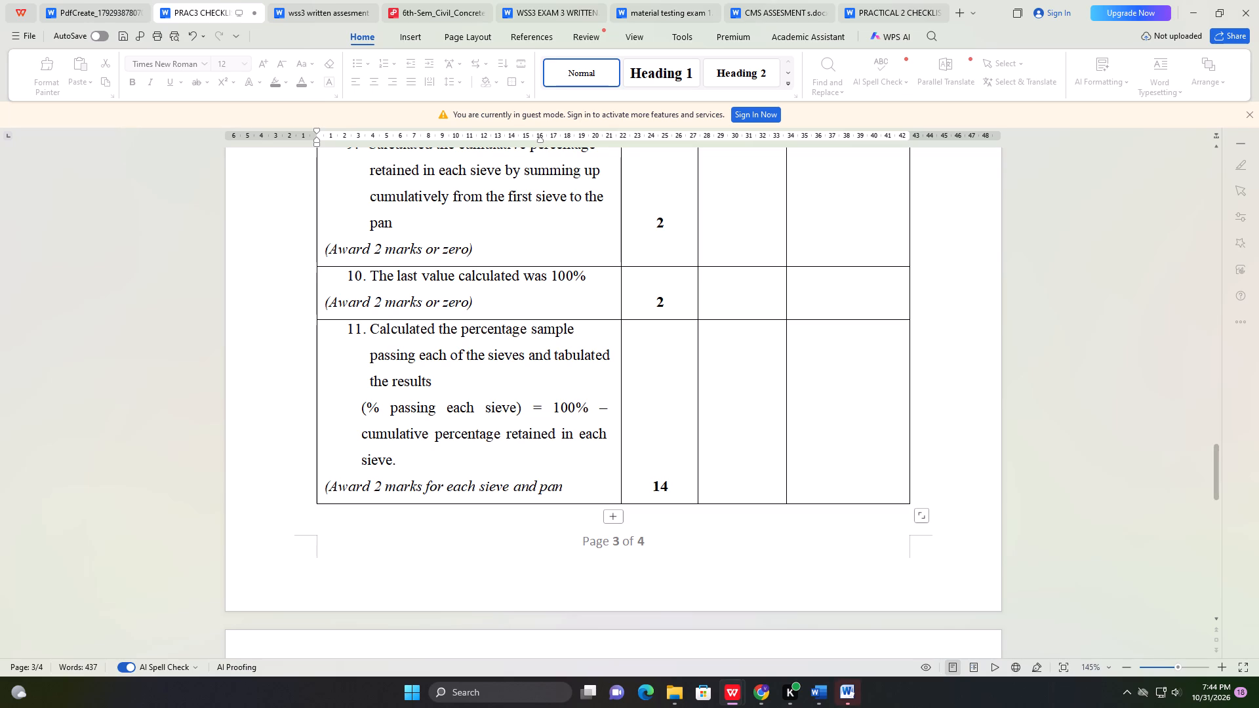
scroll(691, 287, "up", 1)
scroll(691, 287, "down", 1)
scroll(585, 267, "down", 3)
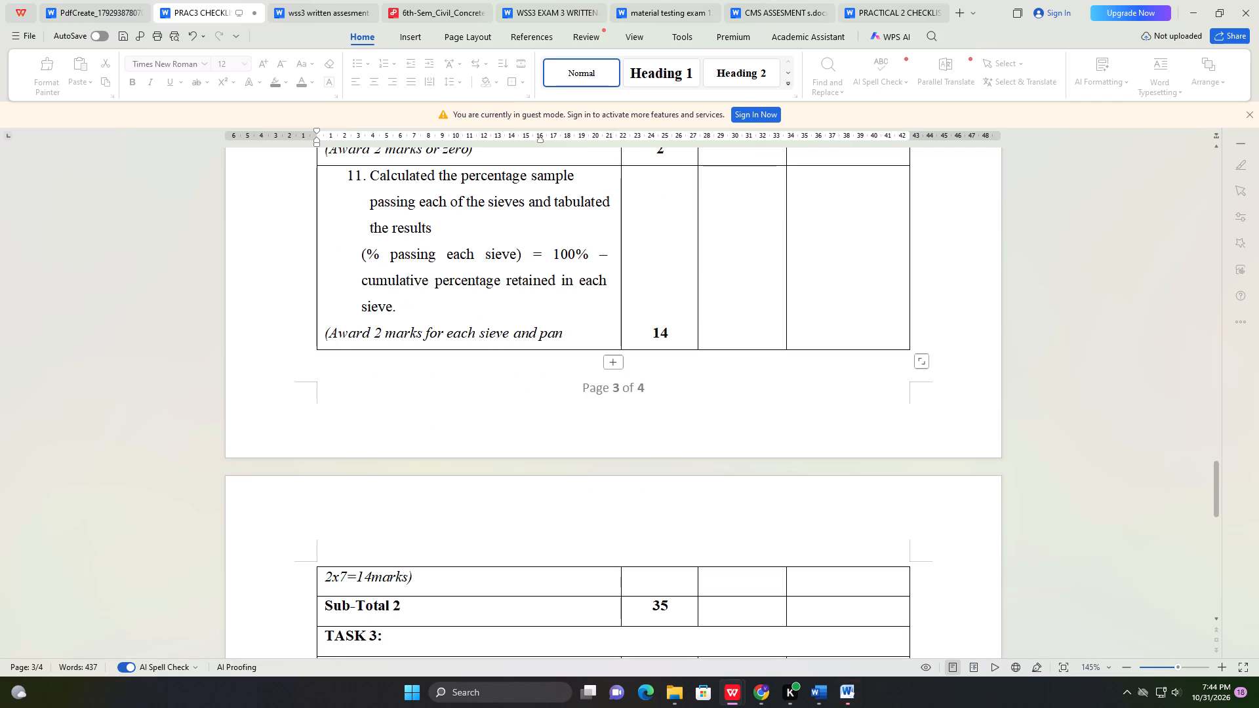
scroll(593, 269, "down", 2)
Go back over the checklist from Task 2 item 11 up to the first Task 1 item, checking the wording and available marks.
scroll(593, 271, "up", 1)
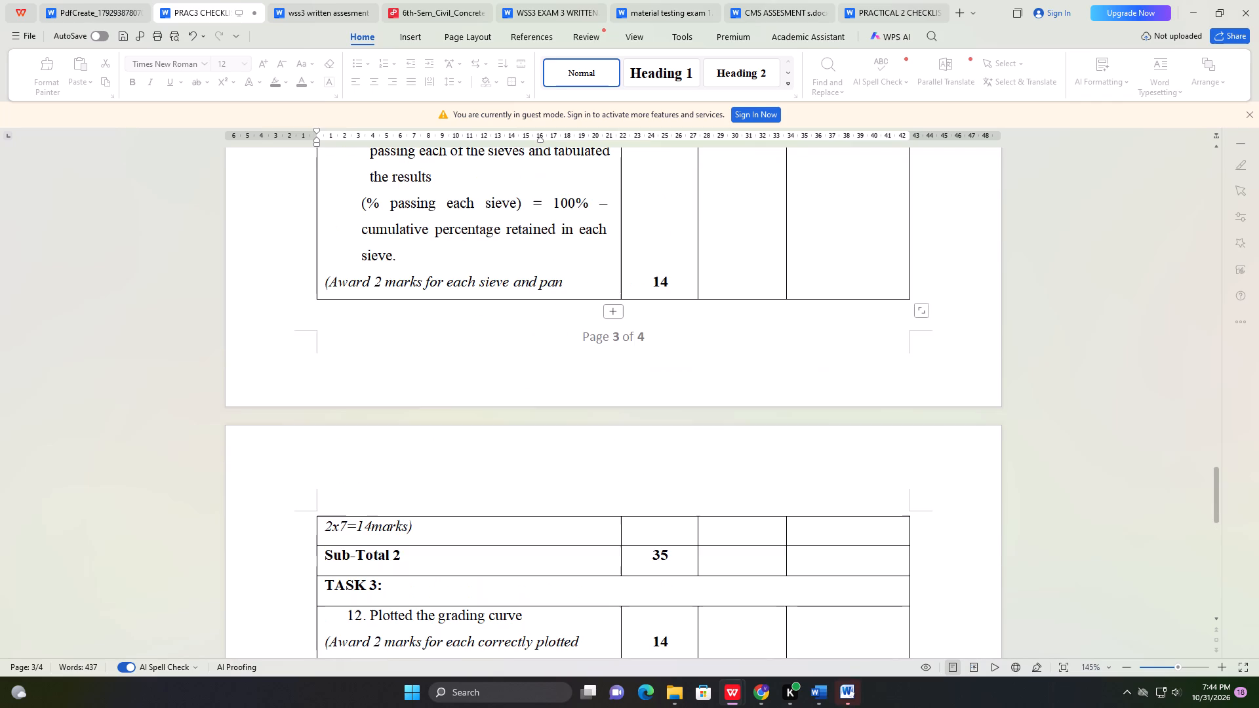
scroll(593, 271, "up", 2)
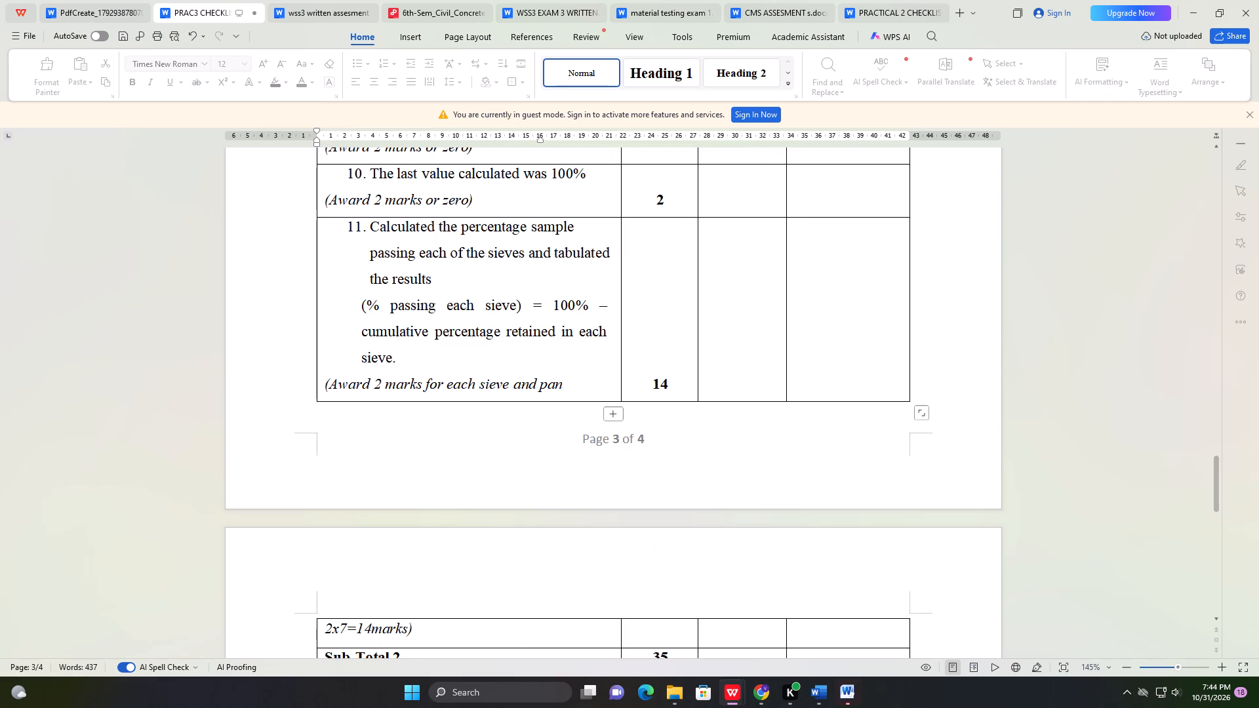
scroll(593, 271, "up", 1)
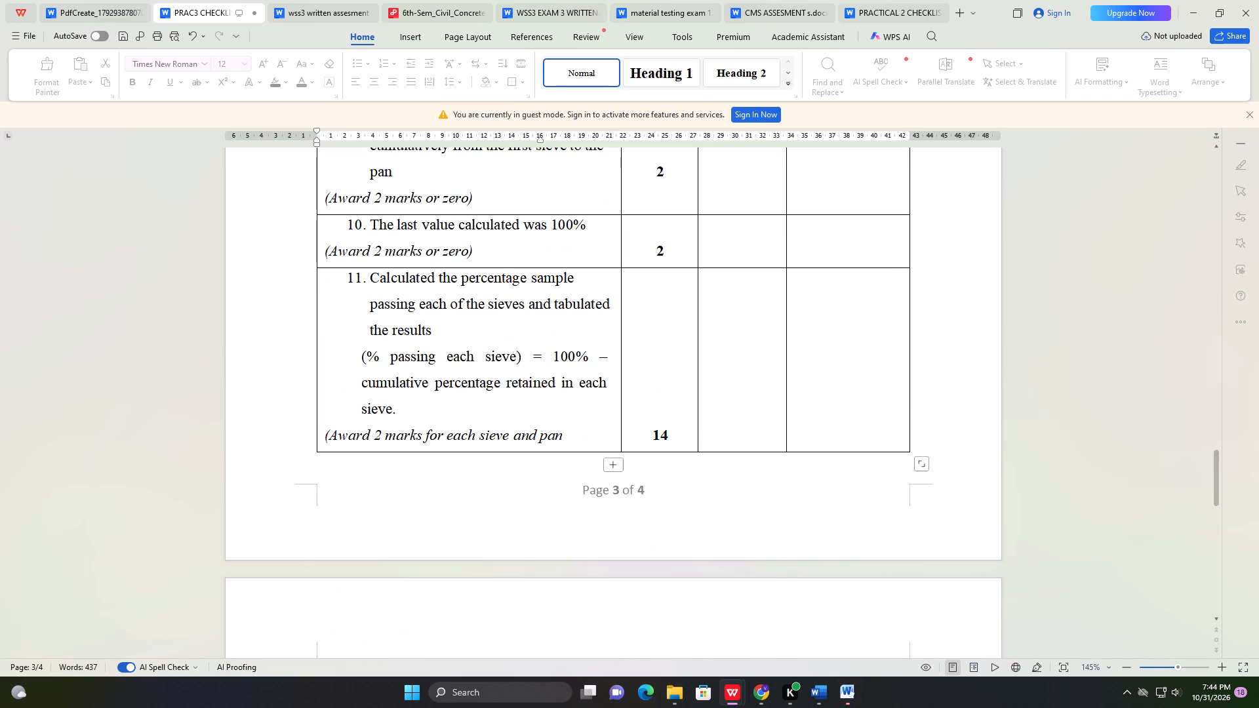
scroll(593, 271, "up", 2)
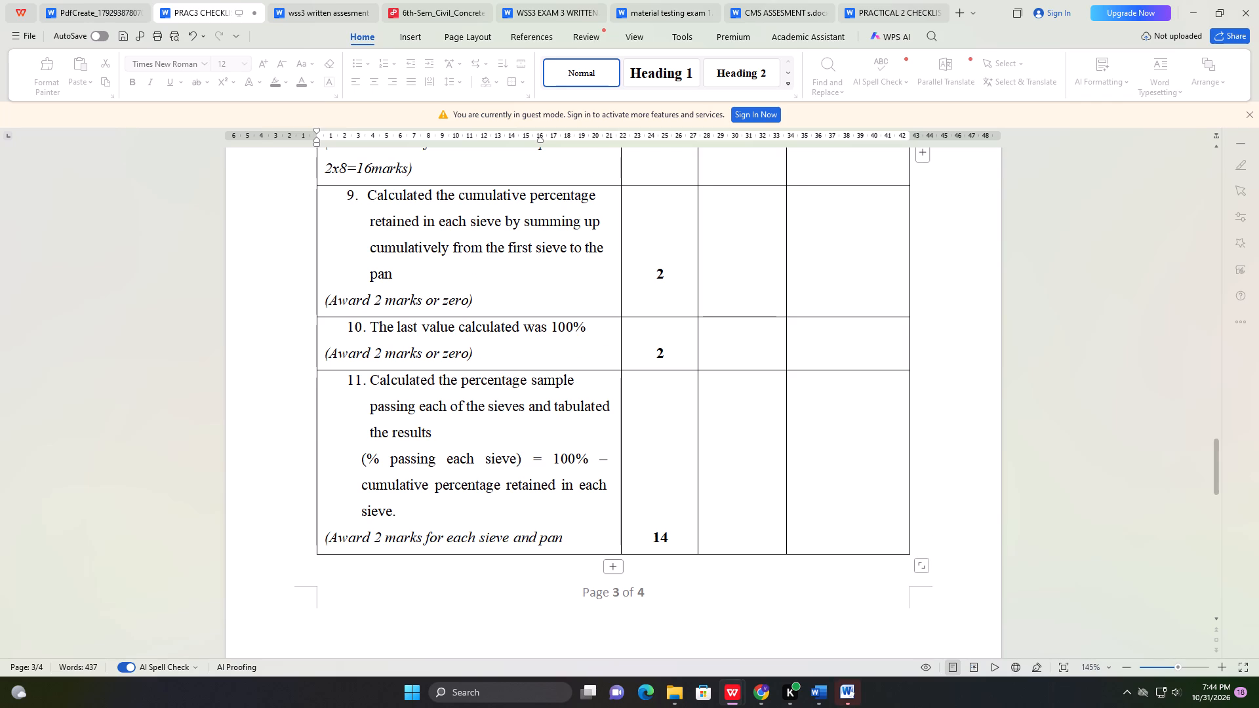
scroll(648, 313, "up", 1)
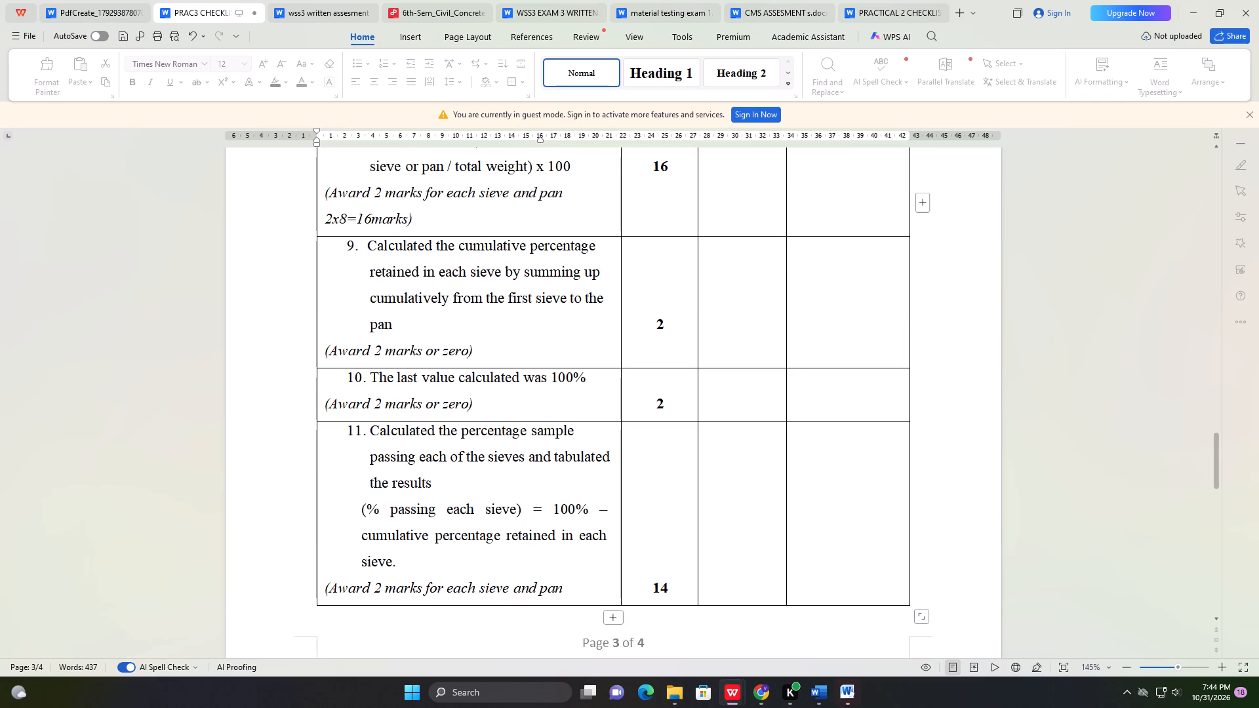
scroll(650, 313, "up", 1)
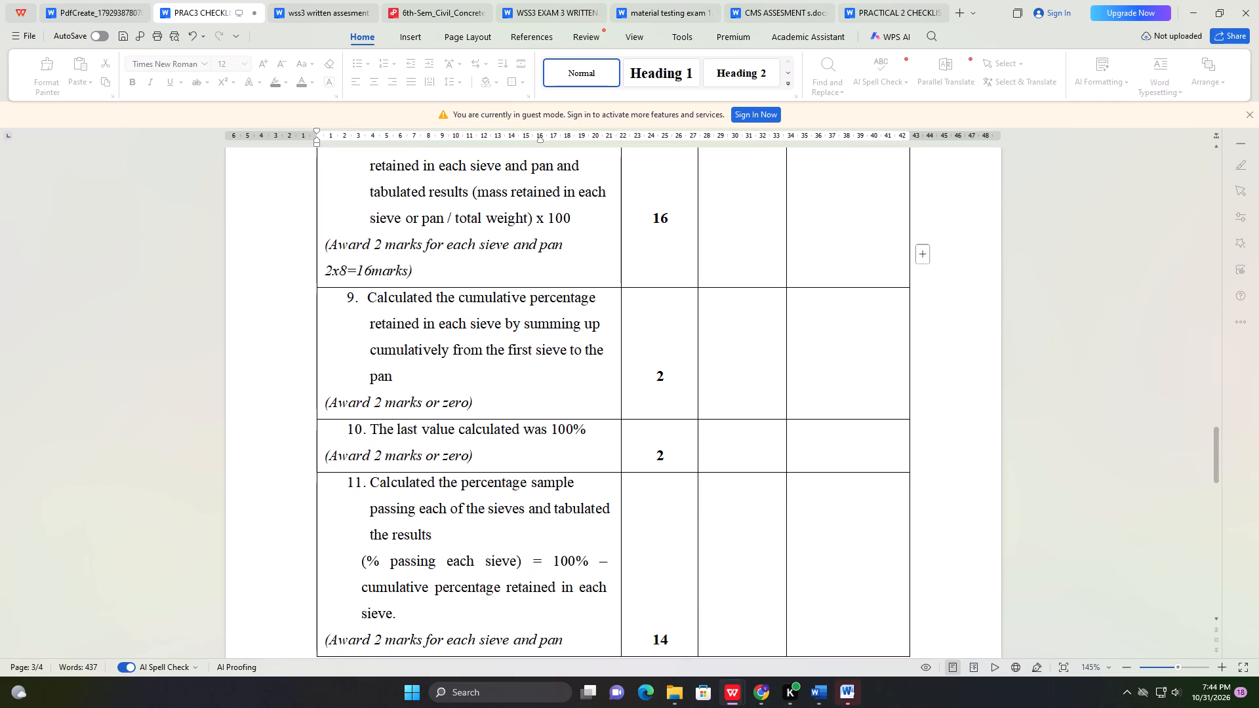
scroll(650, 313, "up", 1)
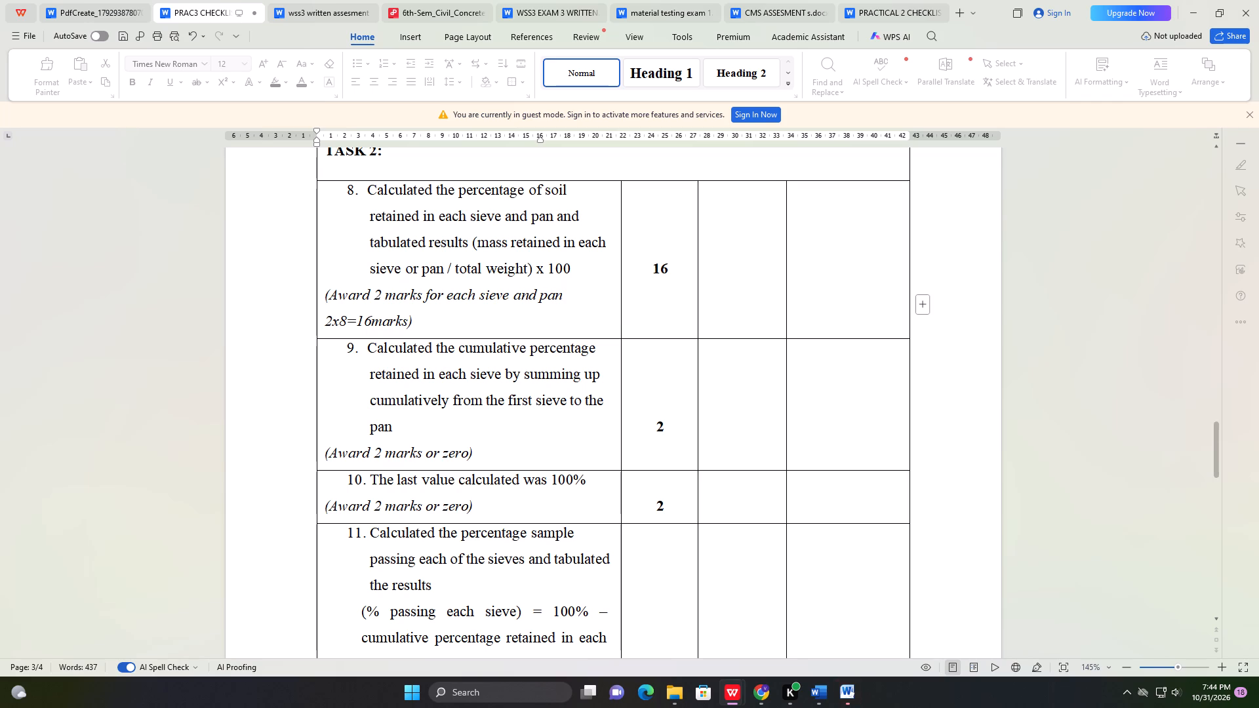
scroll(652, 311, "up", 3)
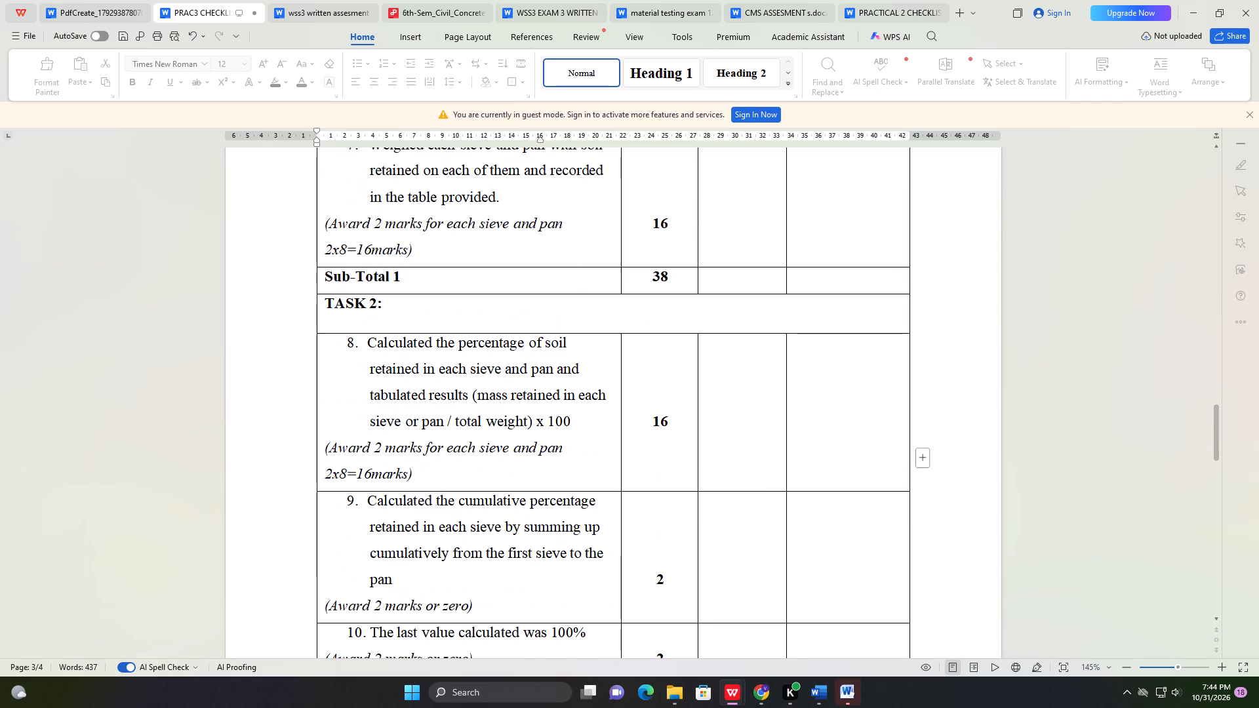
scroll(652, 311, "up", 3)
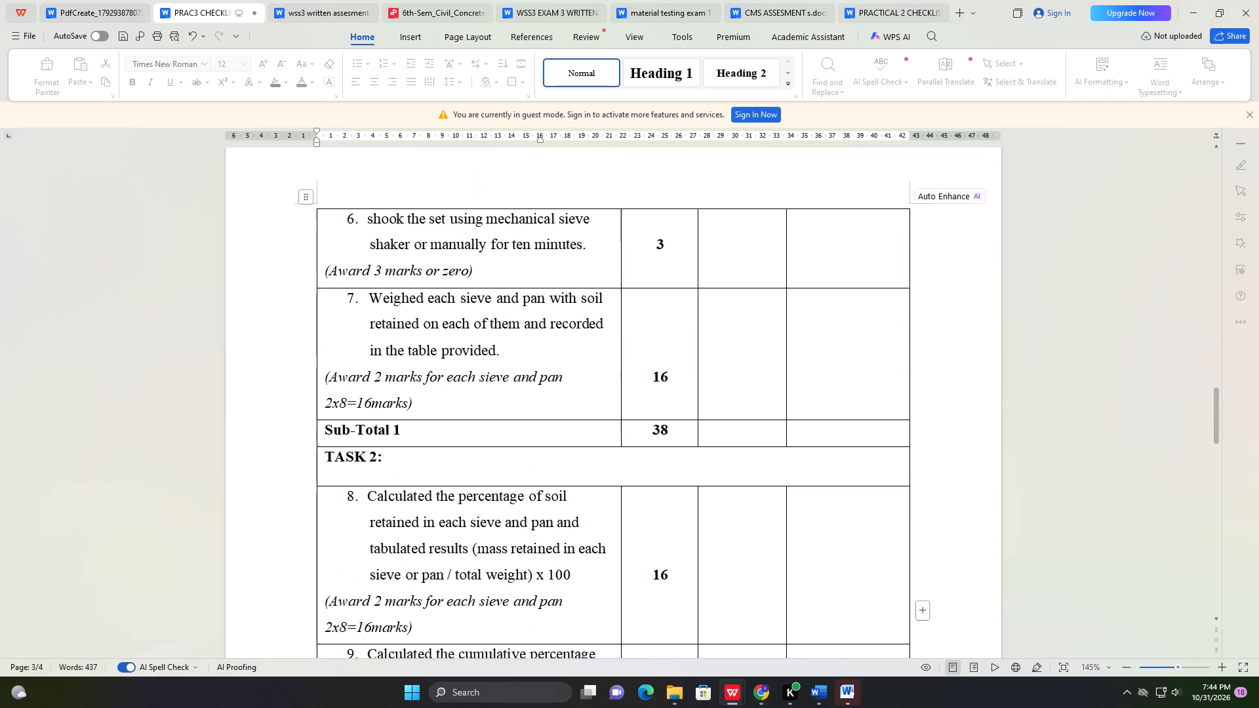
scroll(652, 311, "up", 1)
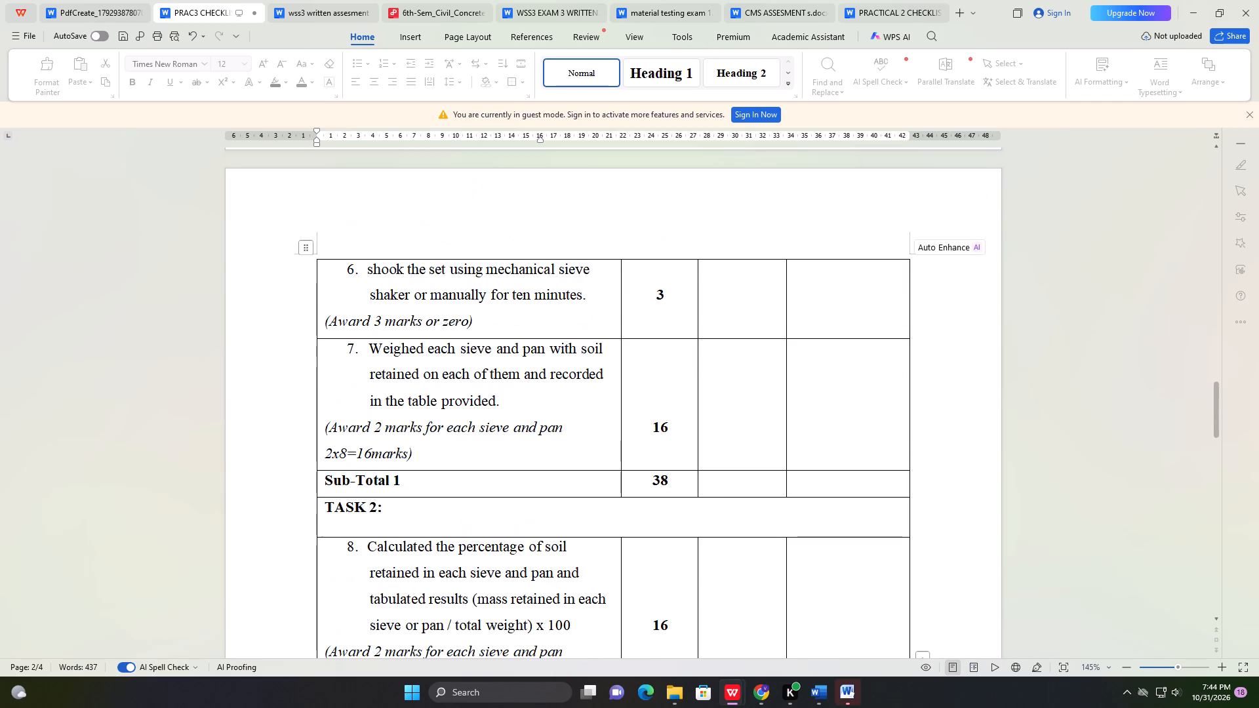
scroll(652, 311, "up", 1)
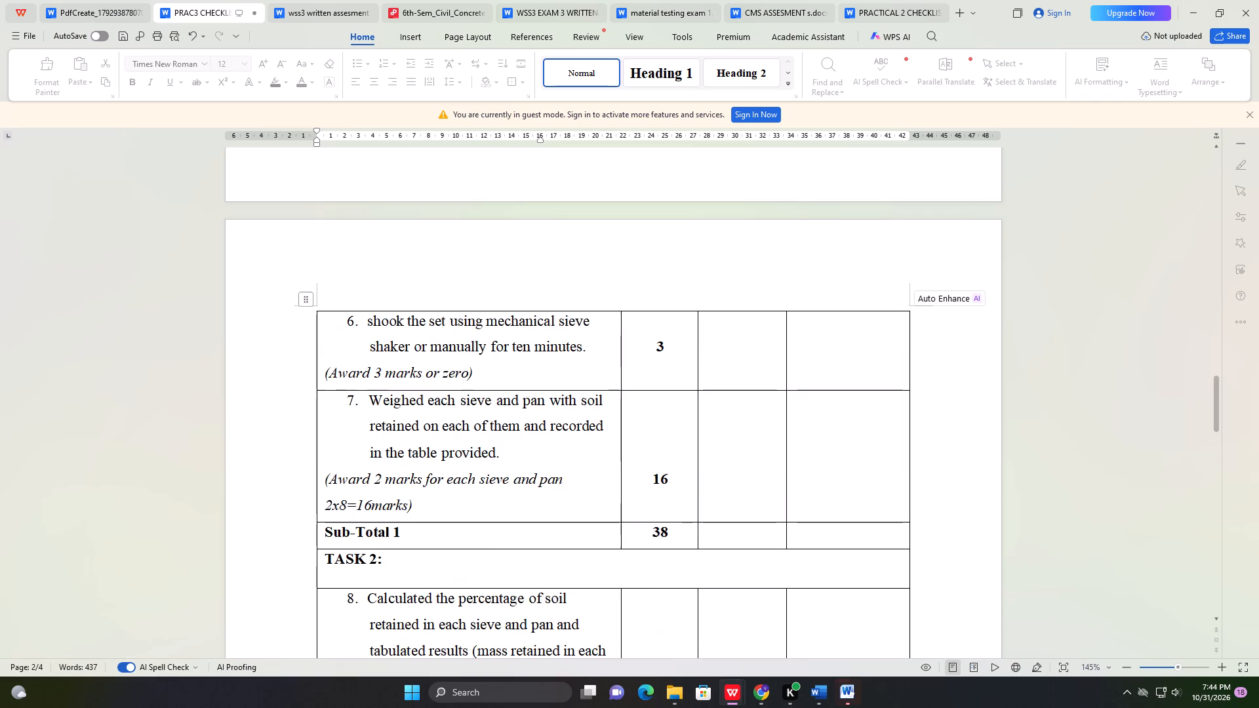
scroll(652, 311, "up", 13)
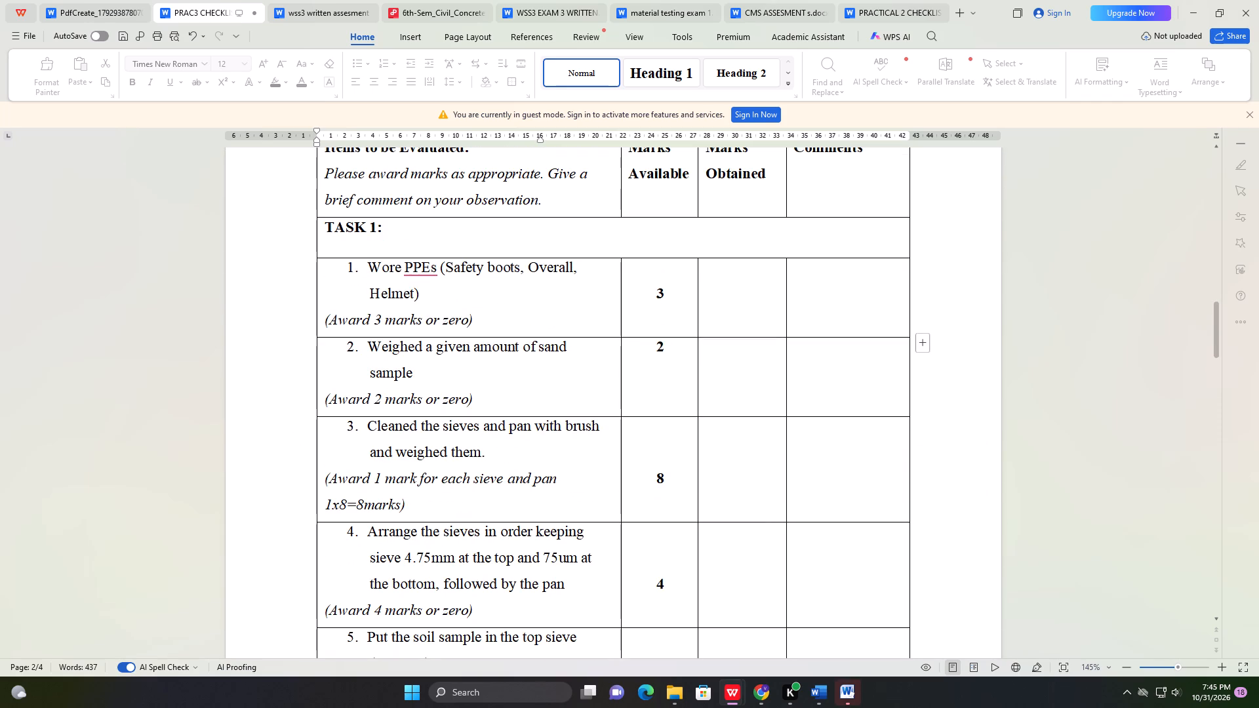
Reread Task 1 items 1 to 7 and their available marks against the Sub-Total 1 row.
scroll(534, 363, "down", 2)
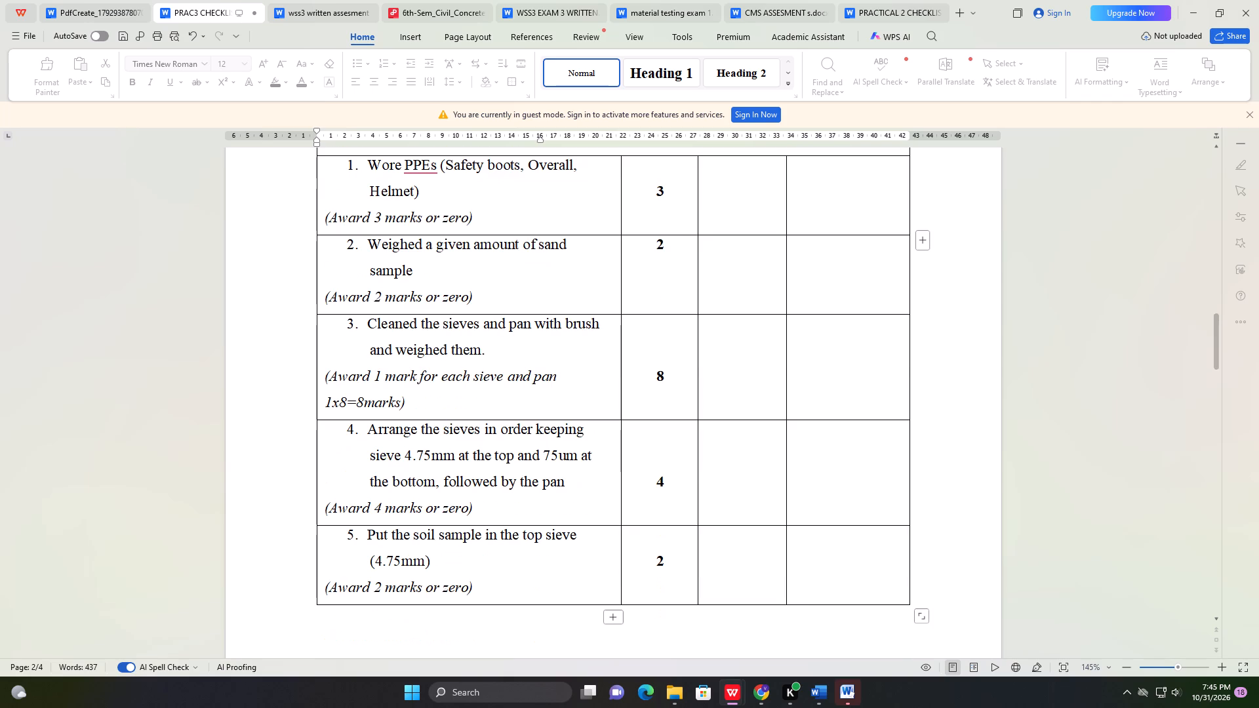
scroll(469, 368, "down", 1)
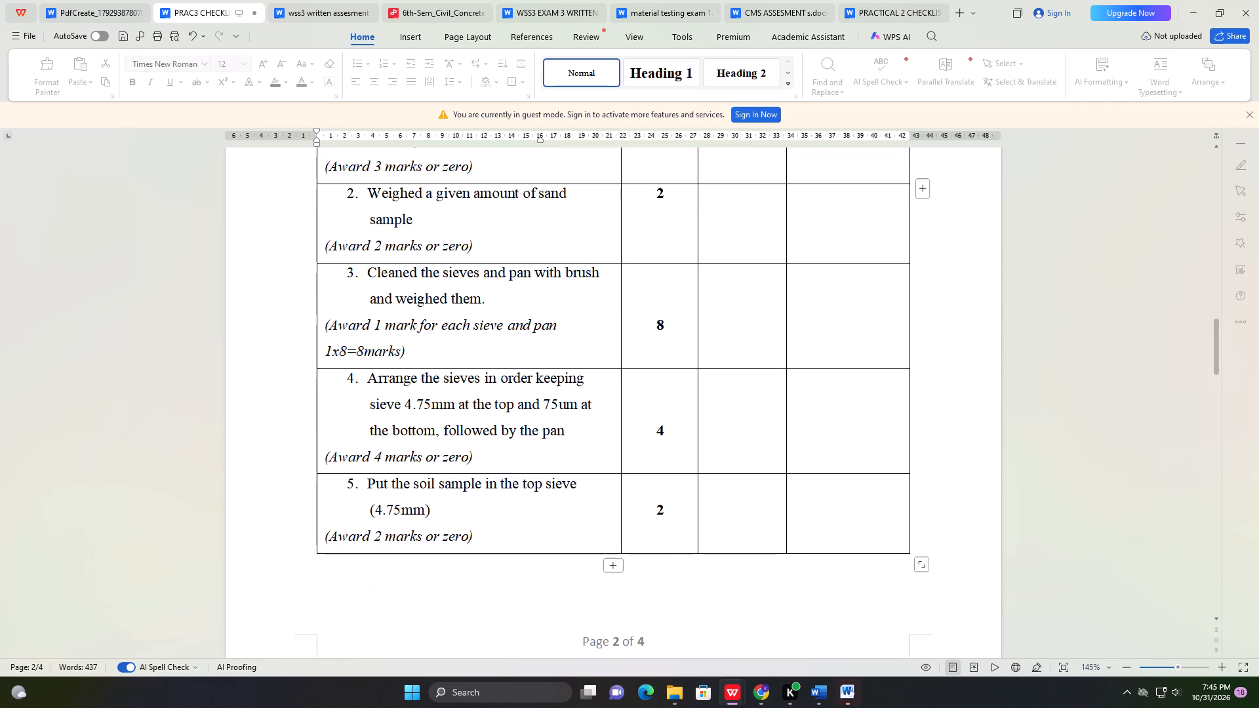
scroll(469, 368, "down", 1)
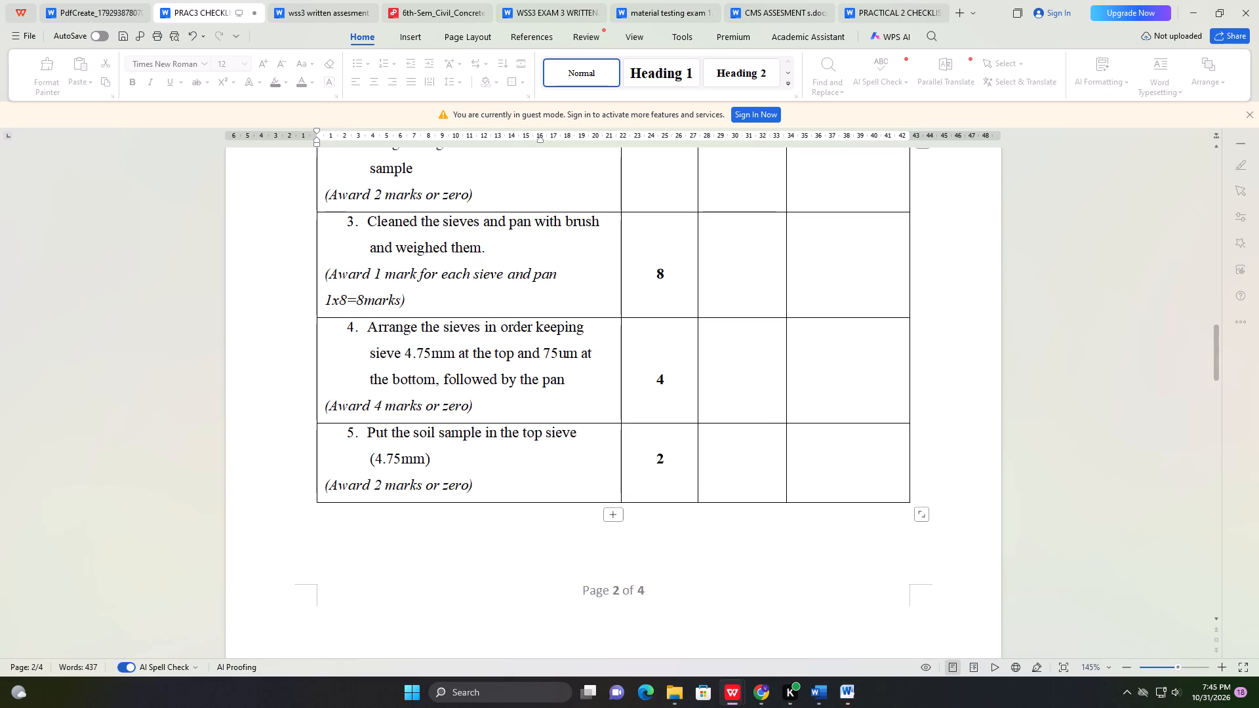
scroll(469, 365, "down", 1)
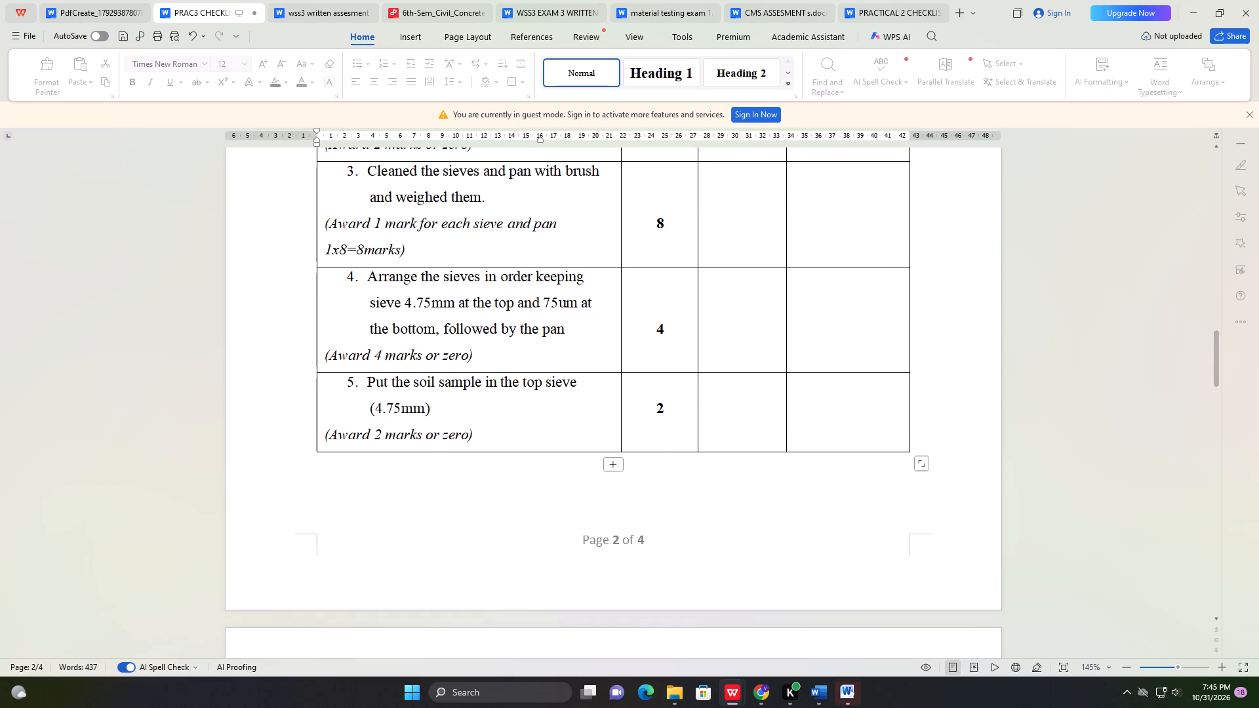
scroll(470, 365, "down", 2)
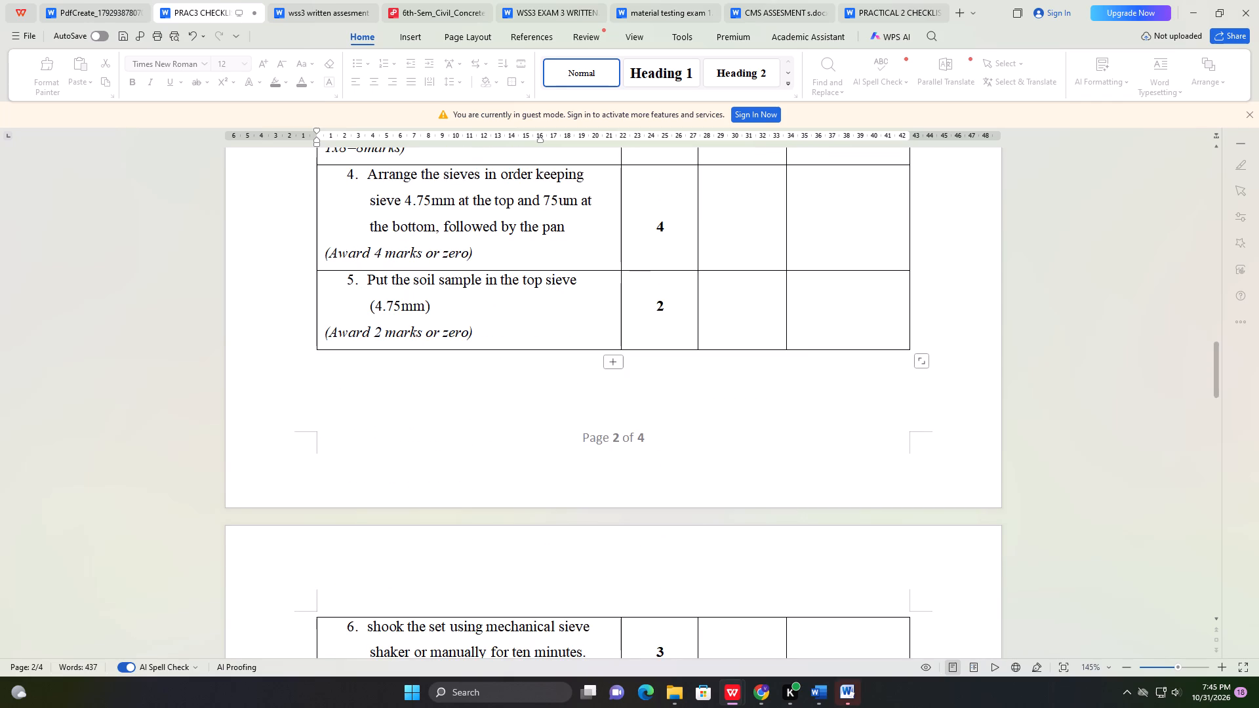
scroll(458, 315, "down", 1)
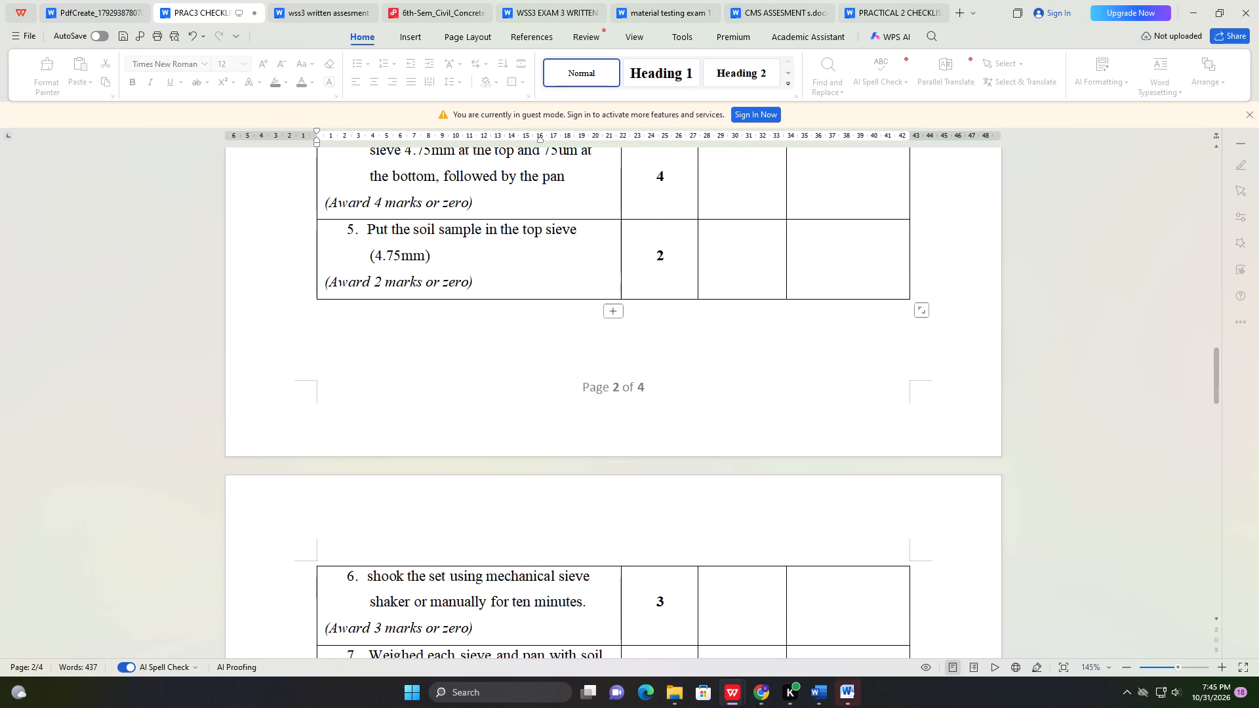
scroll(458, 315, "down", 5)
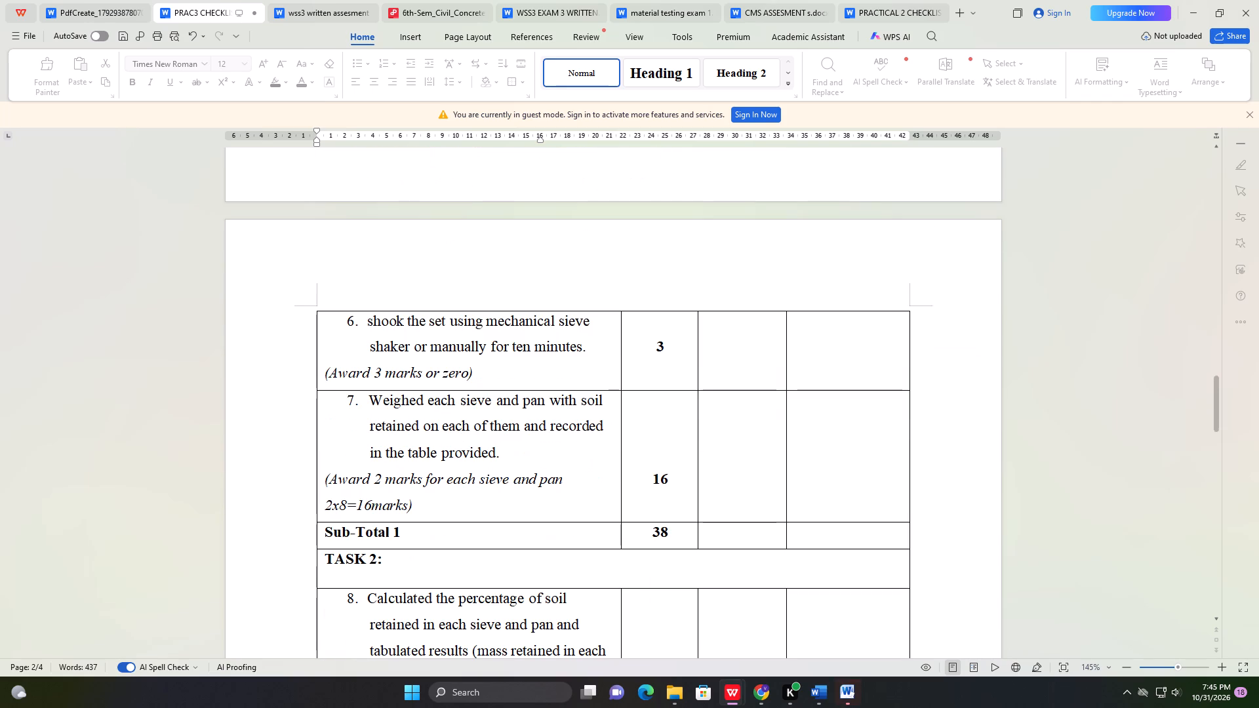
Read on from the Sub-Total 1 row through Task 2 items 8 to 11 and their available marks to Sub-Total 2.
scroll(458, 317, "down", 1)
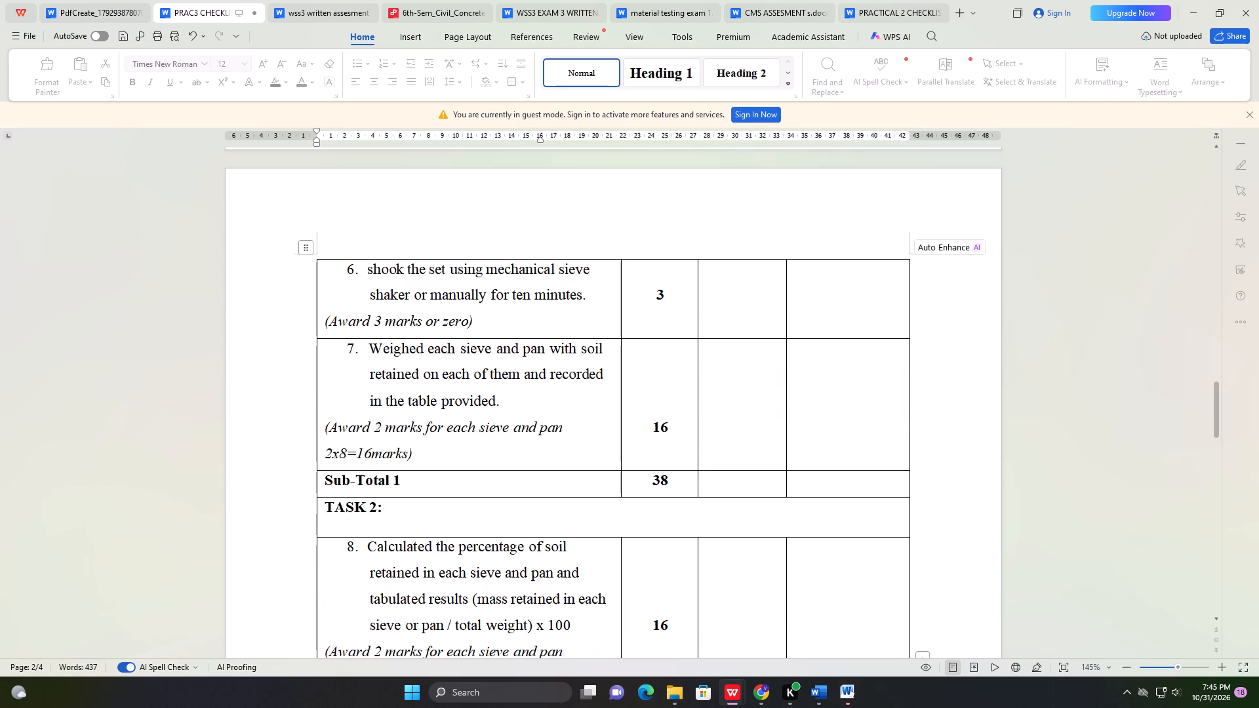
scroll(458, 317, "down", 1)
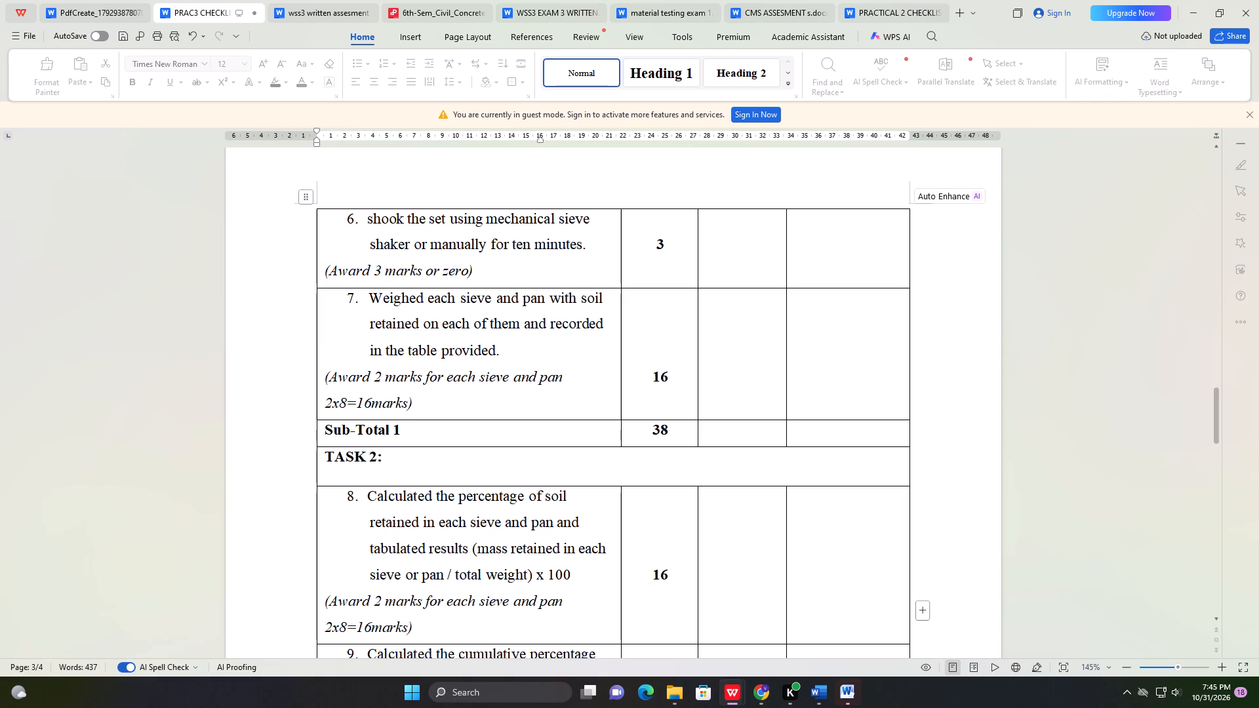
scroll(542, 335, "down", 2)
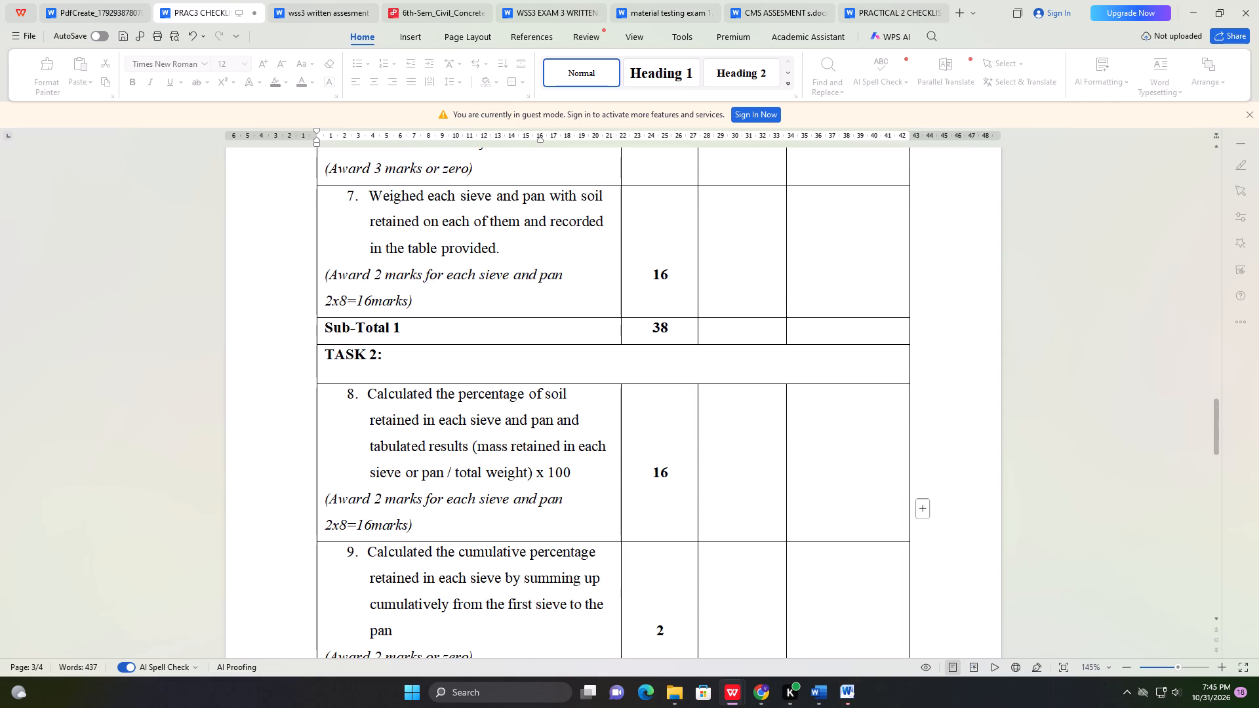
scroll(542, 335, "down", 1)
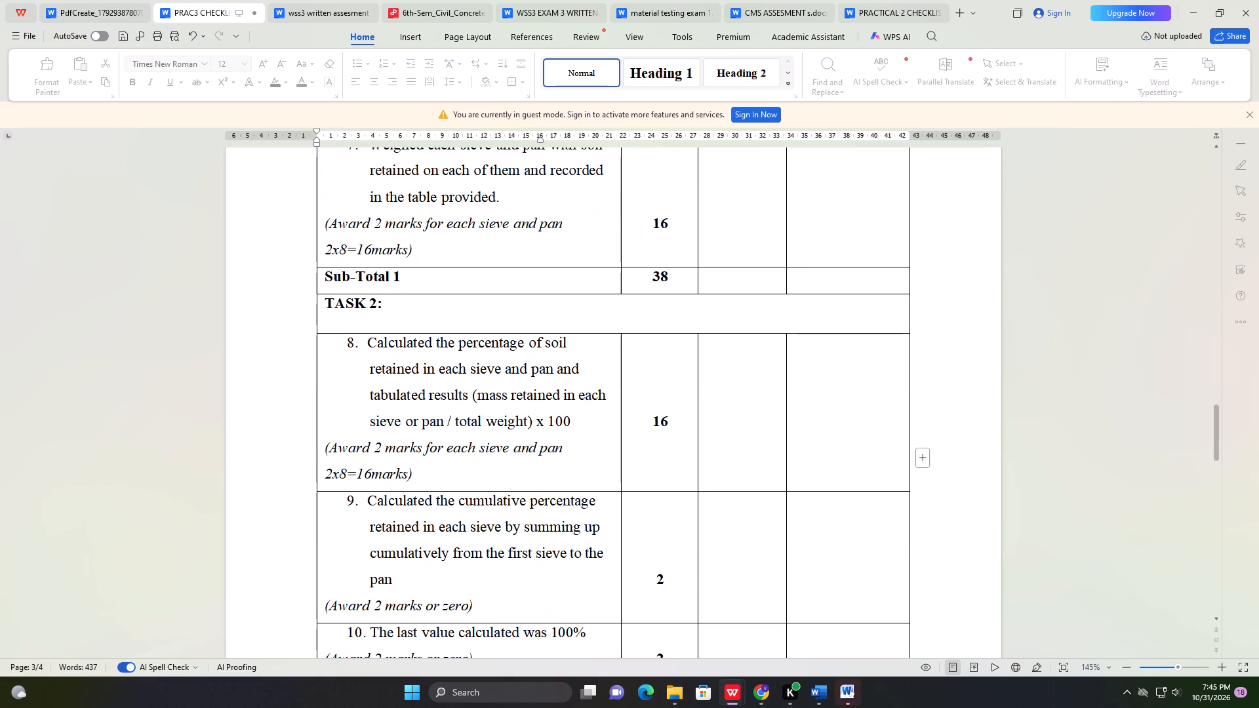
scroll(542, 335, "down", 1)
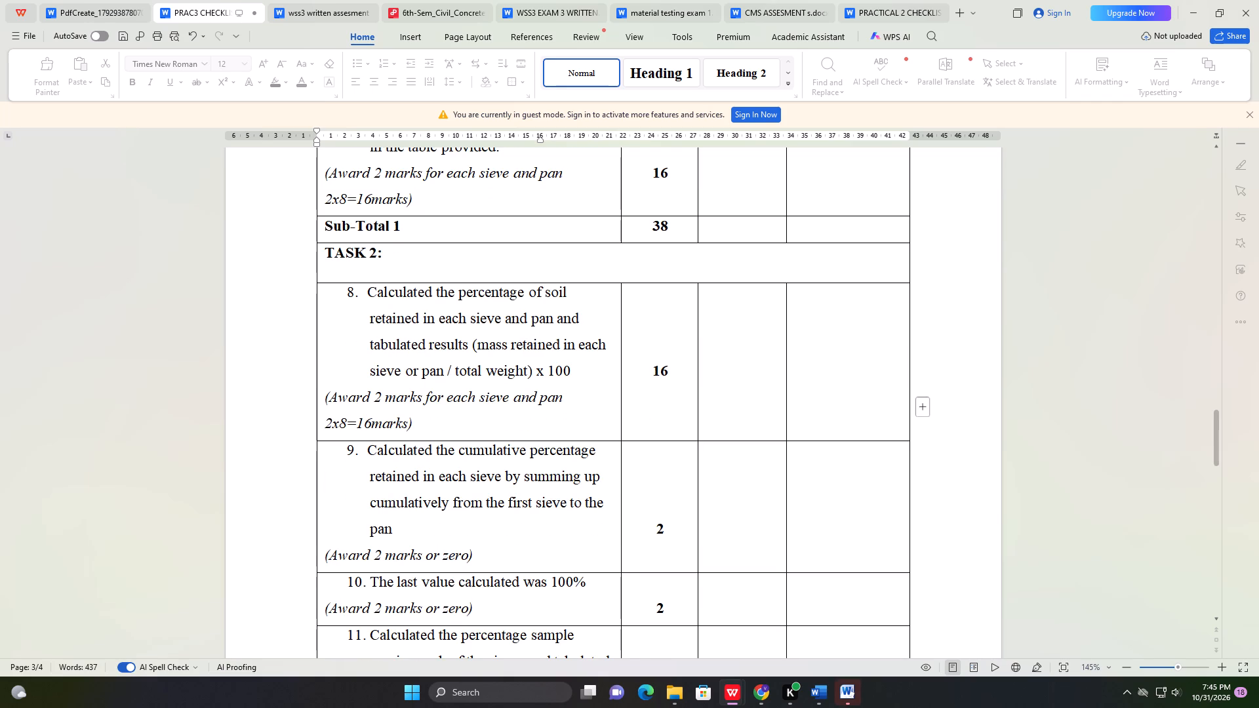
scroll(542, 335, "down", 1)
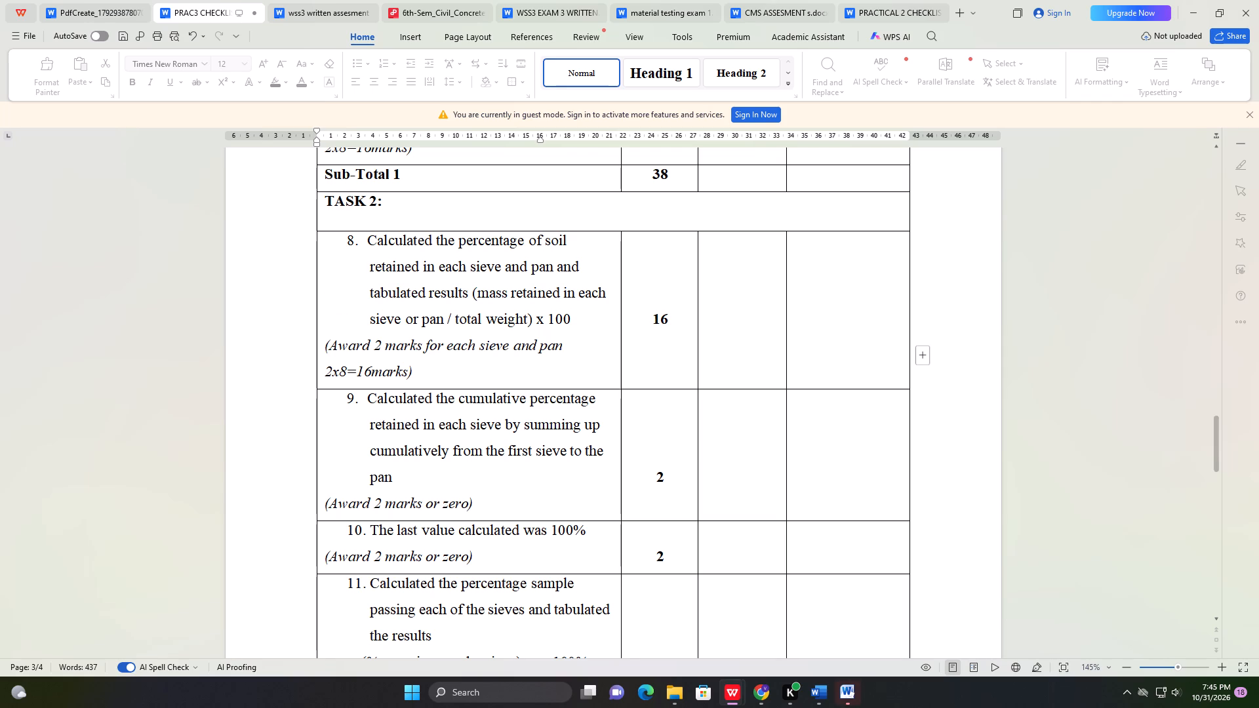
scroll(542, 335, "down", 14)
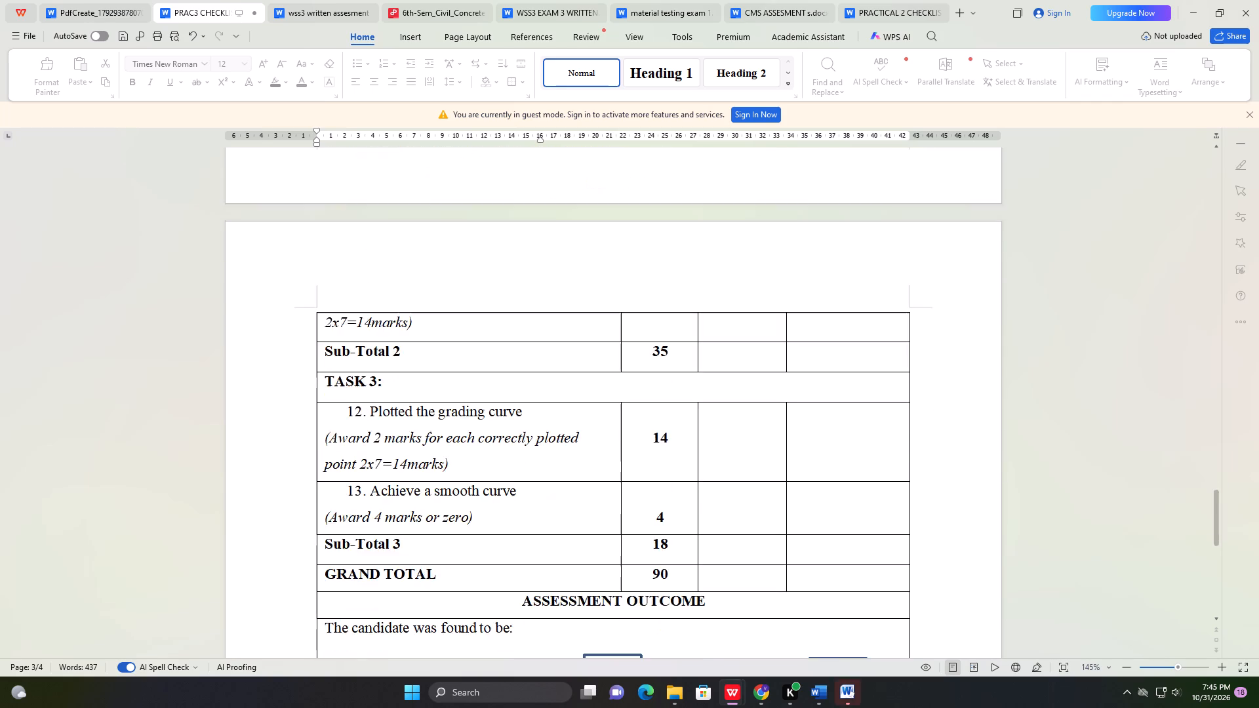
Examine Task 3, the Grand Total row and the Assessment Outcome and signature section, then go back up to item 11.
scroll(544, 336, "down", 5)
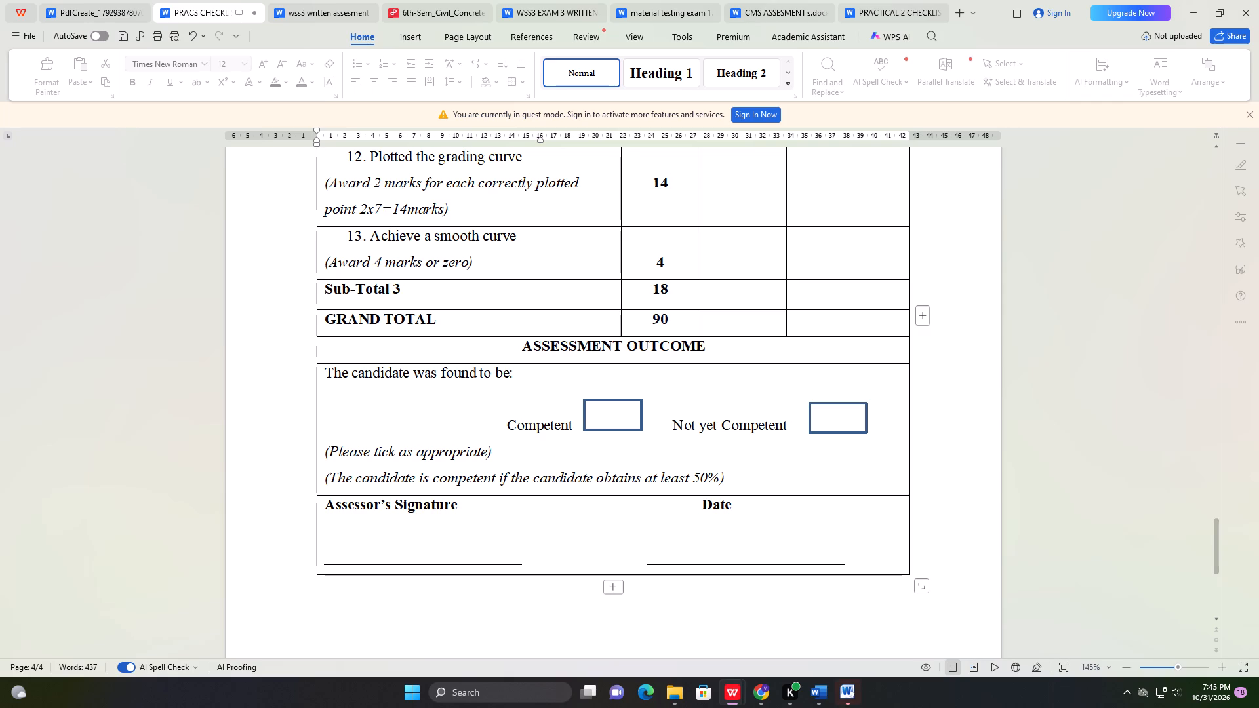
scroll(656, 354, "down", 5)
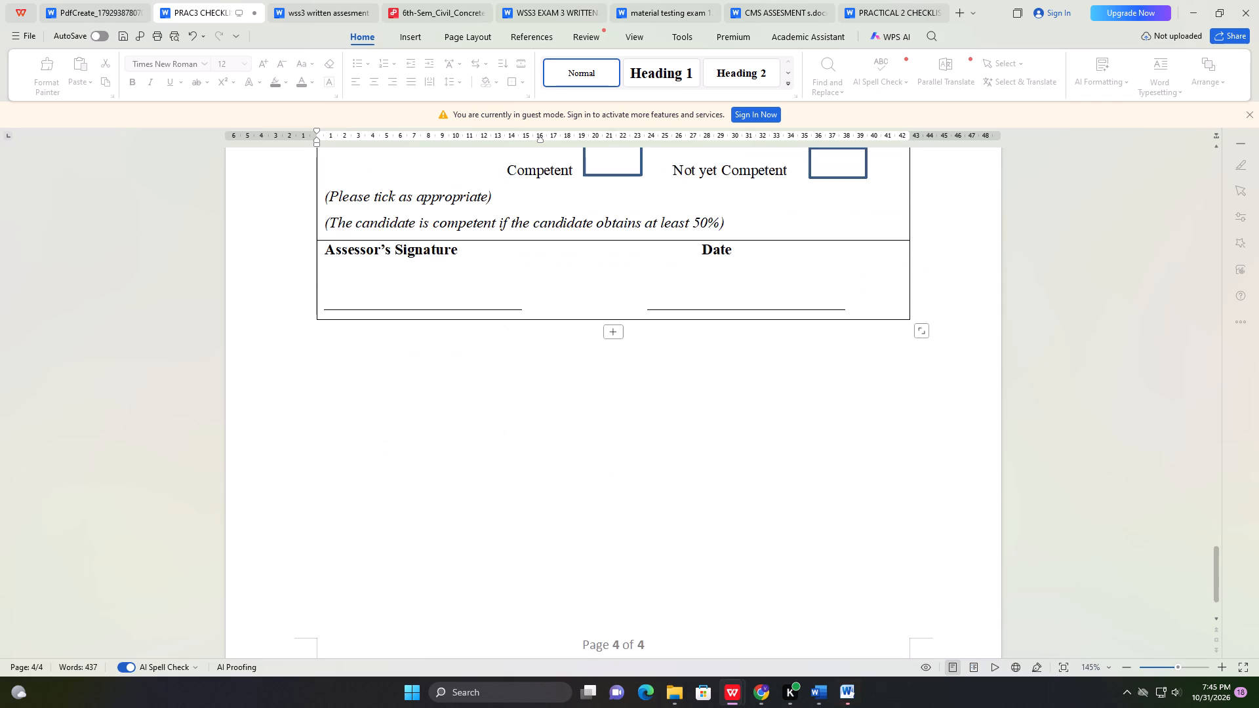
scroll(656, 354, "down", 4)
scroll(657, 355, "up", 12)
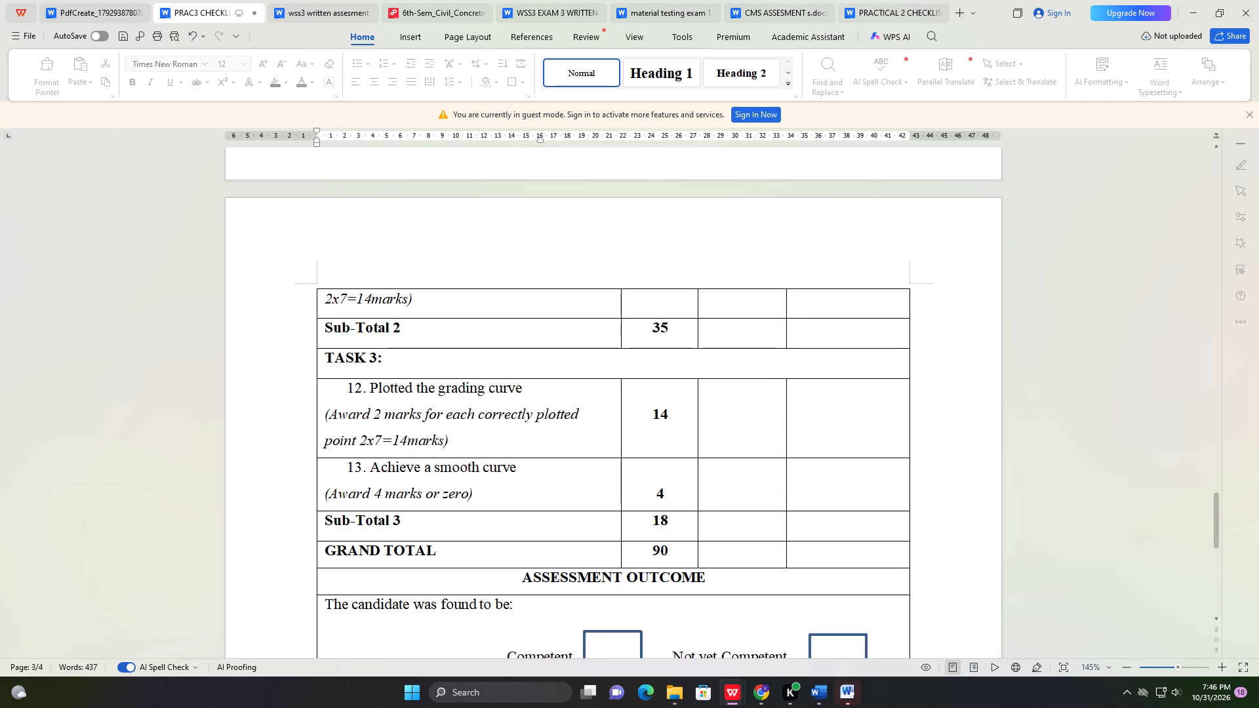
scroll(657, 355, "up", 7)
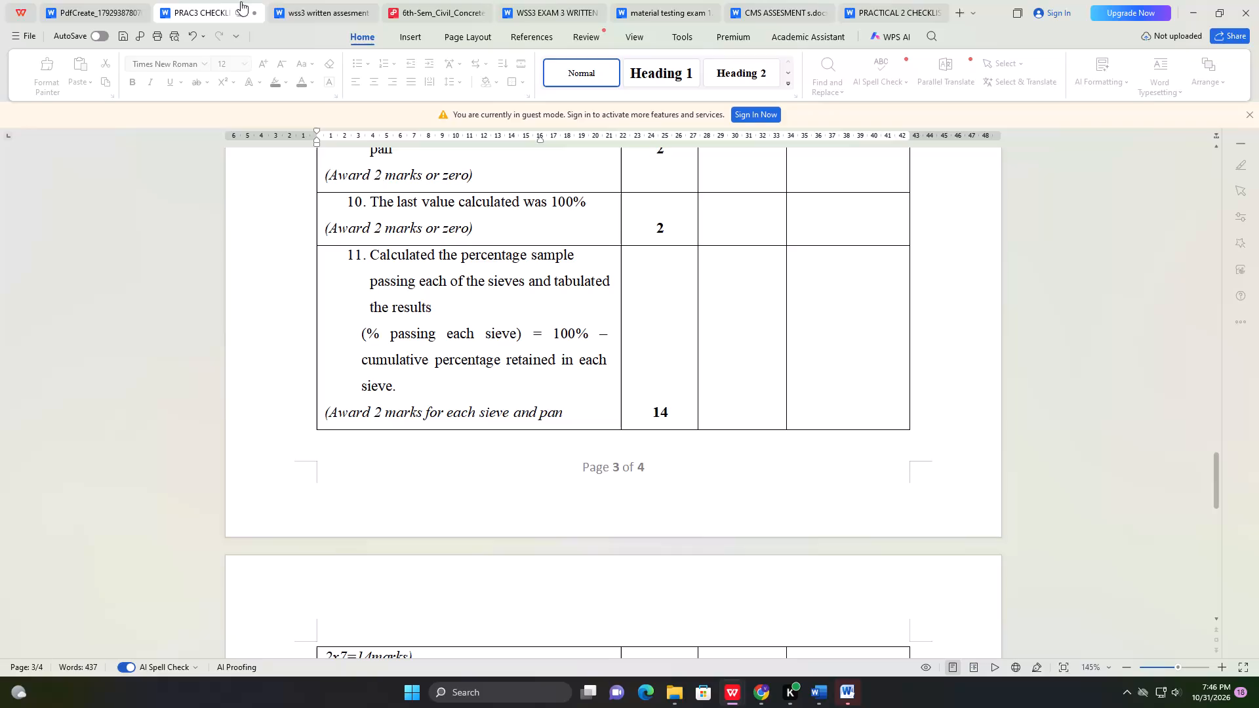
Copy the SUMMARY OF ASSESSMENT heading and its marks table from the PRACTICAL 2 CHECKLIST document.
left_click(872, 7)
scroll(641, 338, "down", 3)
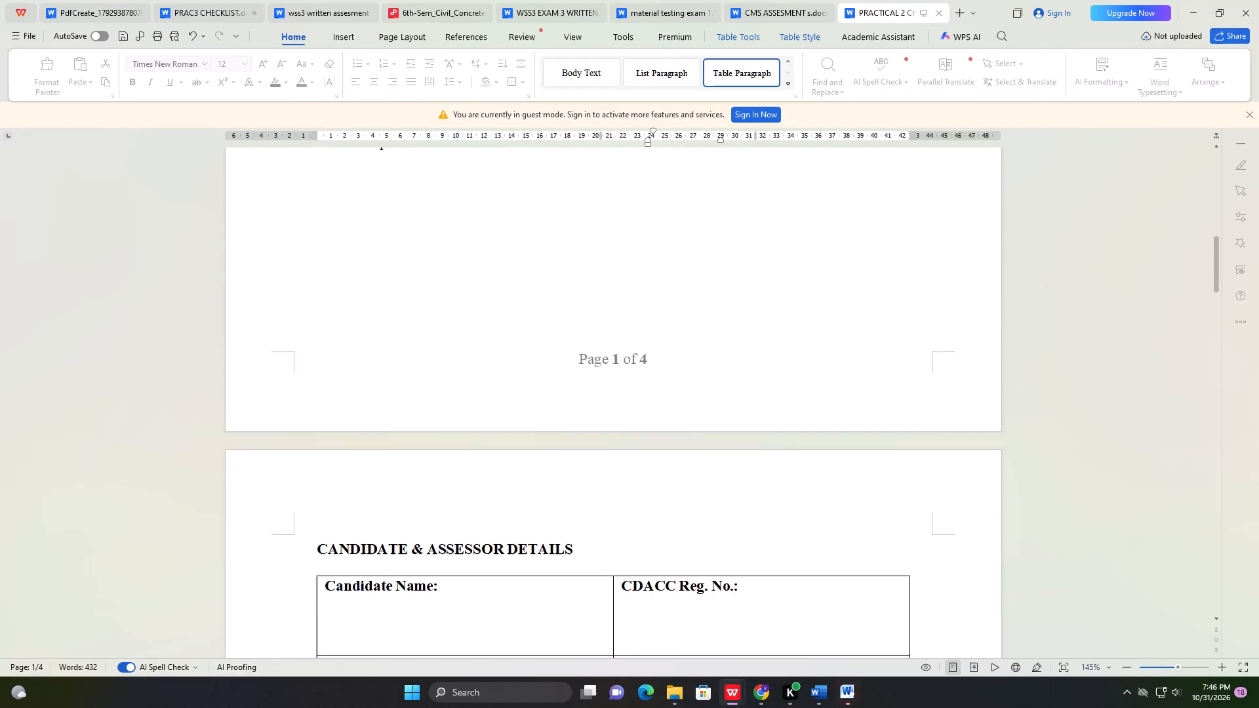
scroll(646, 324, "down", 20)
scroll(646, 324, "down", 18)
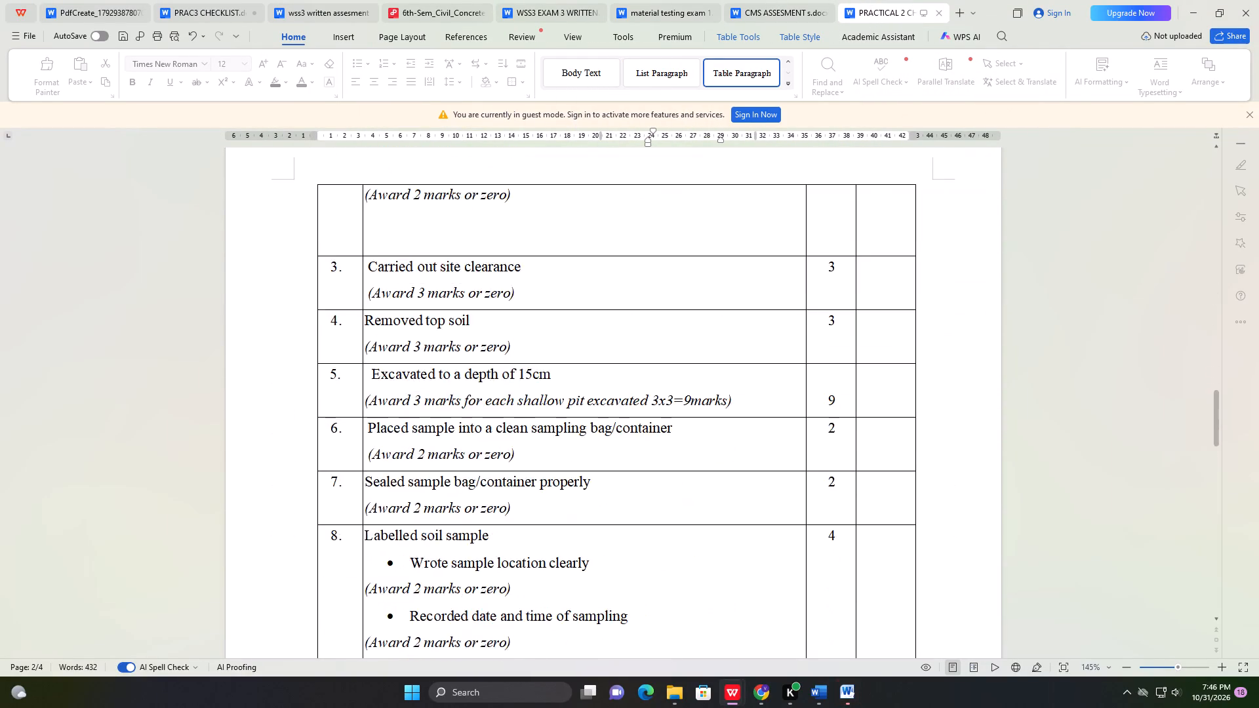
scroll(646, 324, "down", 20)
scroll(646, 324, "down", 15)
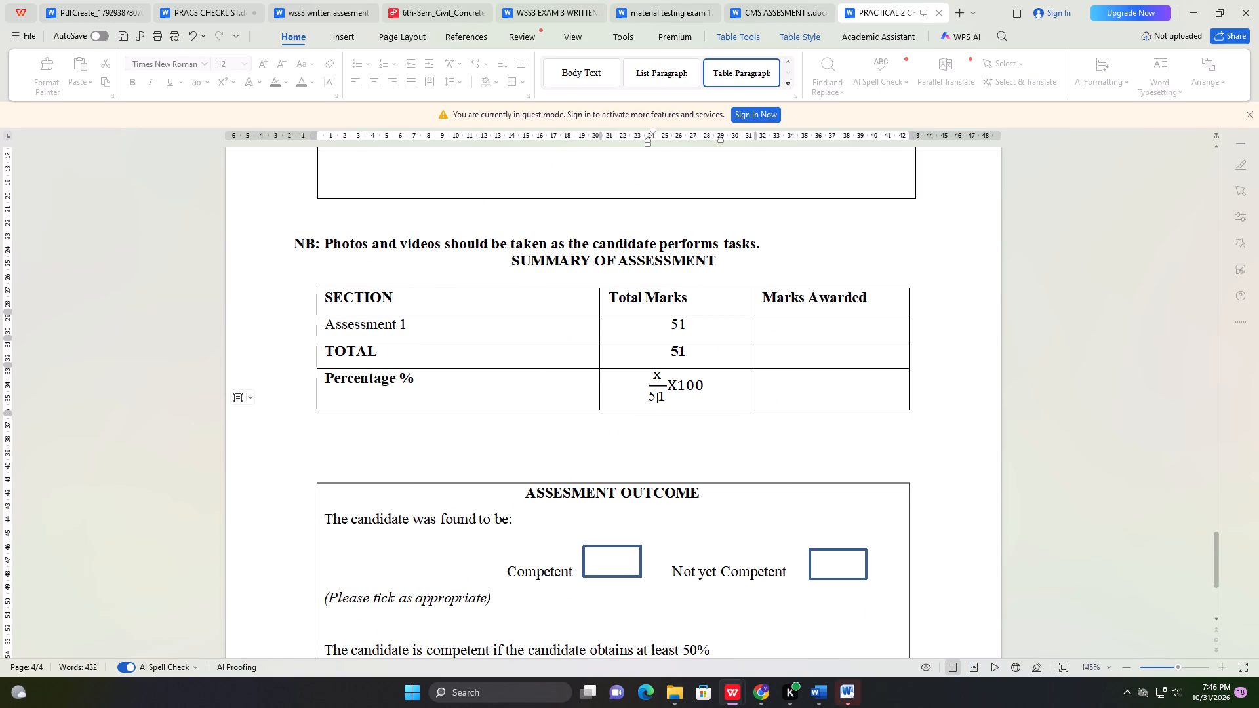
left_click_drag(812, 459, 544, 251)
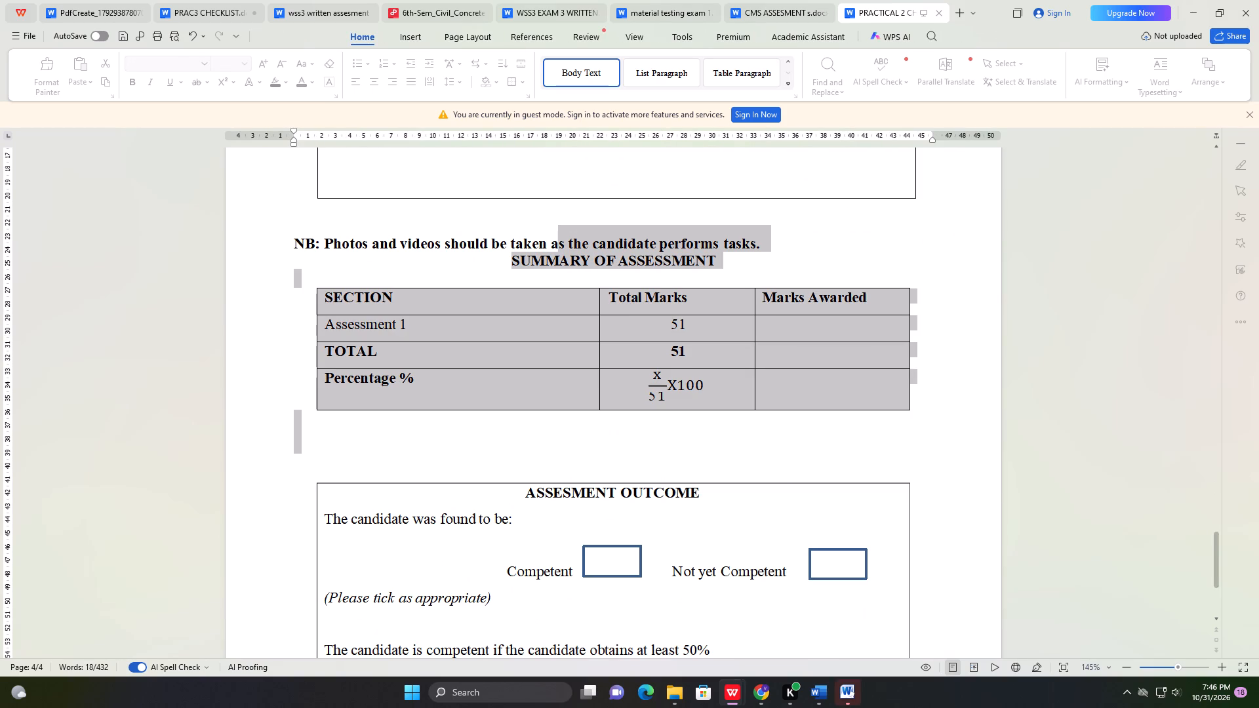
left_click_drag(544, 251, 504, 267)
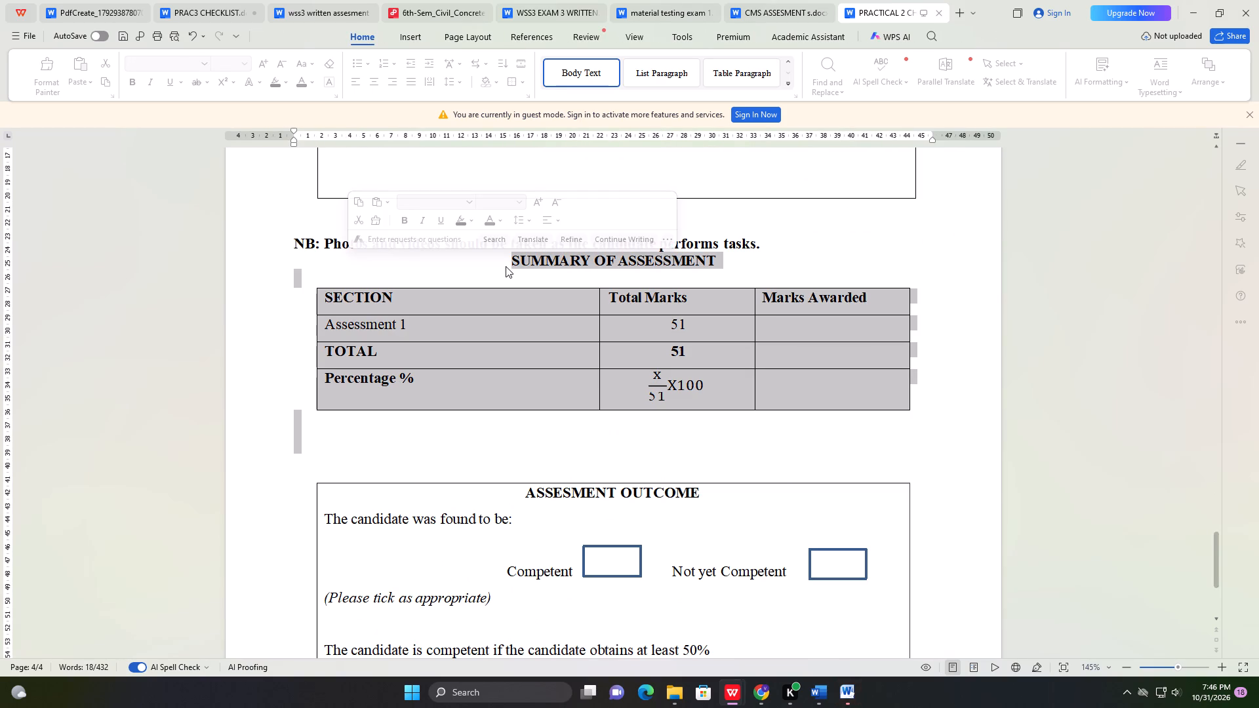
key("ctrl+c")
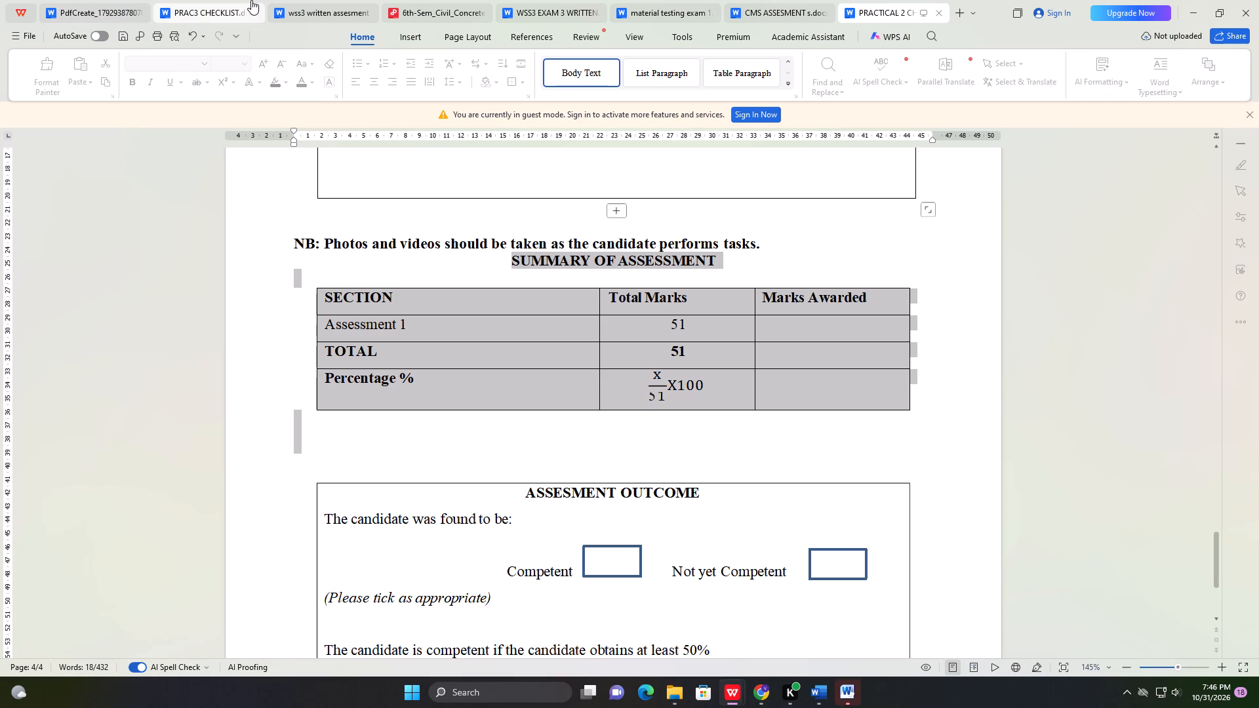
Paste the copied summary heading and table into the PRAC3 CHECKLIST document, directly before the ASSESSMENT OUTCOME heading below GRAND TOTAL.
left_click(197, 5)
scroll(522, 463, "down", 3)
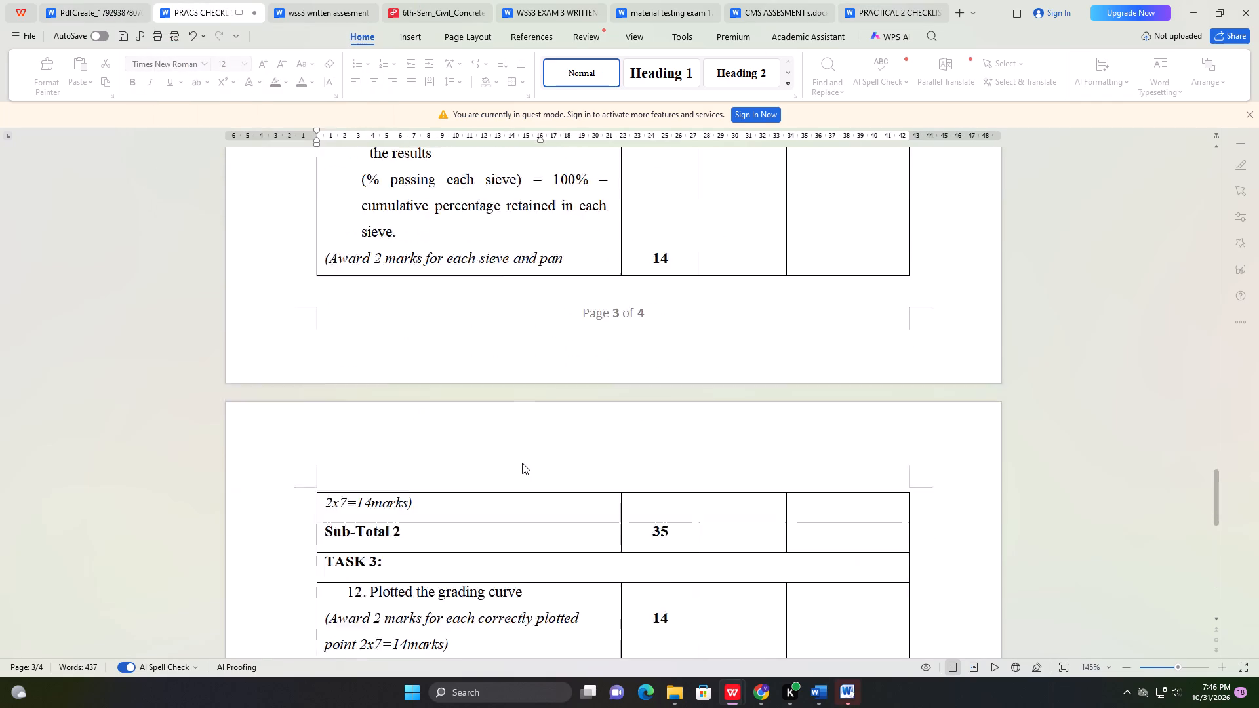
scroll(522, 463, "down", 5)
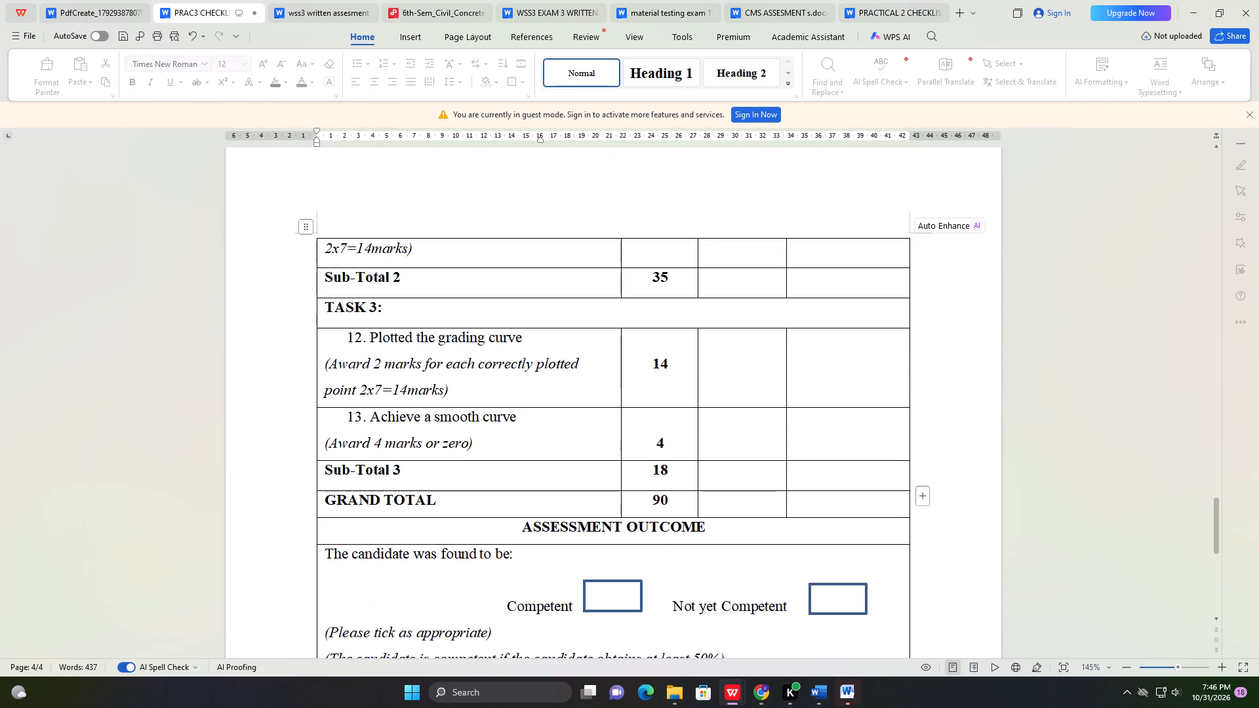
scroll(524, 462, "down", 2)
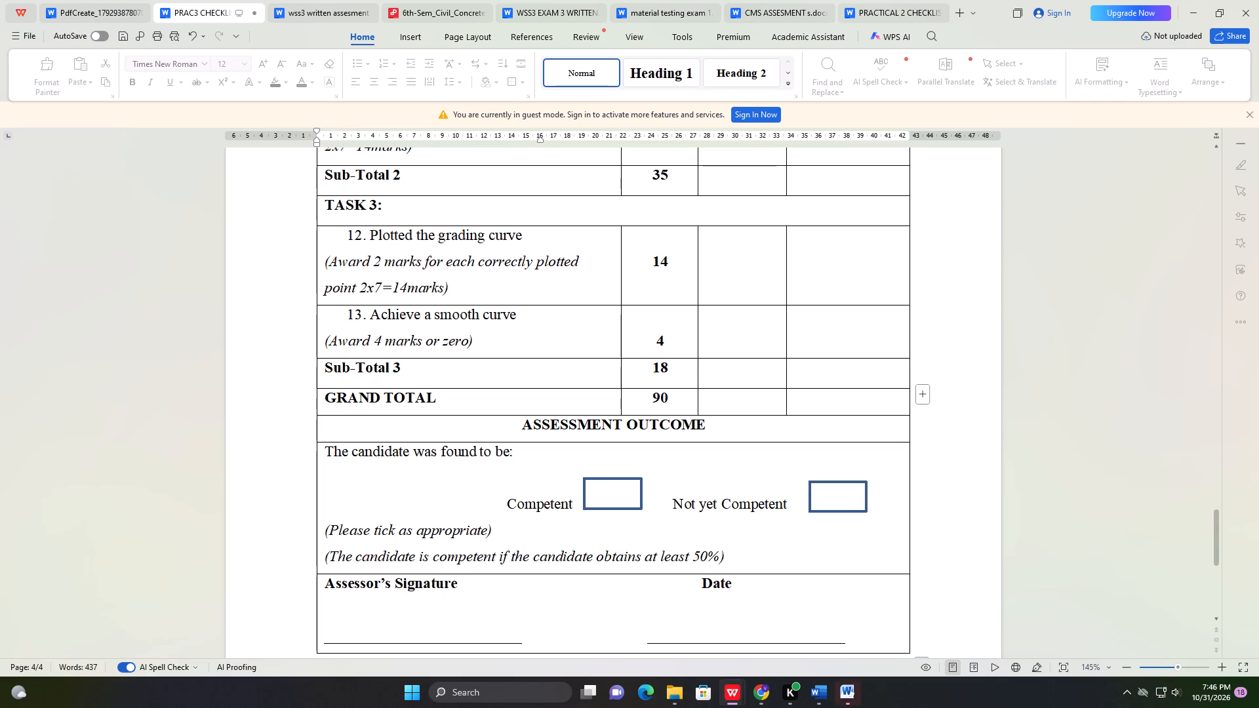
left_click(521, 425)
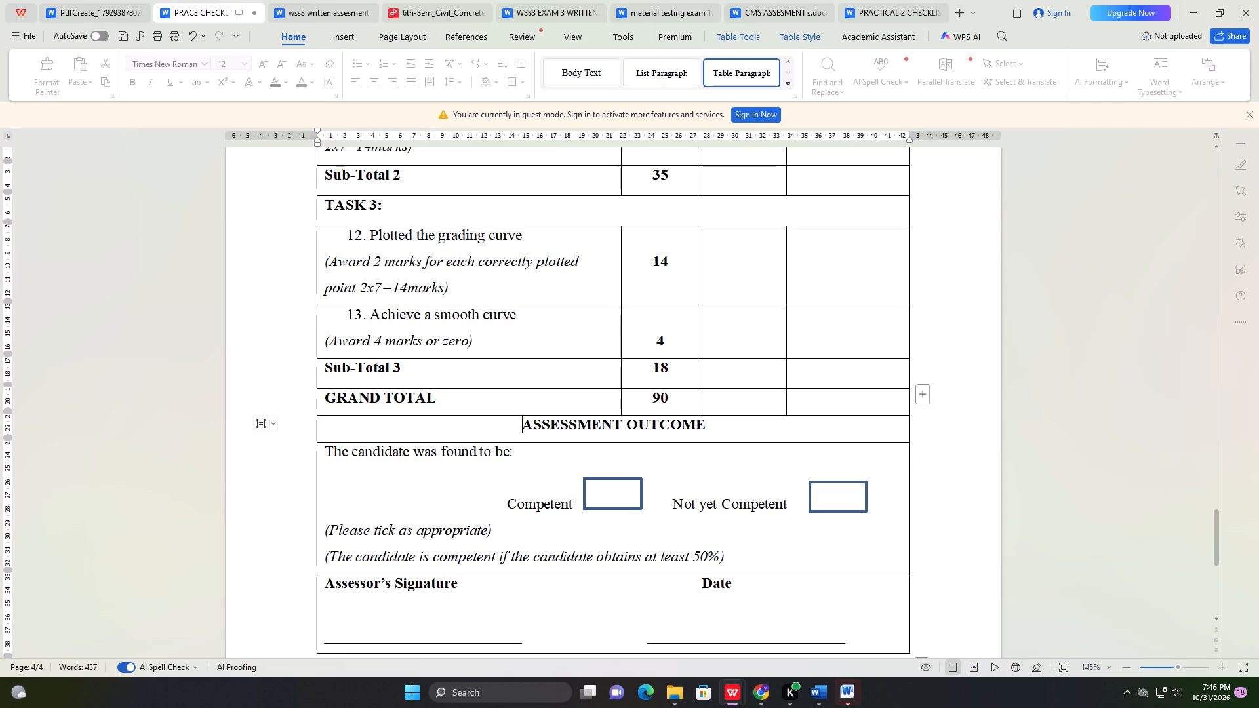
key("ctrl+v")
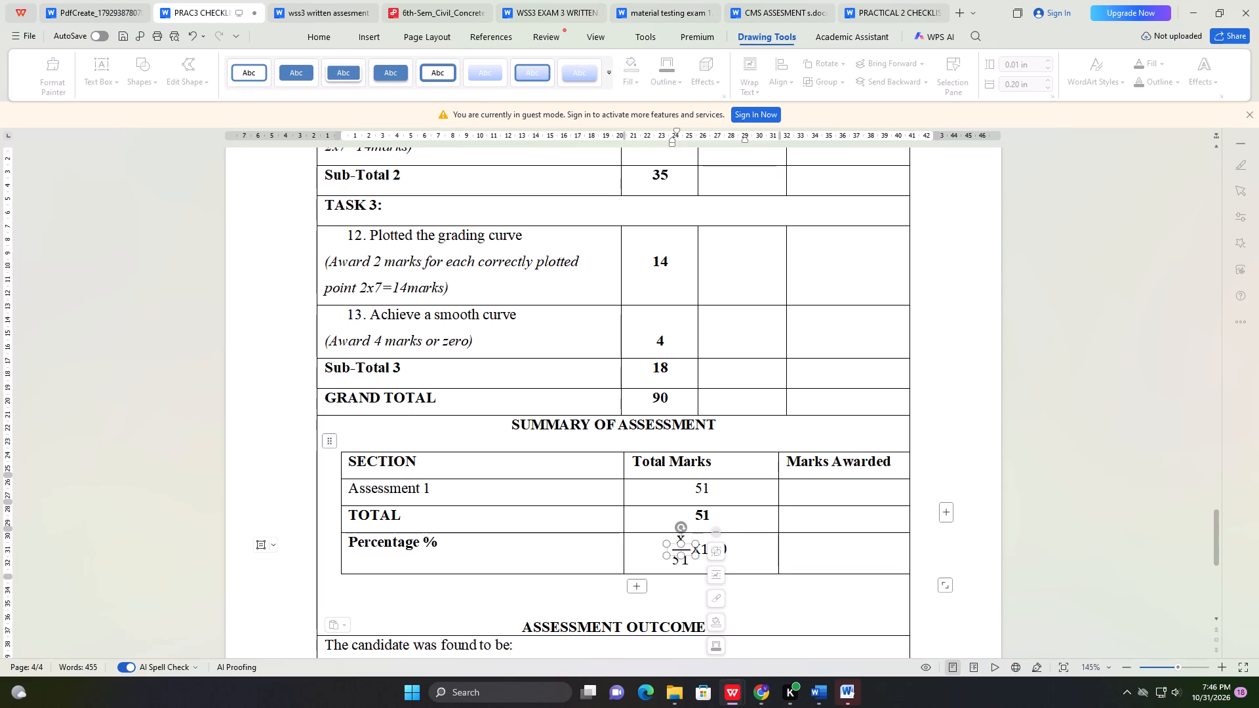
Insert one row below the Assessment 1 row in the pasted summary table.
left_click(454, 492)
right_click(454, 493)
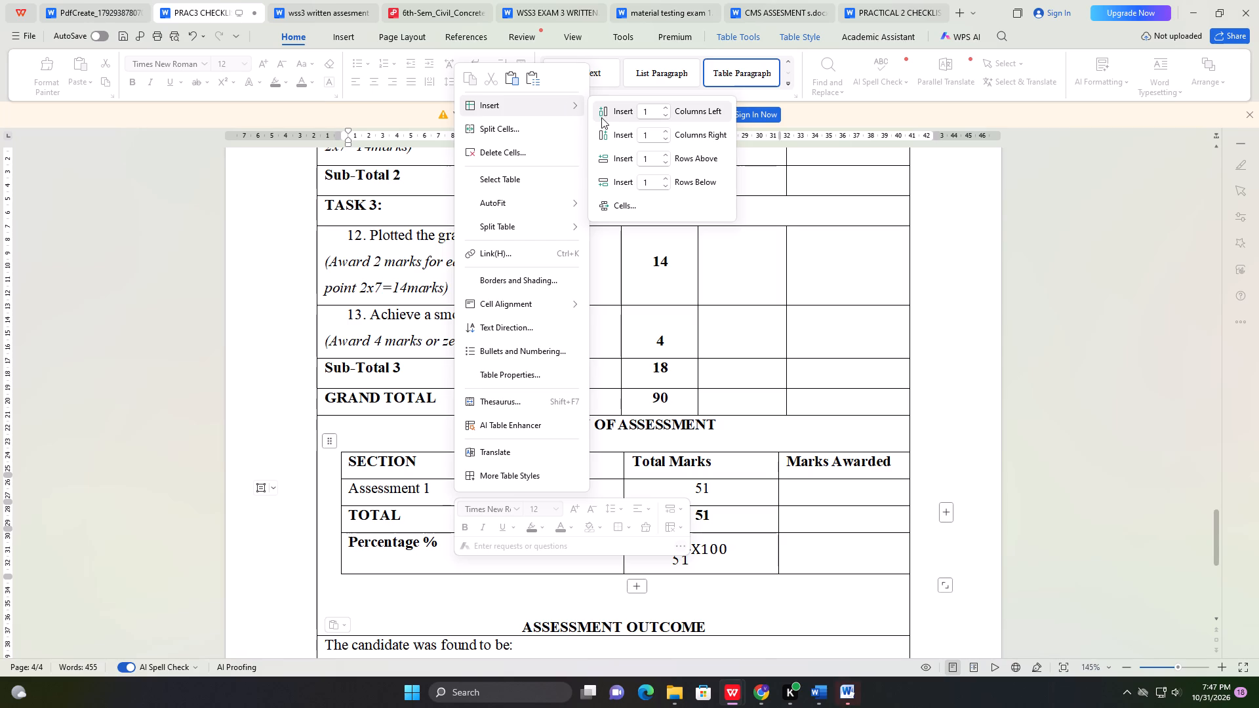
left_click(663, 180)
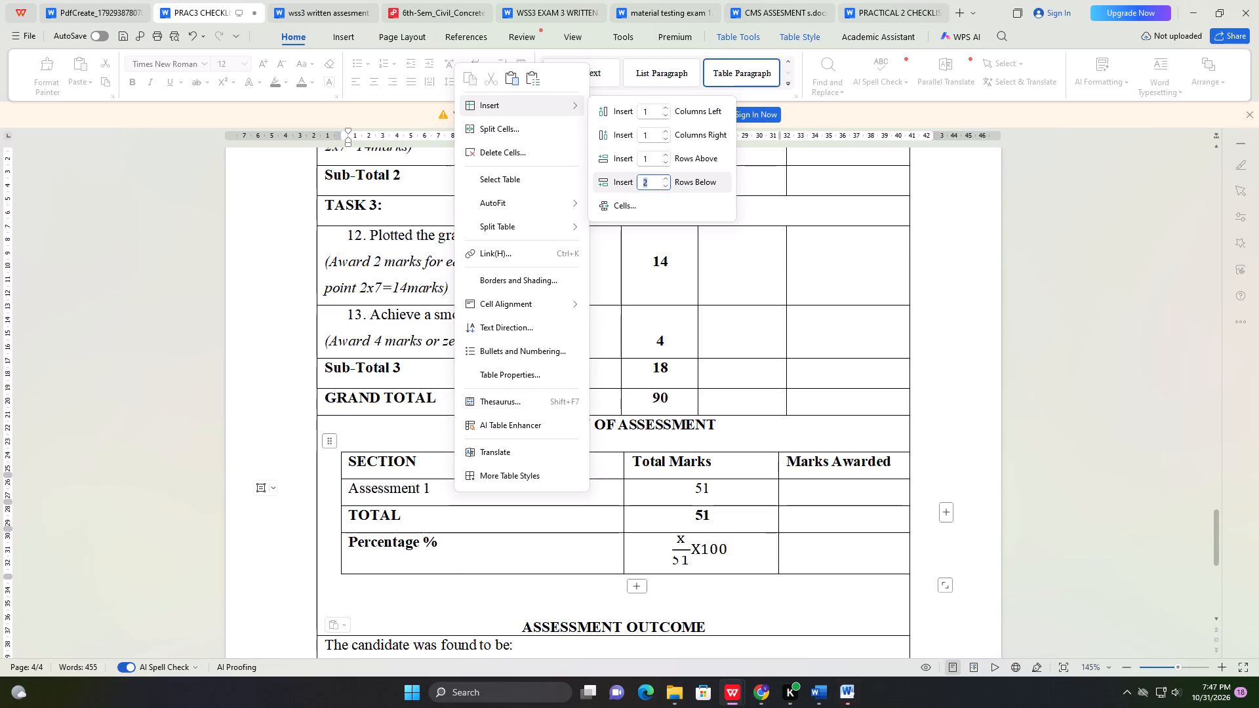
left_click(664, 186)
left_click(686, 181)
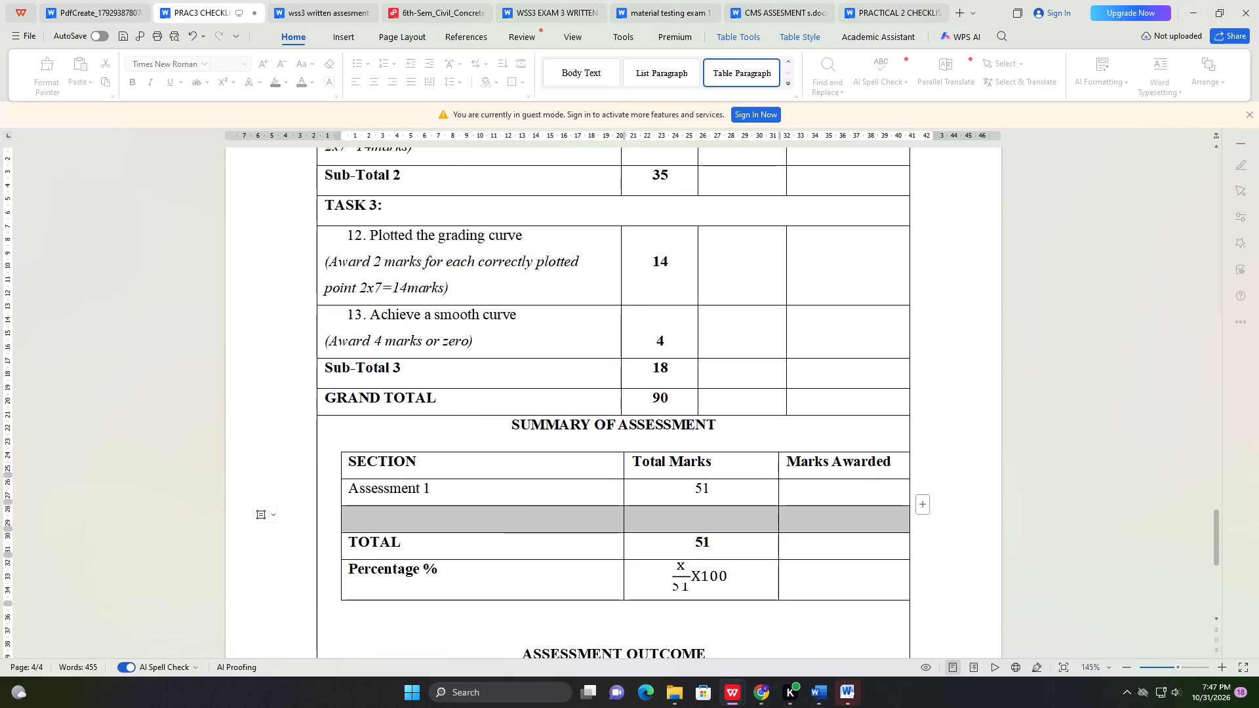
Label the new row below Assessment 1 in the summary table as "Assessment 2".
left_click(497, 519)
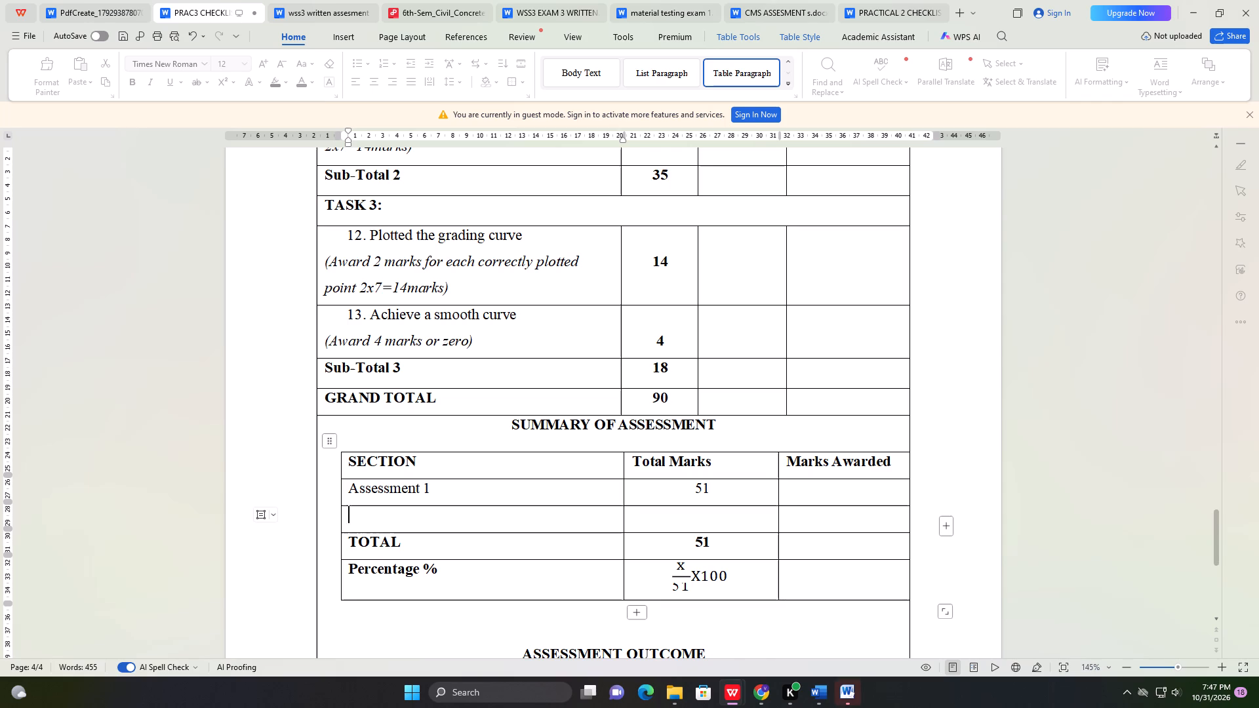
type("ASS")
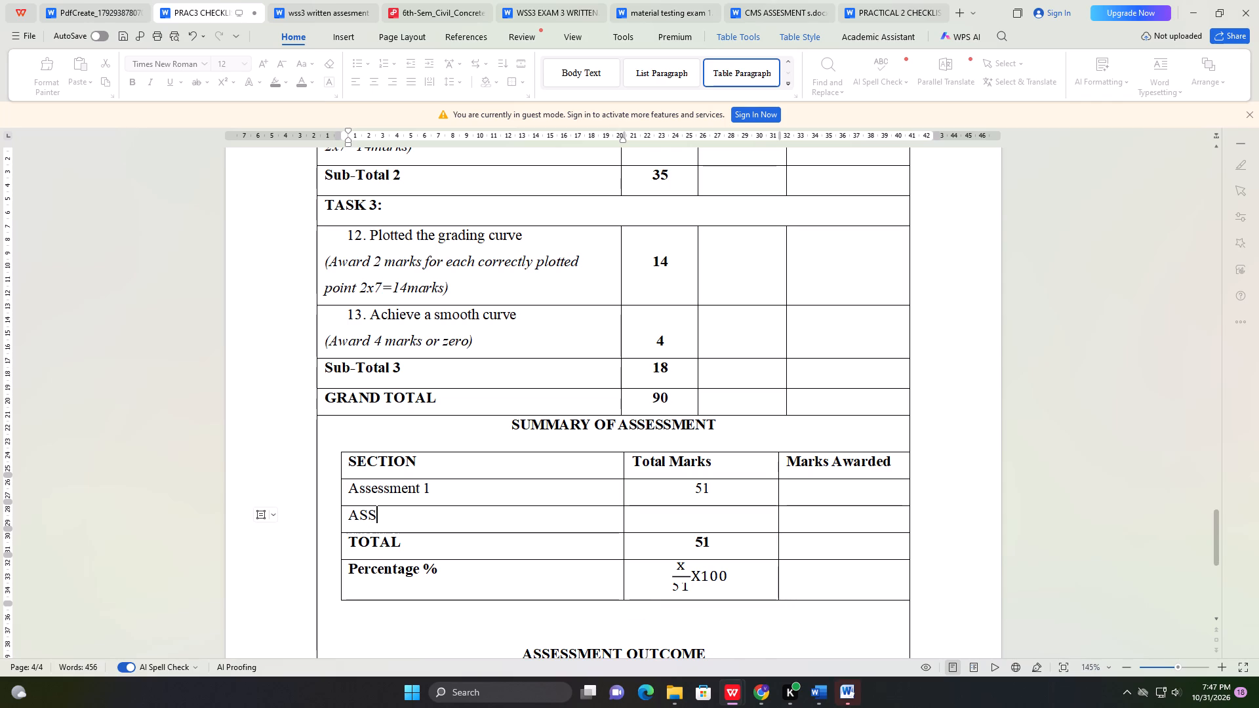
key("BackSpace")
key("BackSpace")
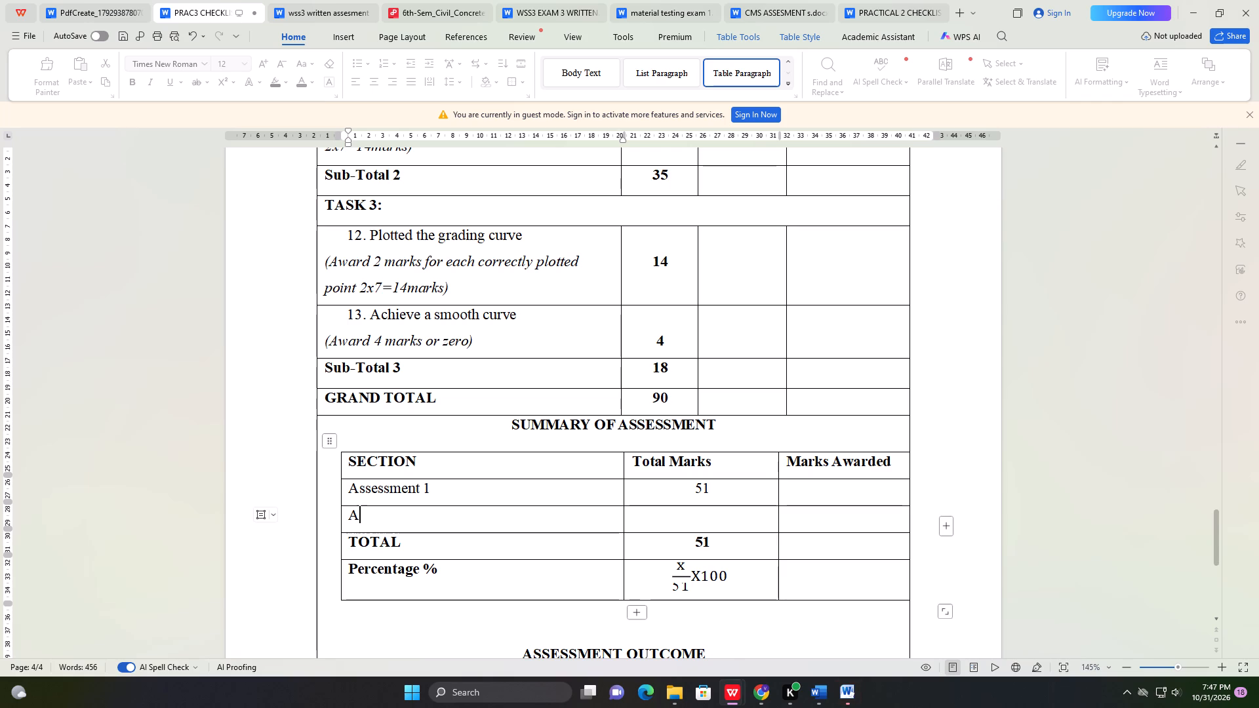
type("ss")
type("es")
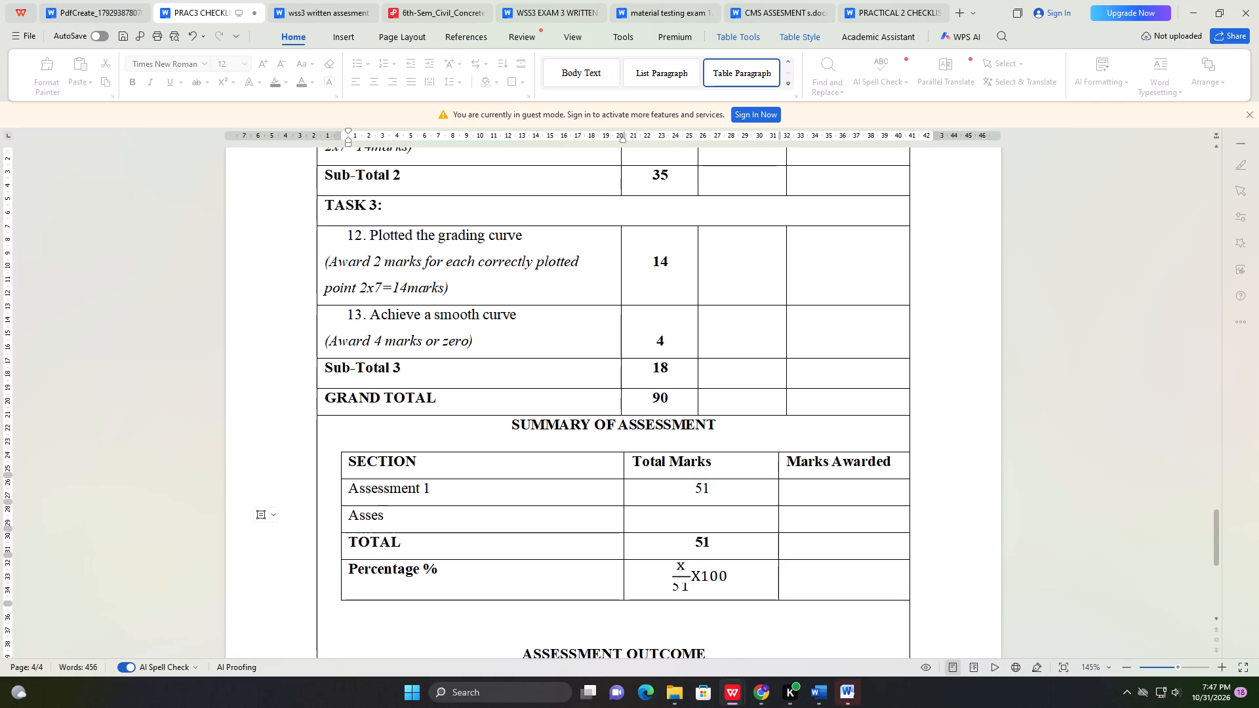
key("s")
key("m")
key("e")
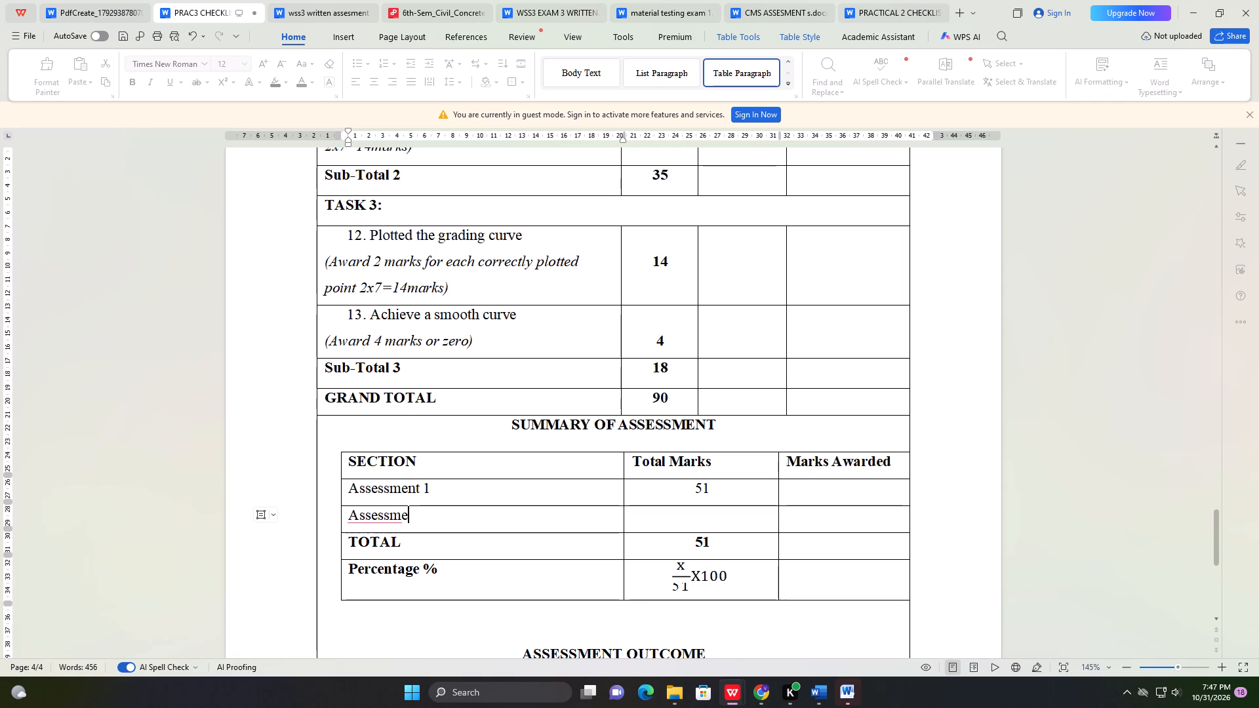
key("n")
key("t")
key("space")
key("2")
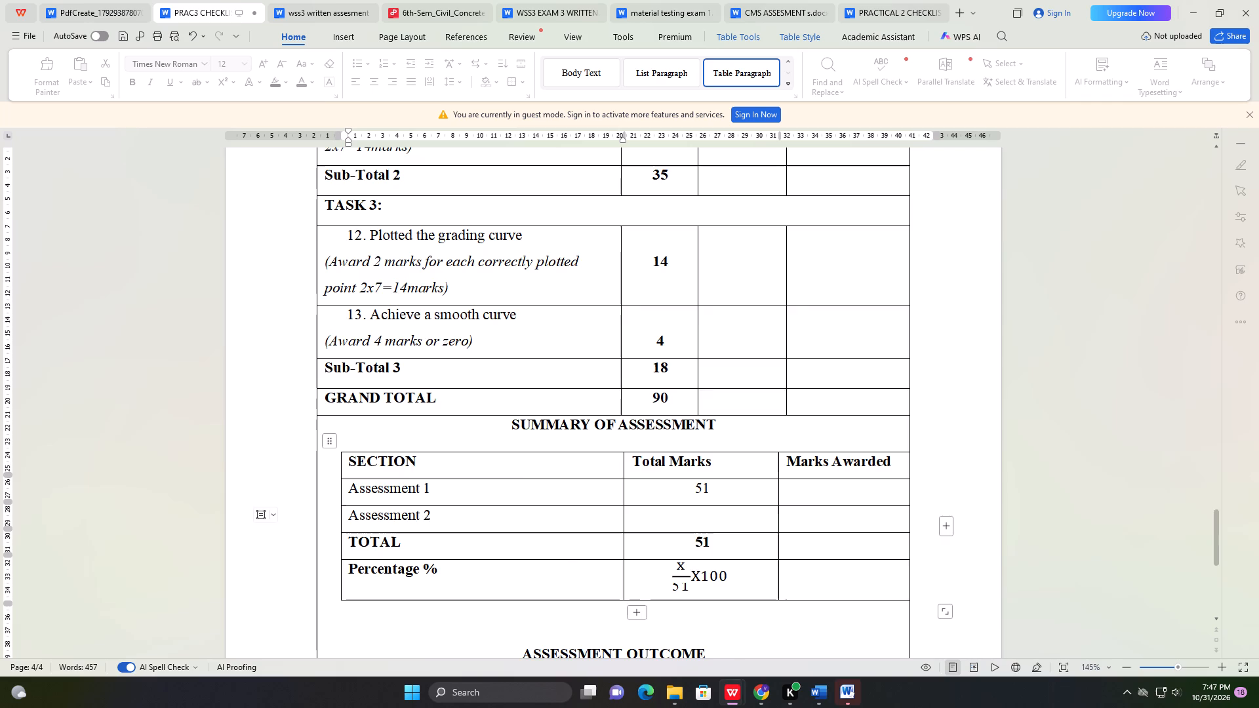
Enter 35, matching Sub-Total 2, as the Total Marks for Assessment 2 in the summary table.
scroll(674, 522, "up", 12)
scroll(675, 522, "down", 2)
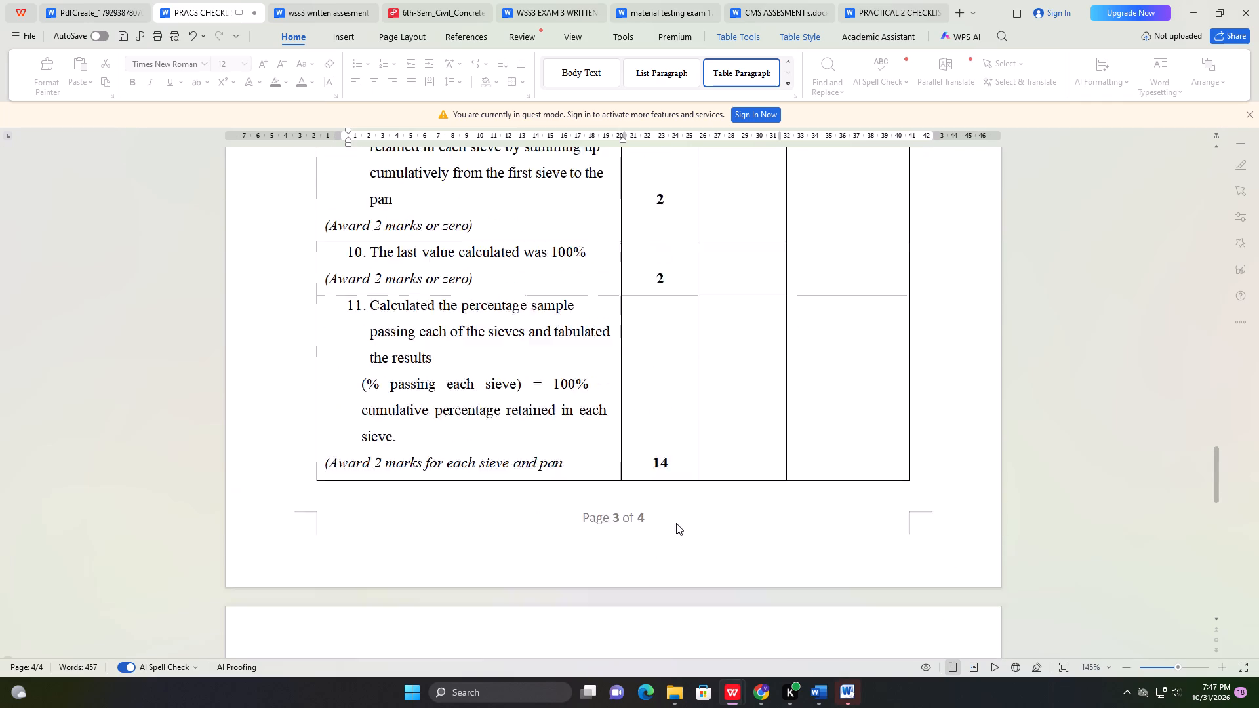
scroll(676, 523, "down", 6)
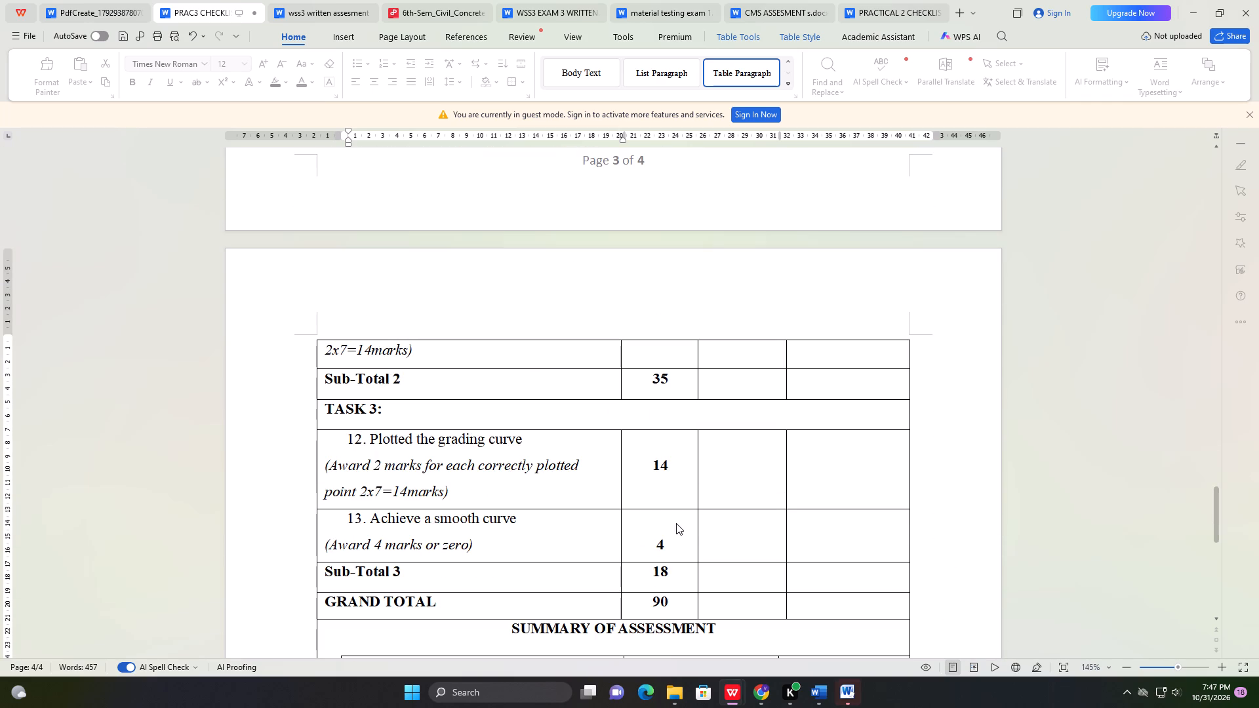
scroll(707, 557, "down", 2)
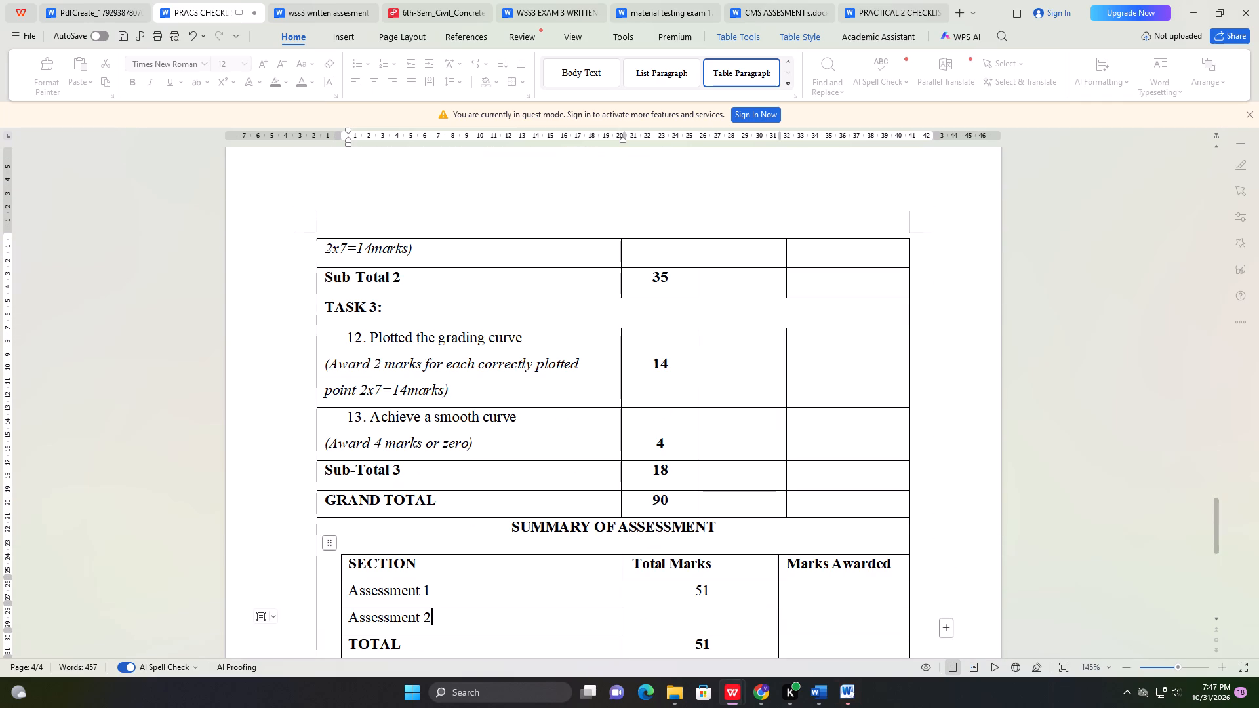
left_click(689, 620)
key("3")
key("5")
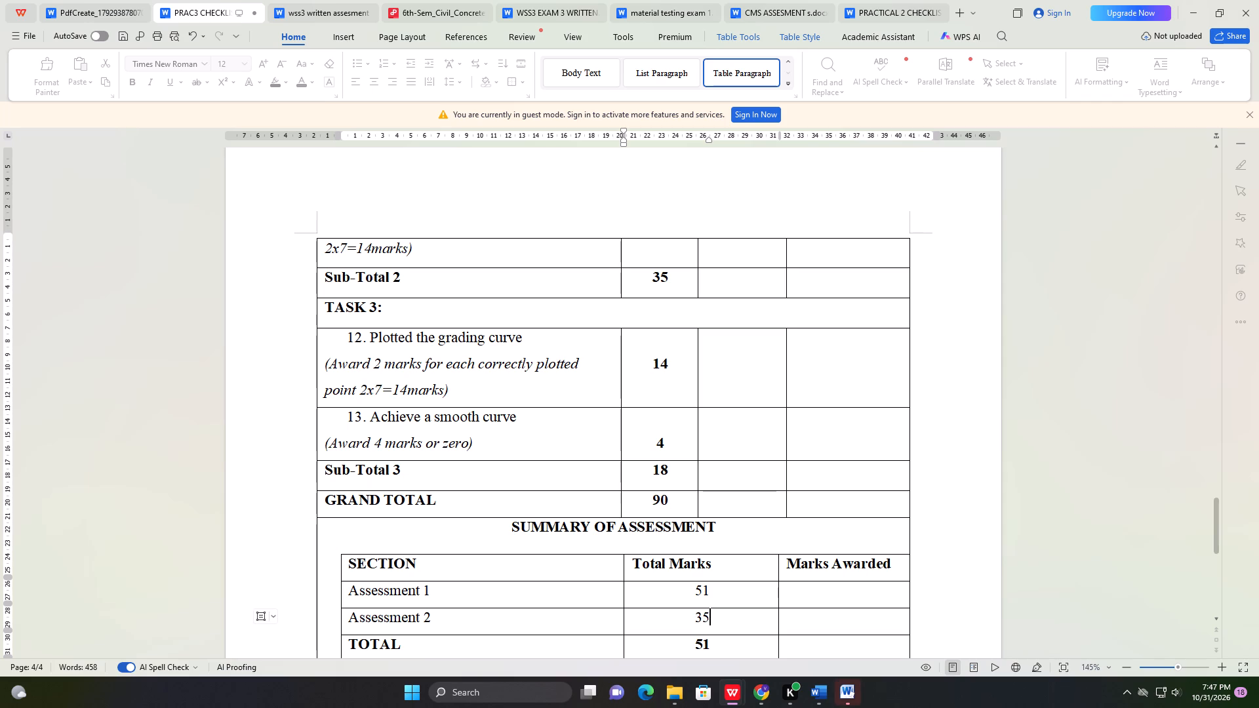
Check Sub-Total 1 in the checklist and set the Assessment 1 Total Marks in the summary table to 38.
scroll(696, 608, "up", 5)
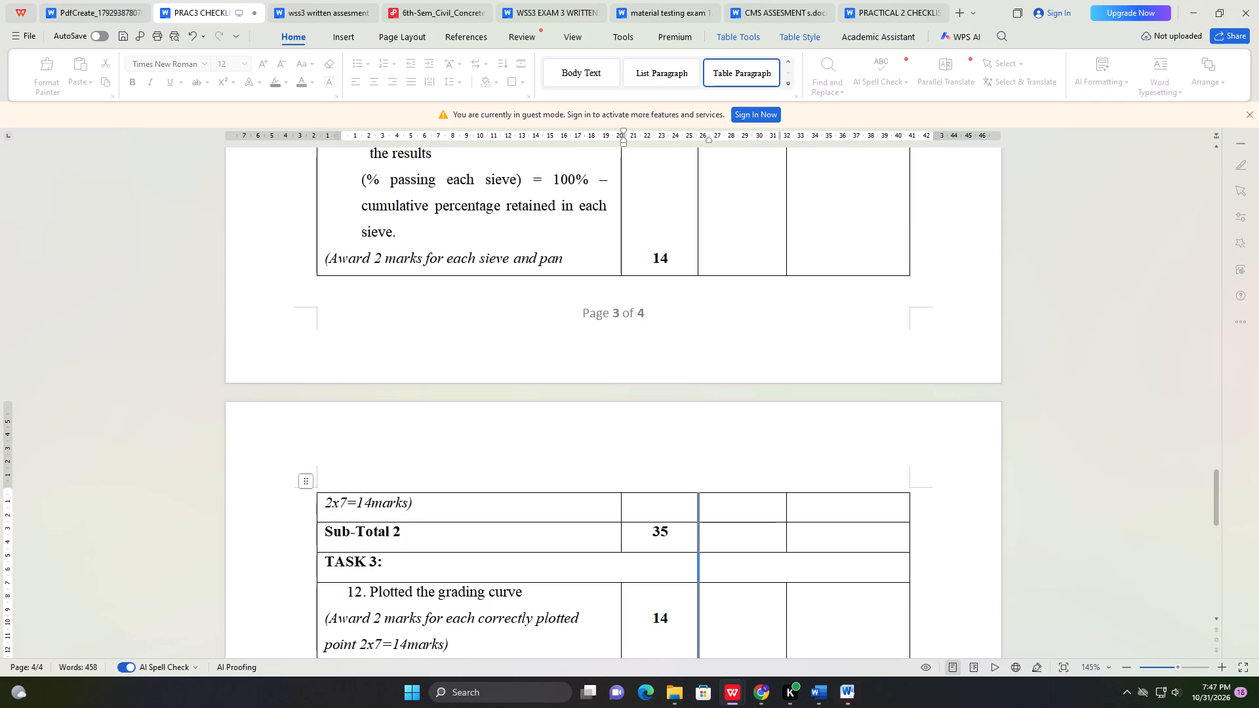
scroll(699, 603, "up", 2)
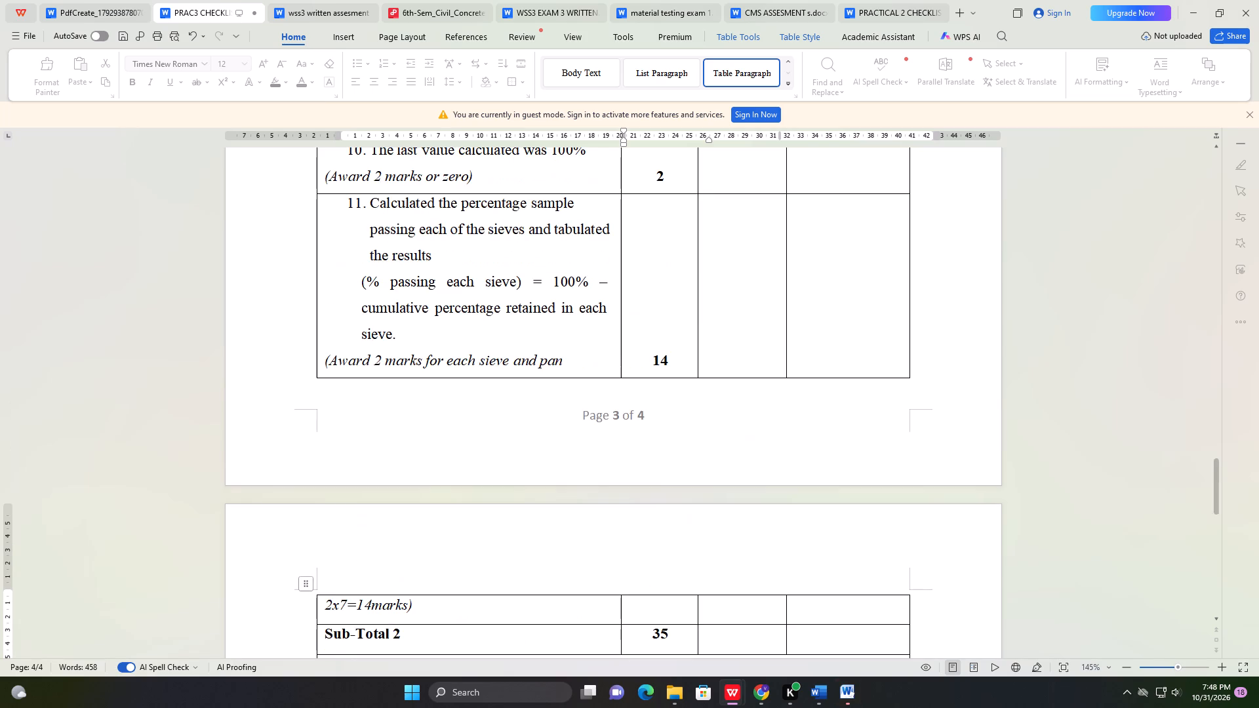
scroll(700, 603, "up", 10)
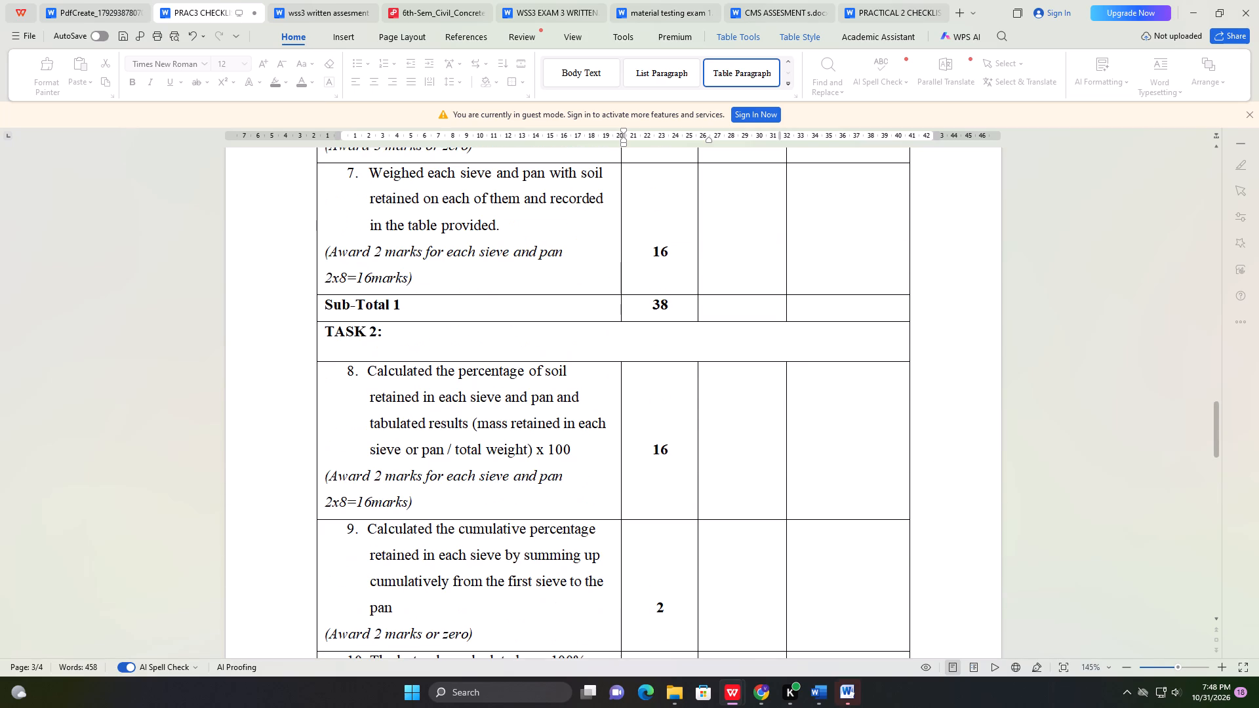
scroll(700, 604, "up", 1)
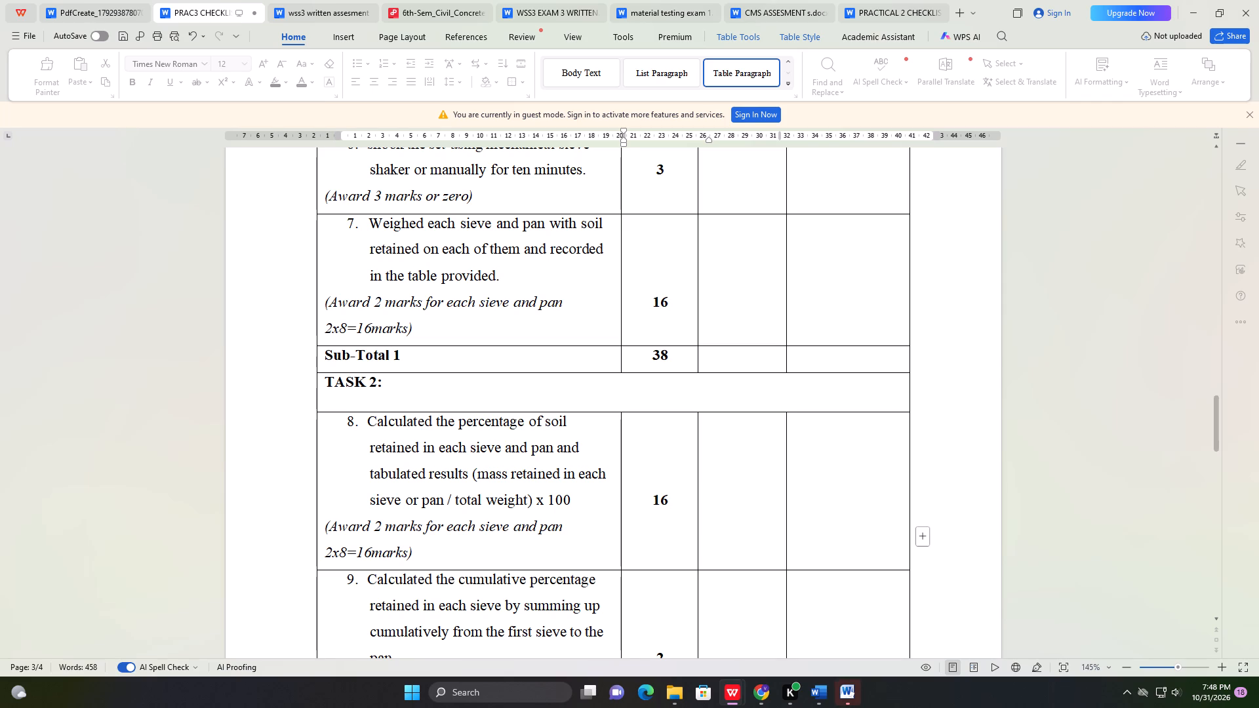
scroll(658, 425, "down", 18)
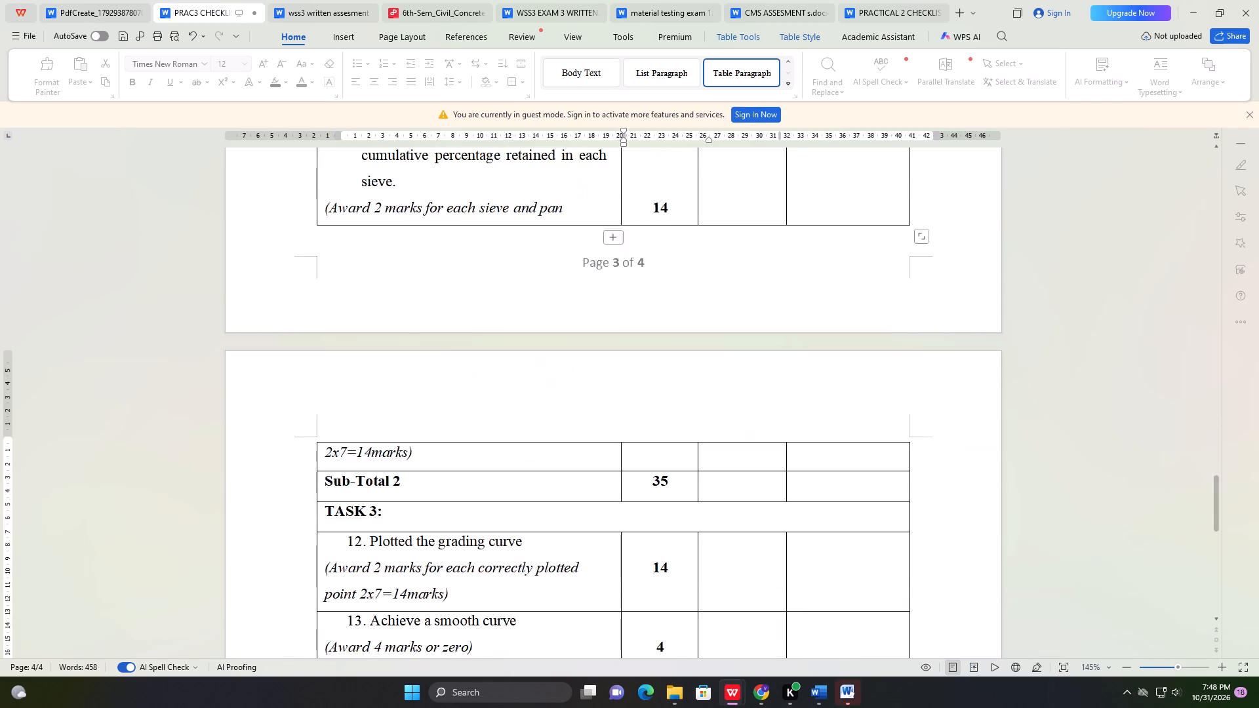
scroll(658, 436, "down", 8)
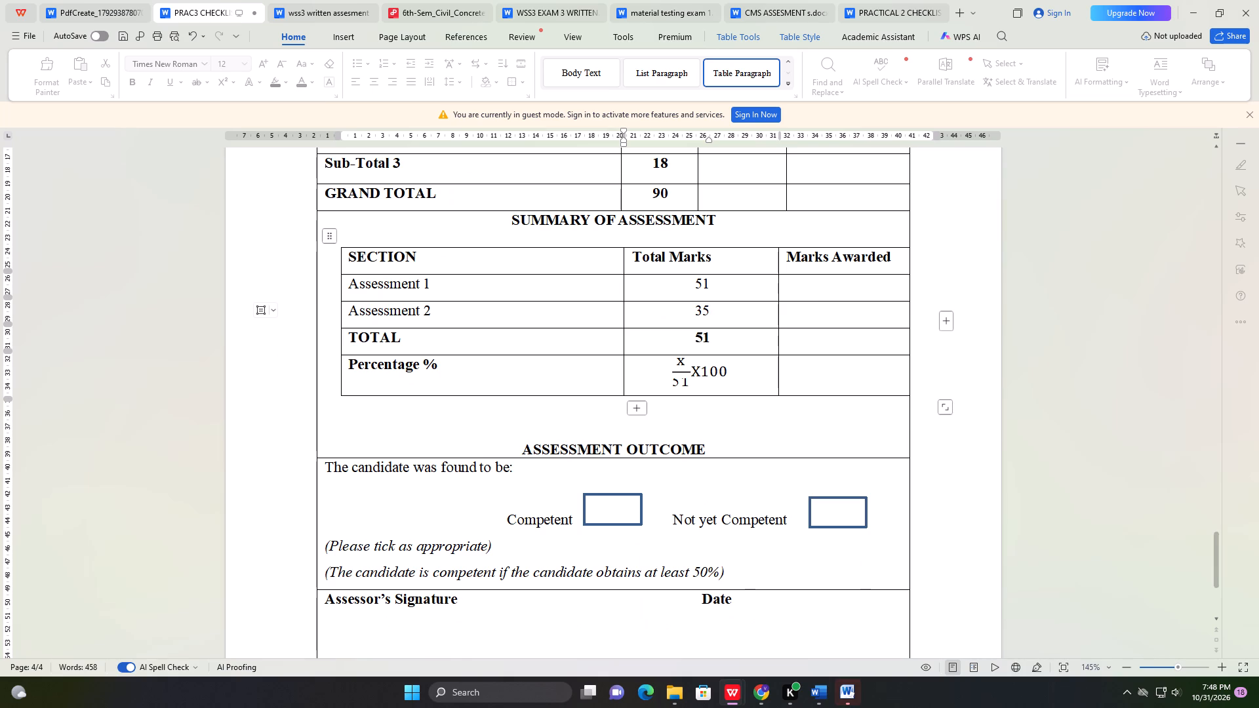
left_click(713, 288)
key("BackSpace")
key("BackSpace")
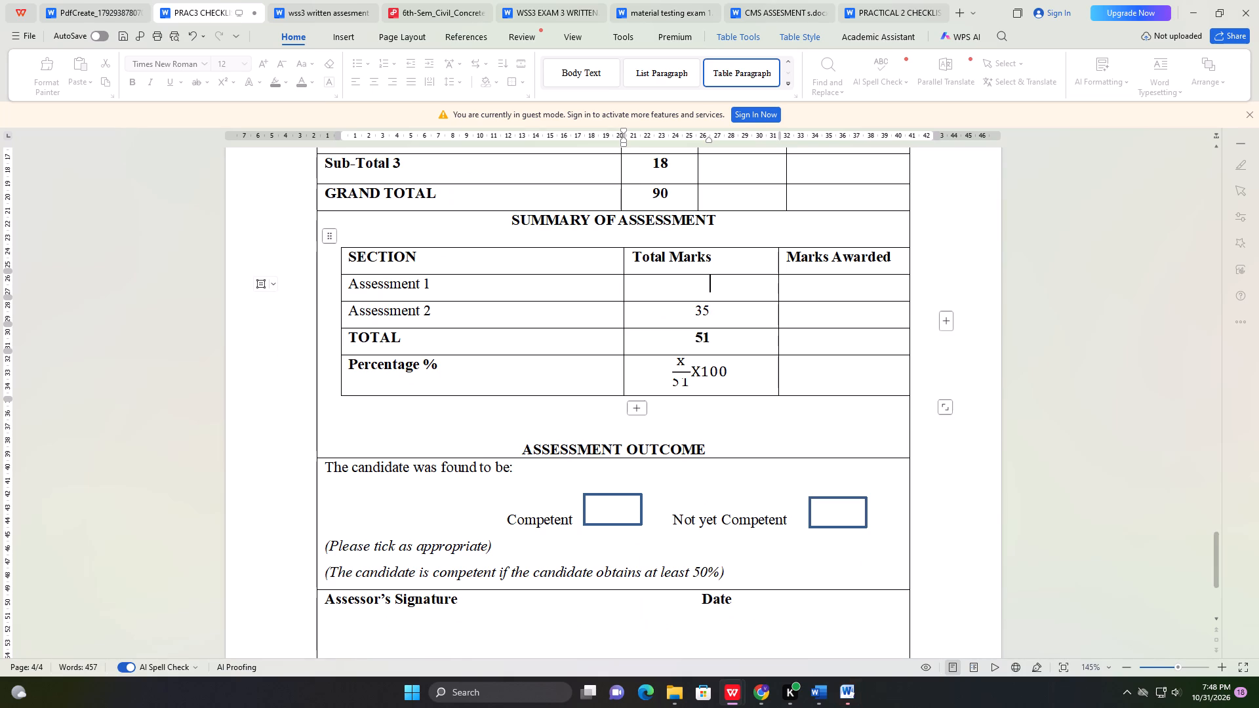
key("3")
key("8")
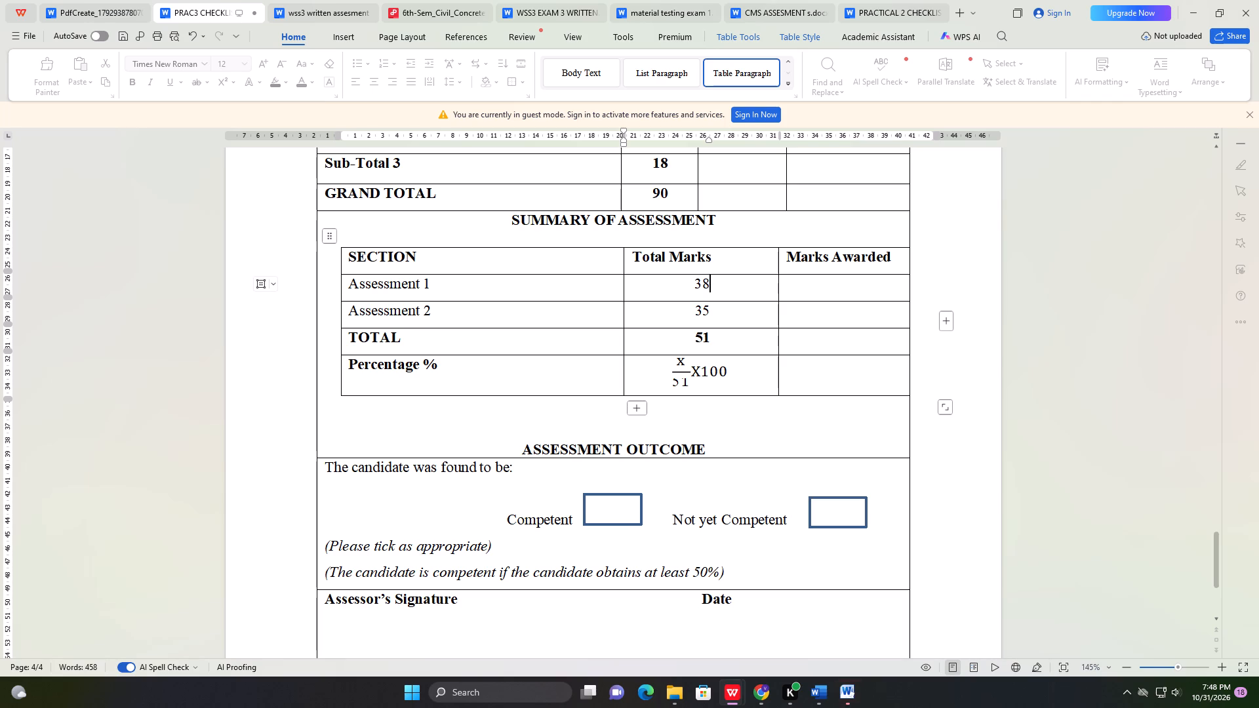
Set the TOTAL row's Total Marks in the summary table to 90.
scroll(705, 320, "up", 3)
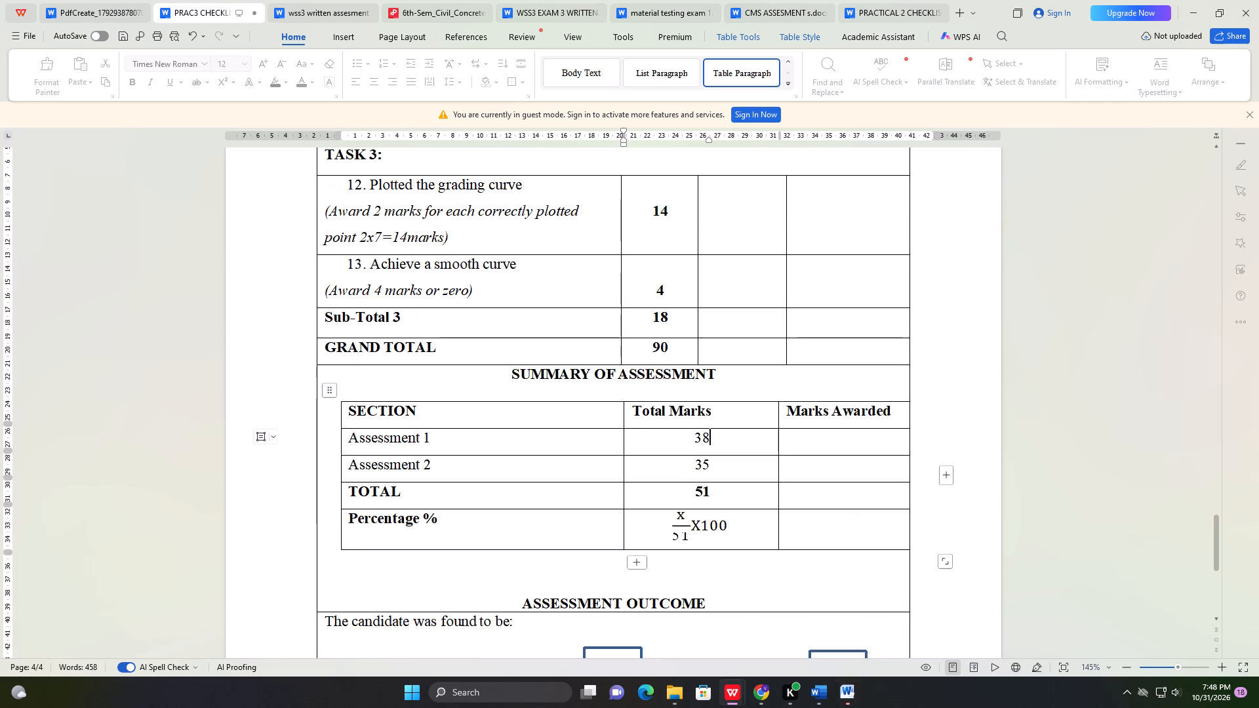
left_click(709, 496)
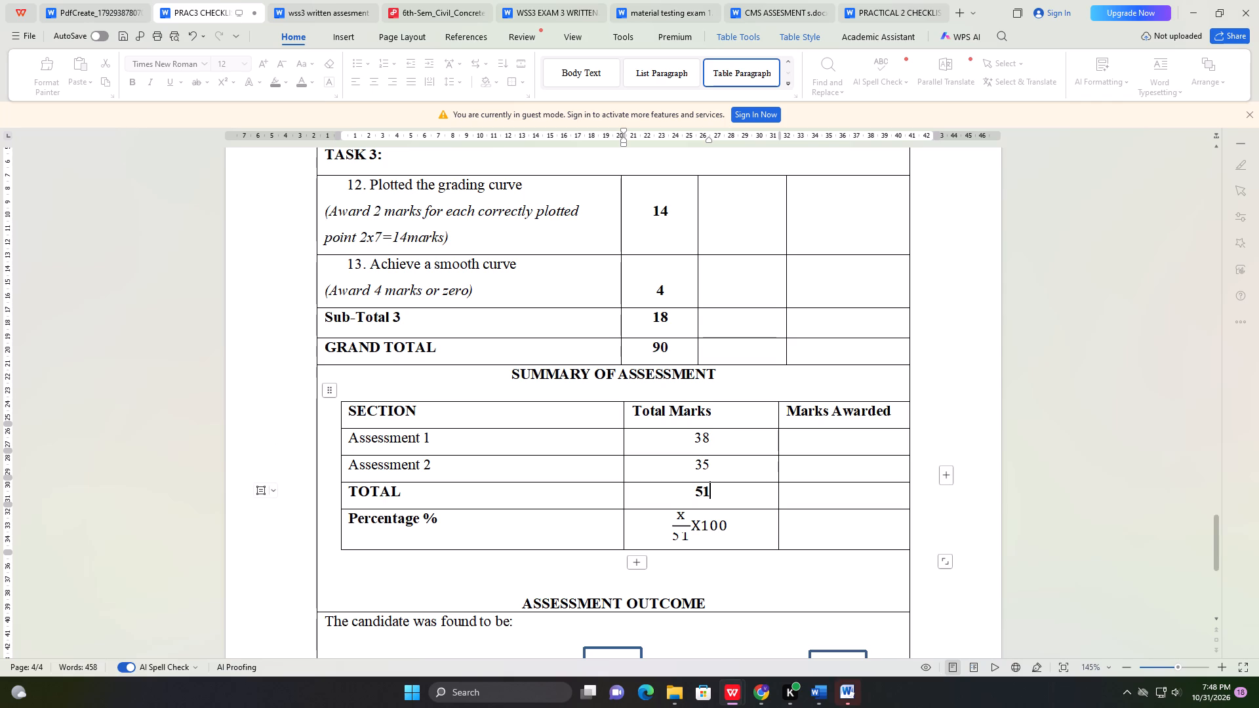
key("BackSpace")
key("BackSpace")
key("9")
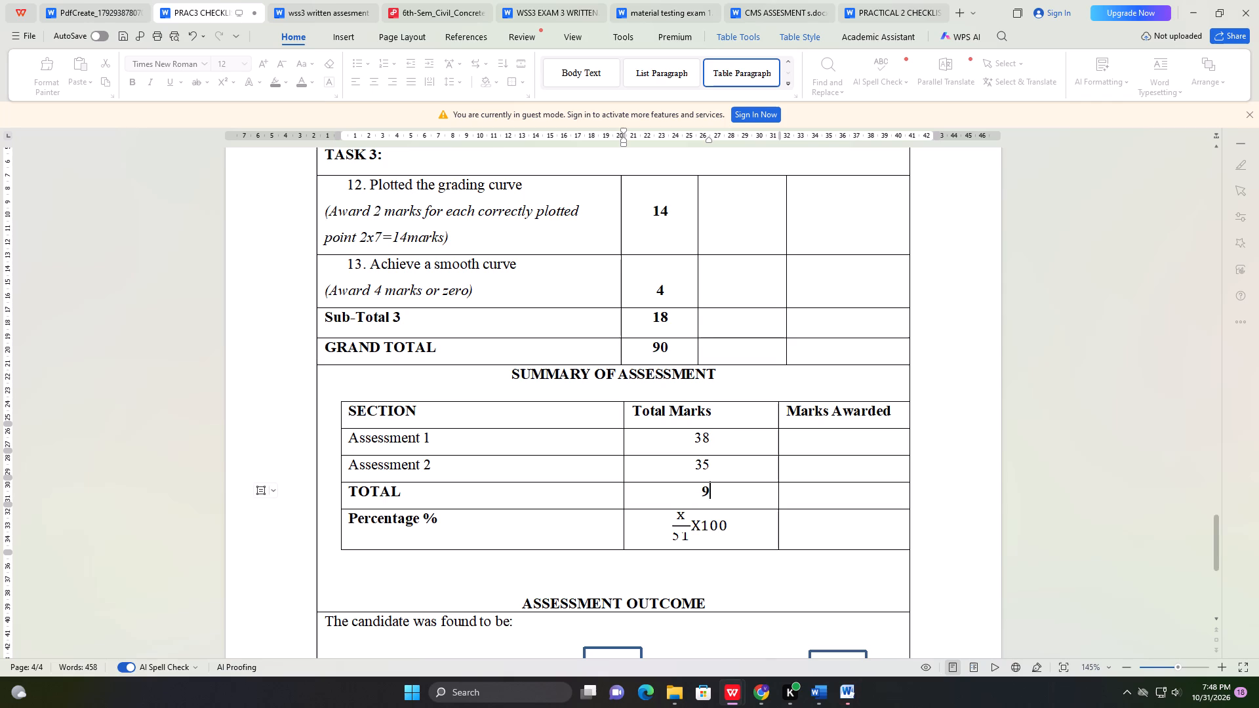
key("0")
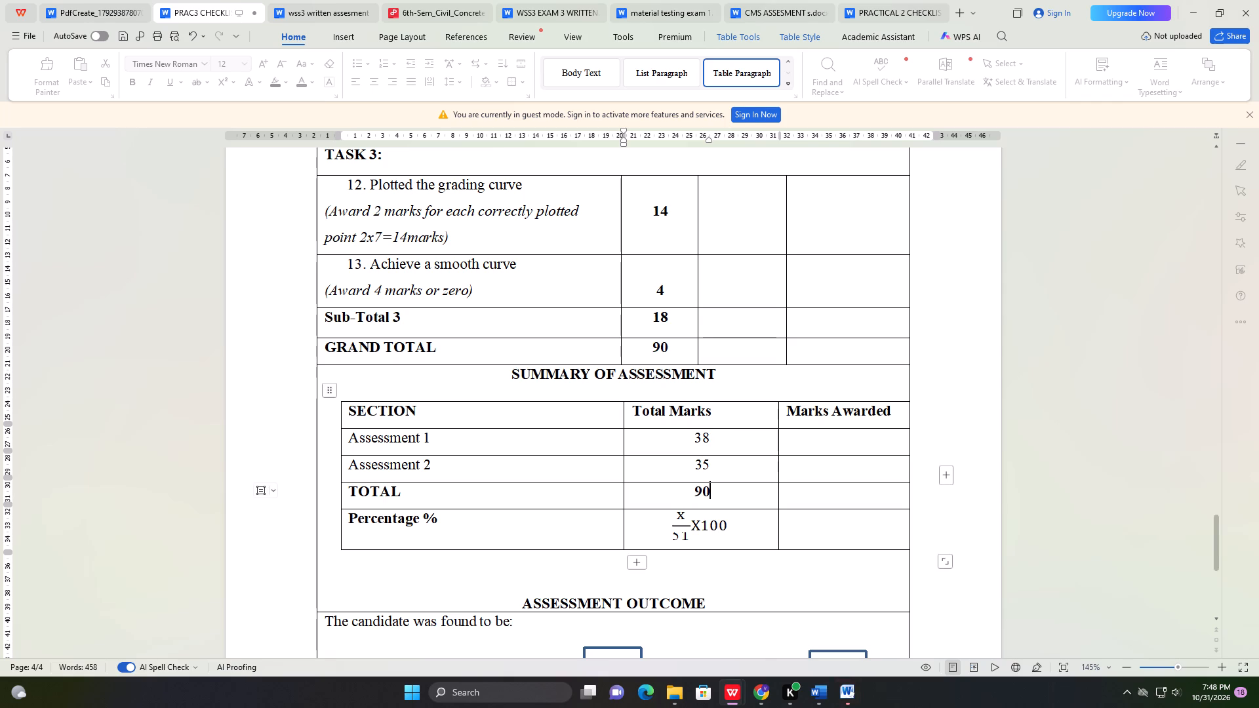
Set the denominator of the Percentage % formula in the summary table to 90.
left_click(686, 538)
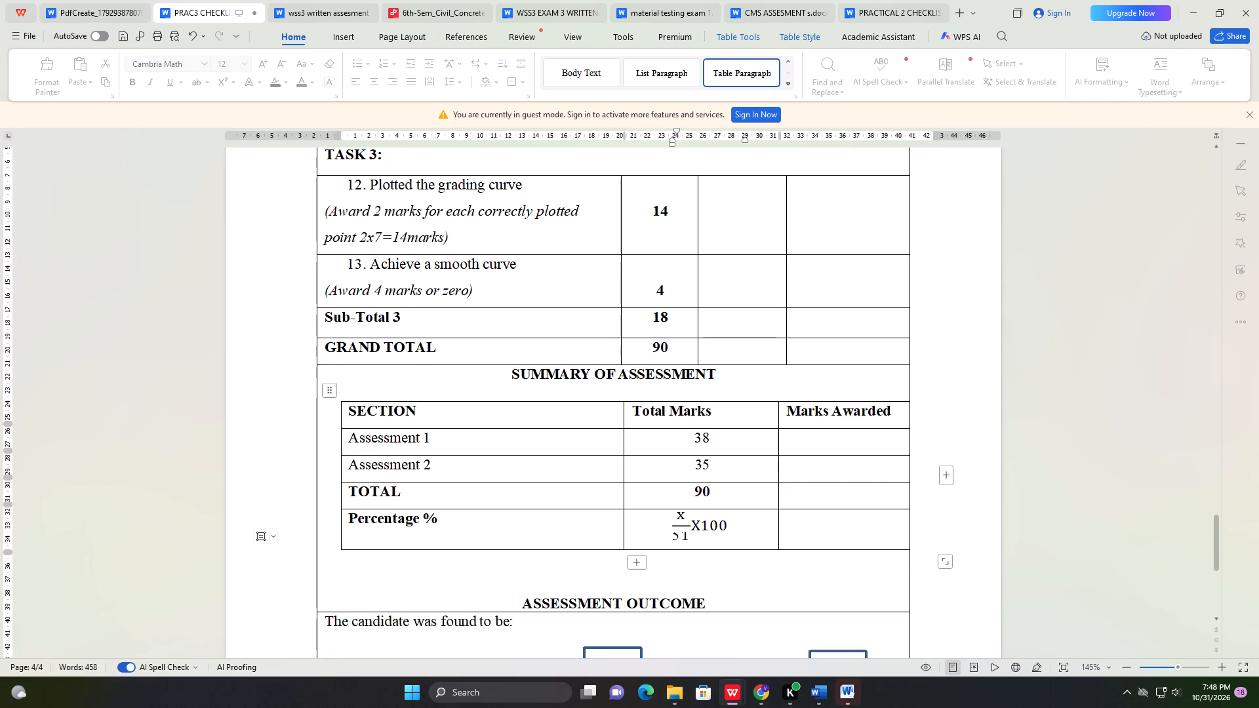
key("BackSpace")
key("BackSpace")
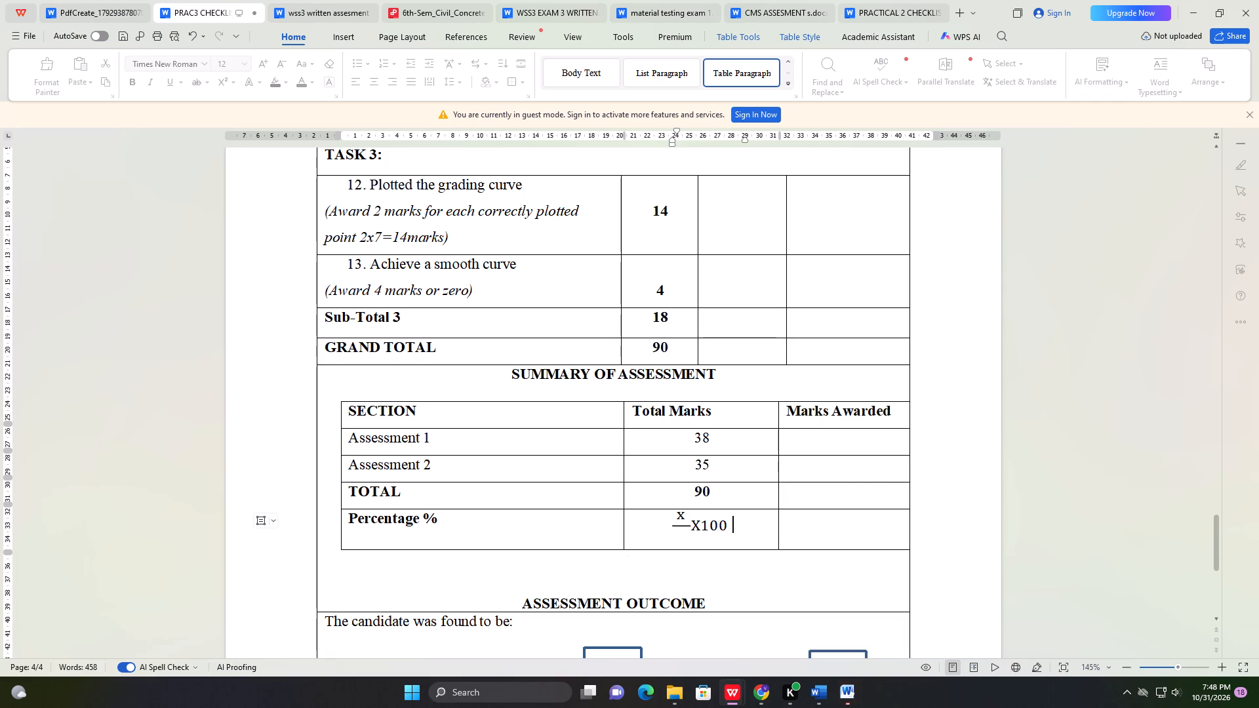
type("90")
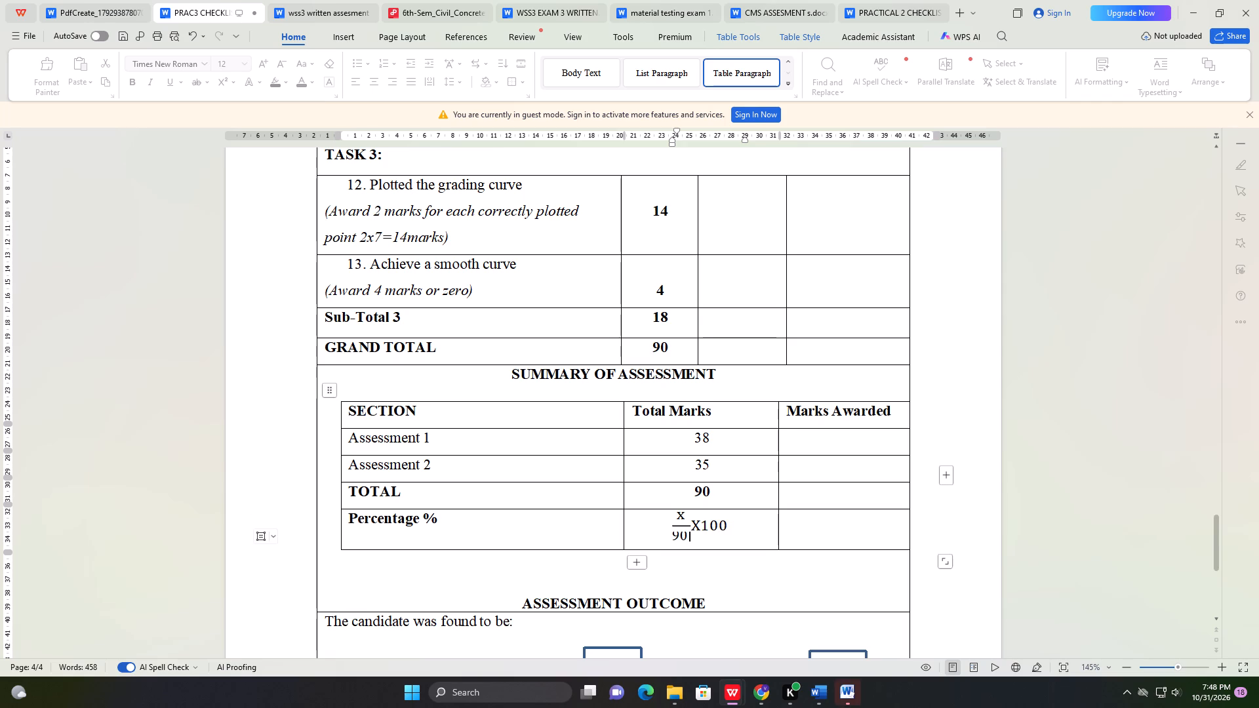
Insert one row below the Assessment 2 row in the Summary of Assessment table.
scroll(699, 515, "up", 3)
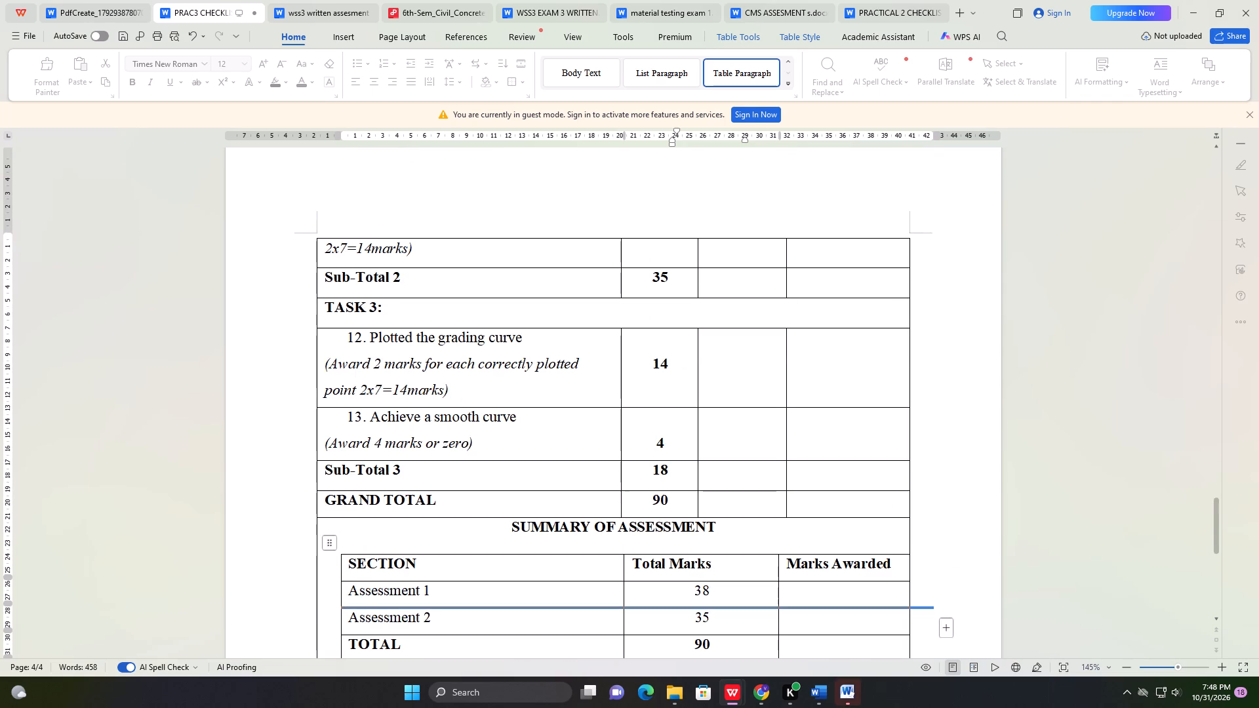
scroll(702, 505, "up", 2)
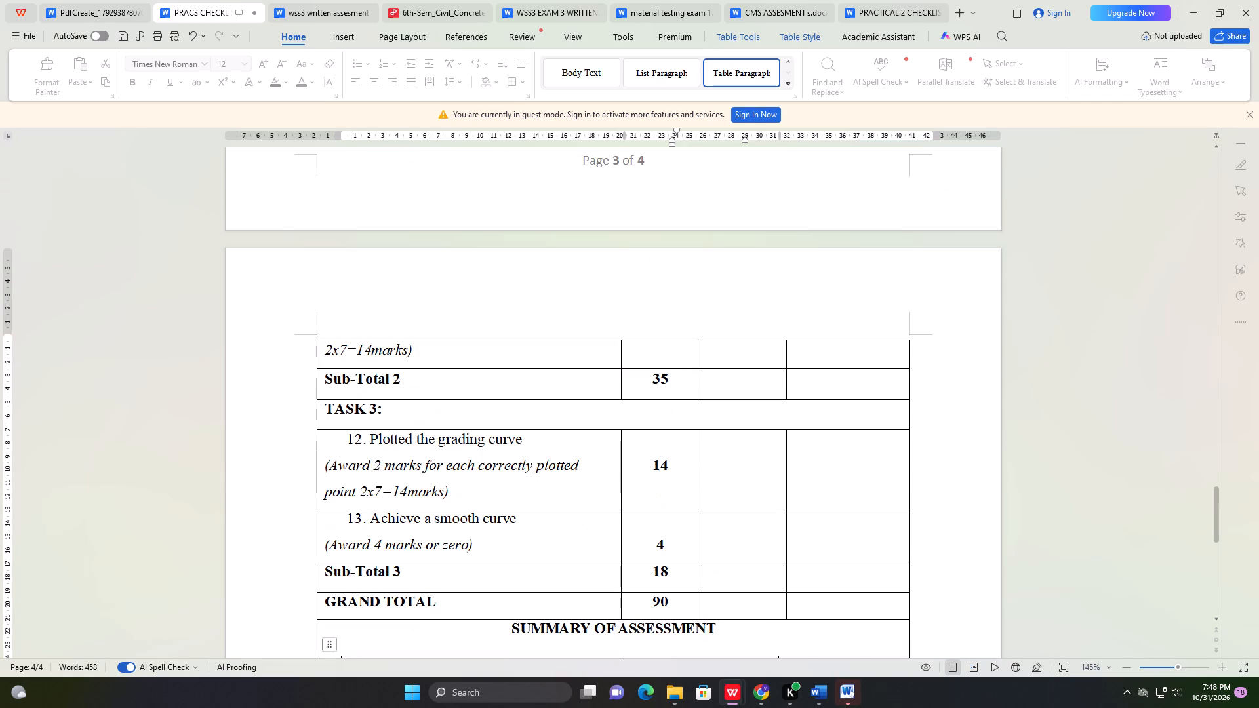
scroll(696, 501, "down", 1)
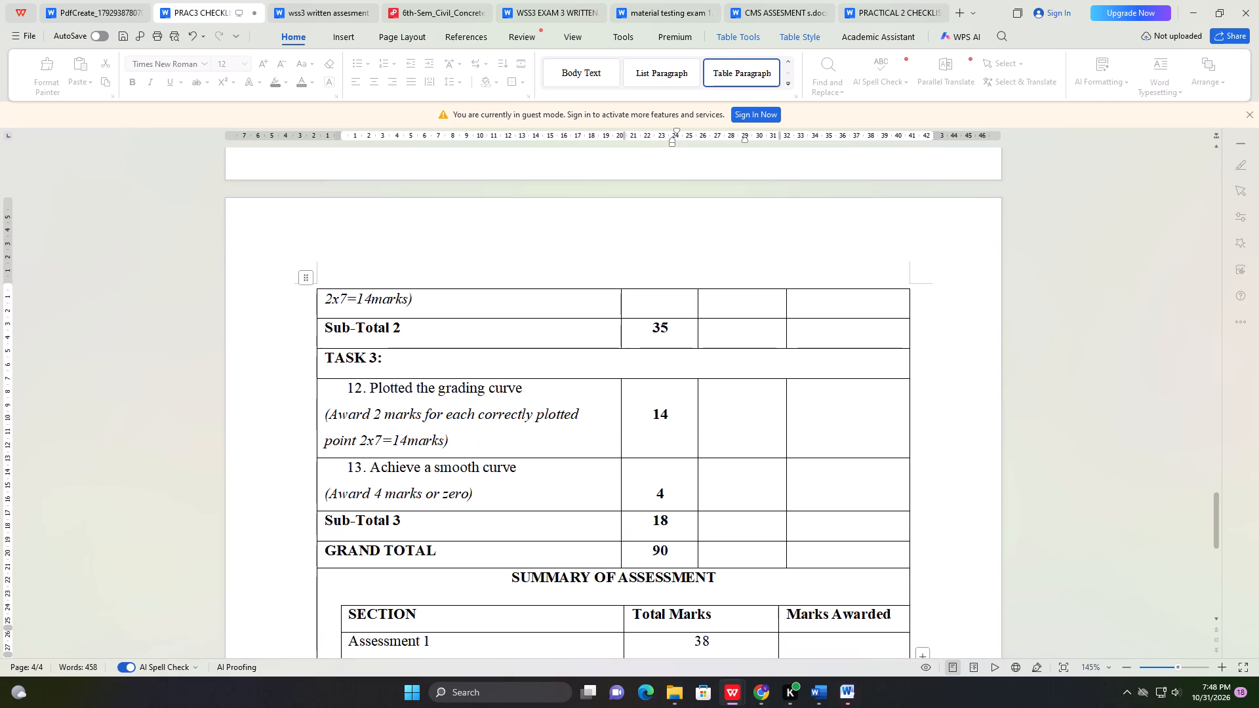
scroll(696, 501, "down", 2)
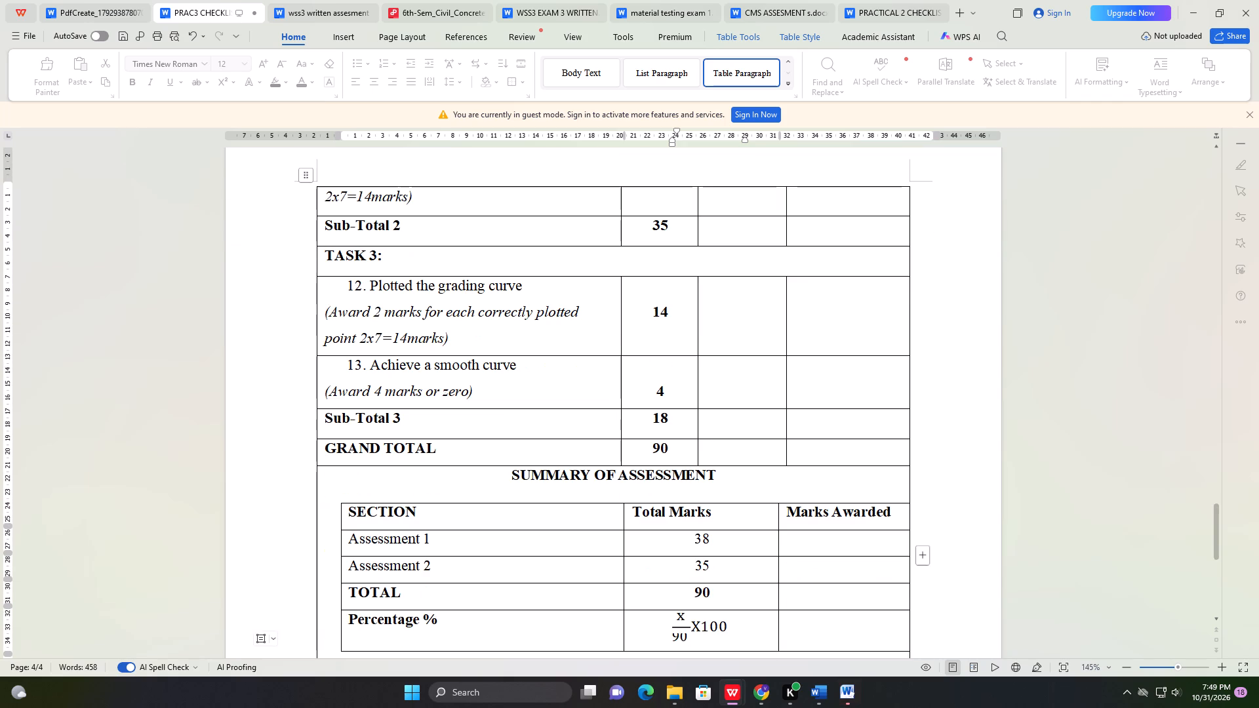
left_click(456, 572)
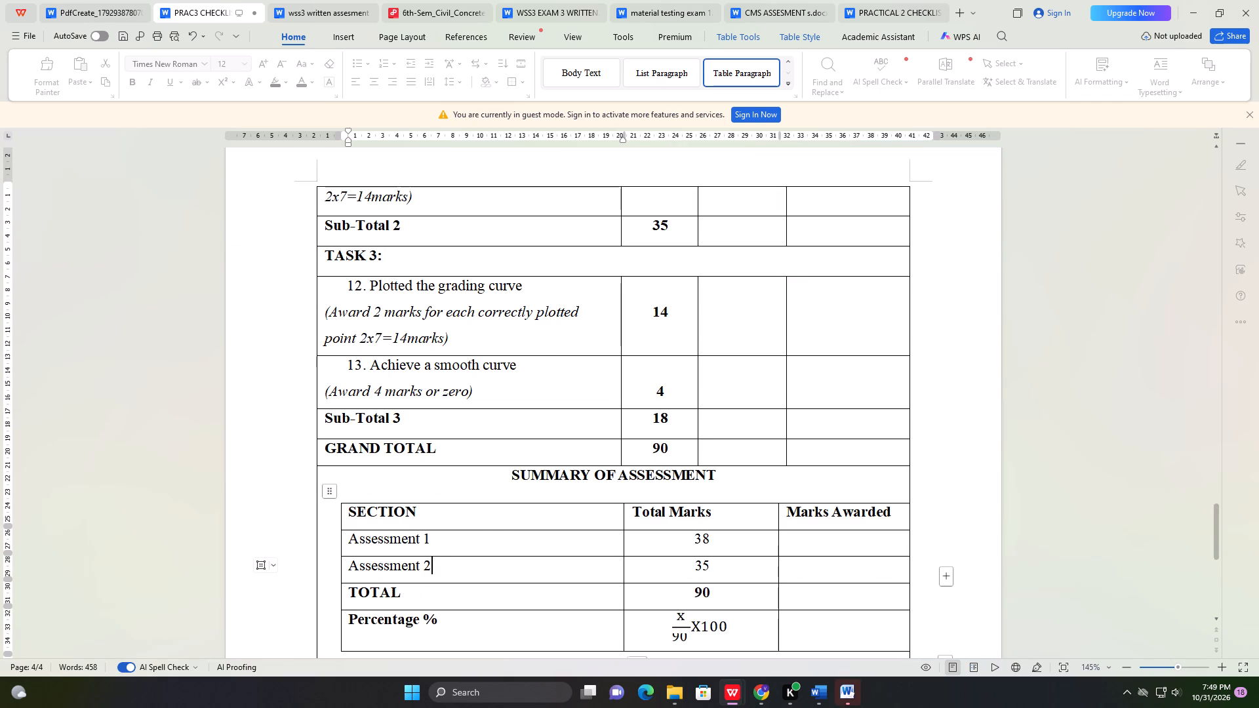
right_click(458, 571)
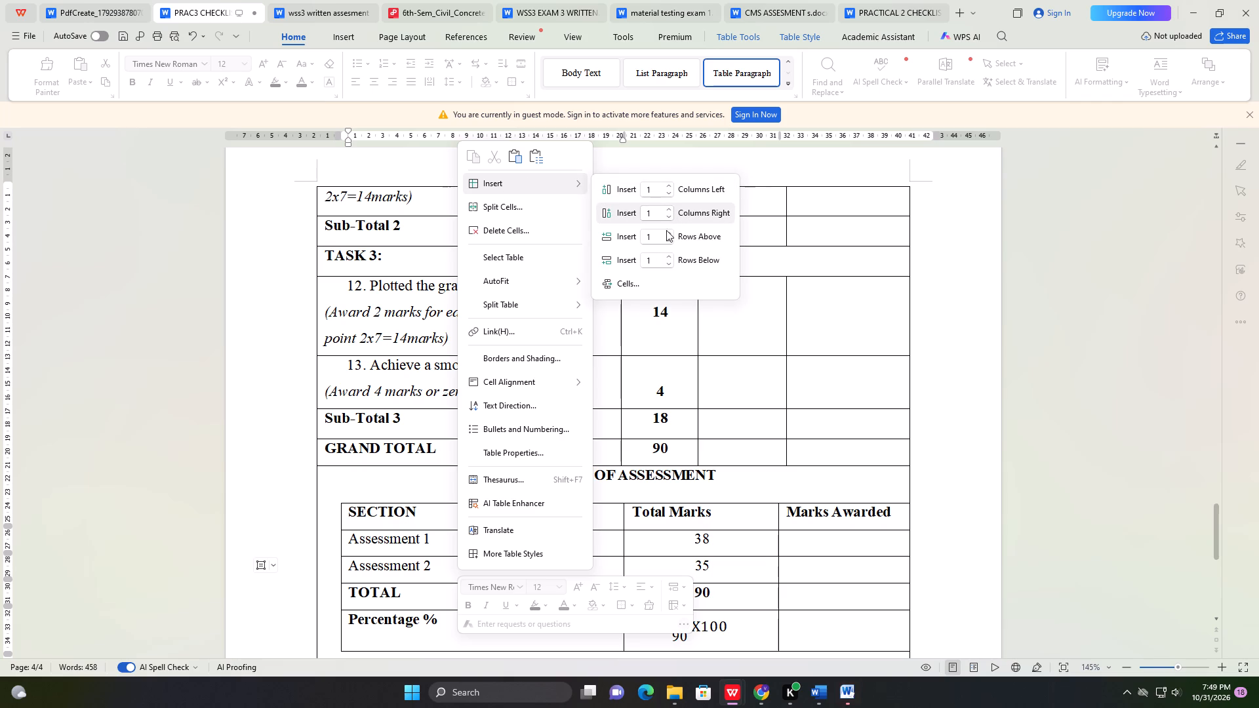
left_click(660, 262)
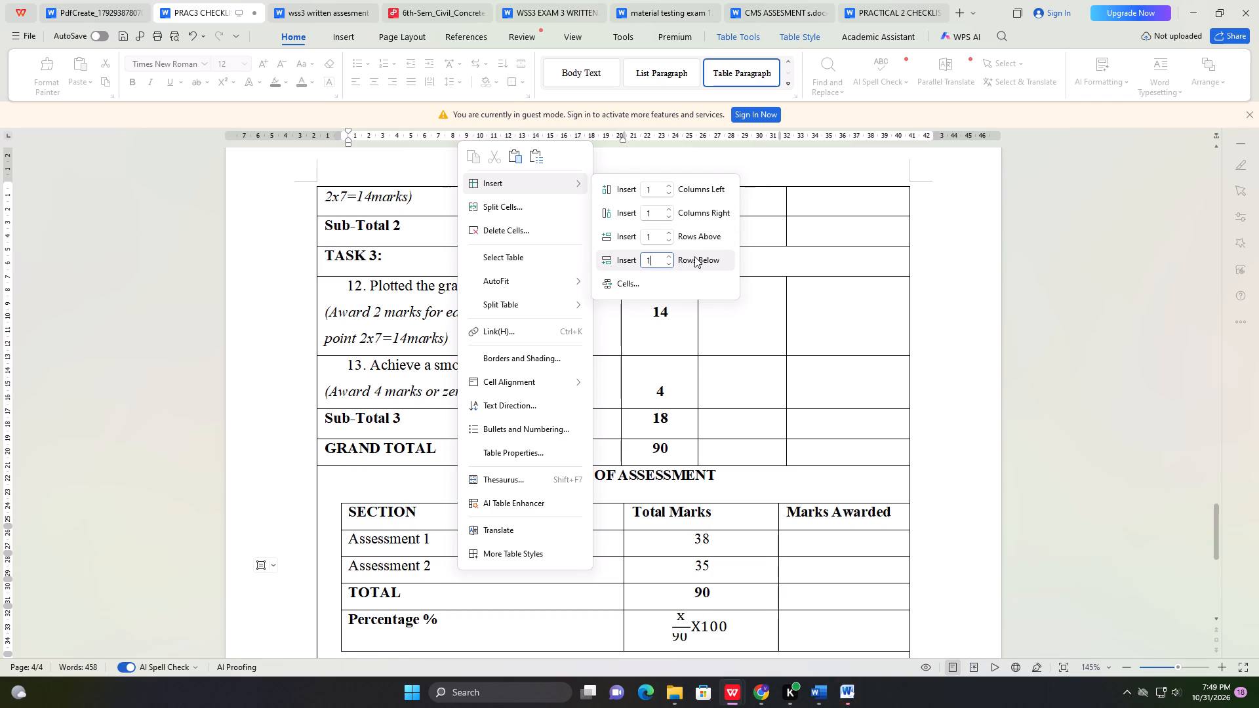
left_click(694, 256)
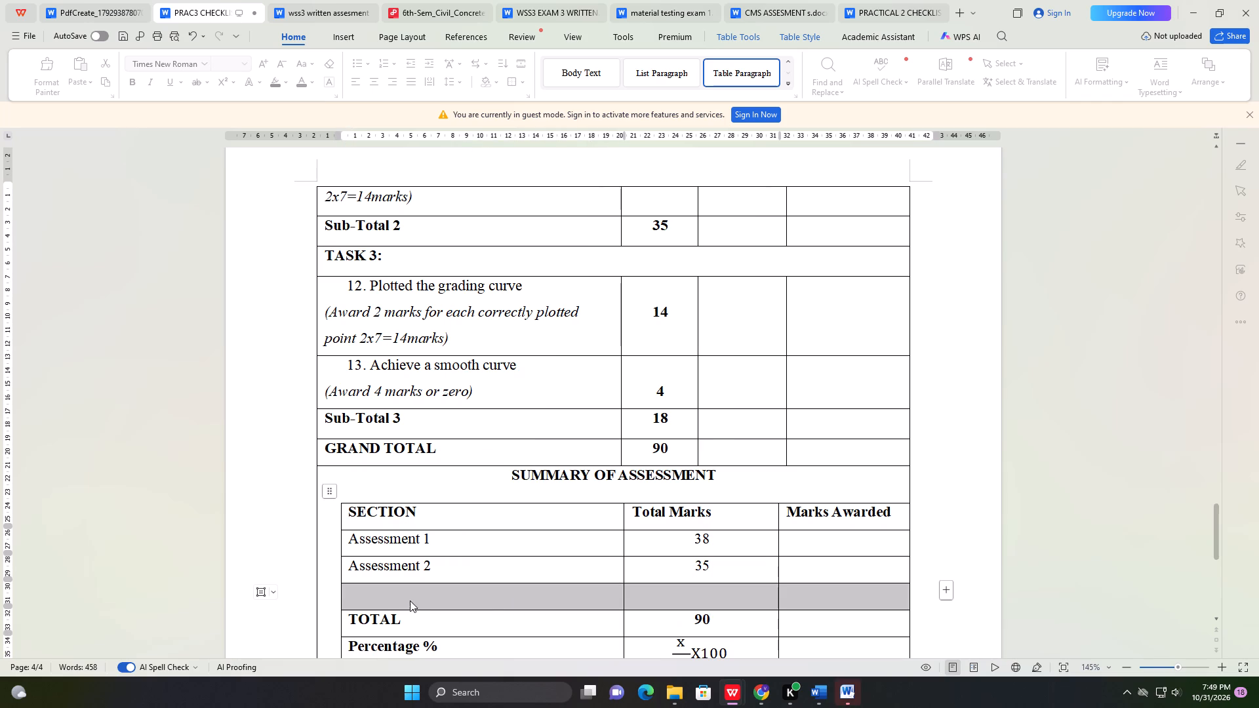
Copy the Assessment 2 label into the new summary table row and change it to Assessment 3.
left_click(414, 597)
left_click(421, 591)
left_click_drag(437, 564, 369, 564)
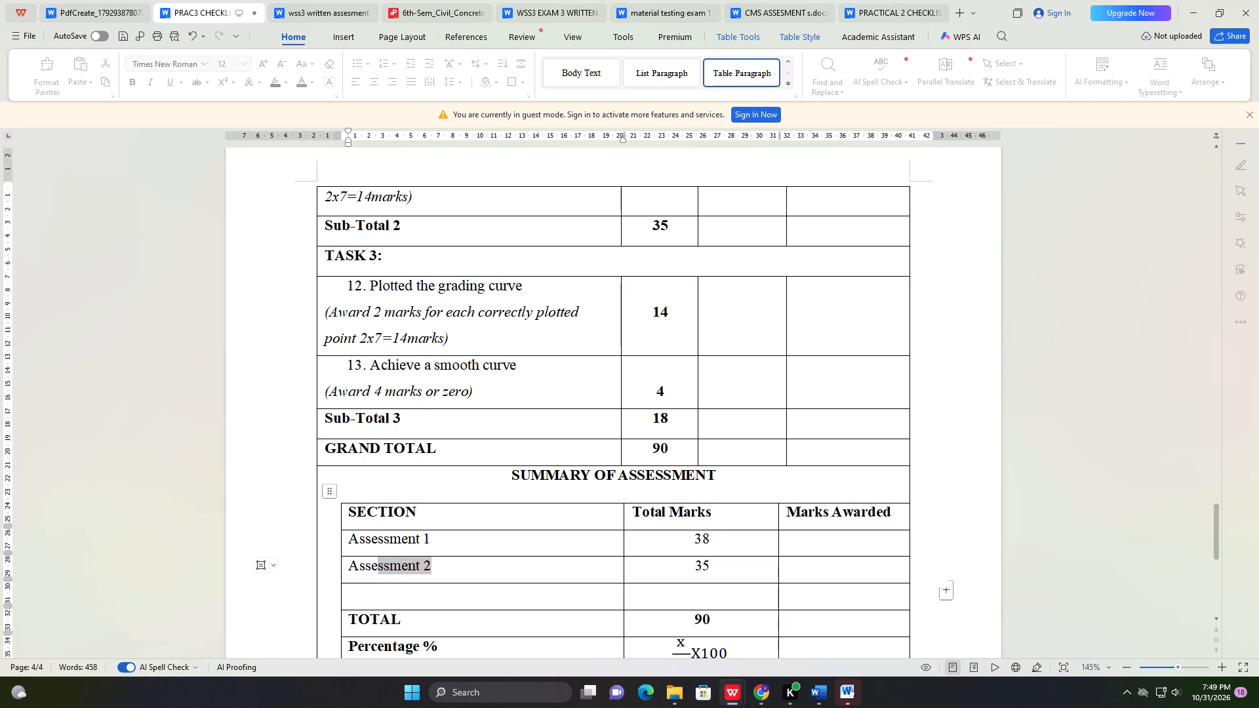
left_click_drag(369, 564, 345, 564)
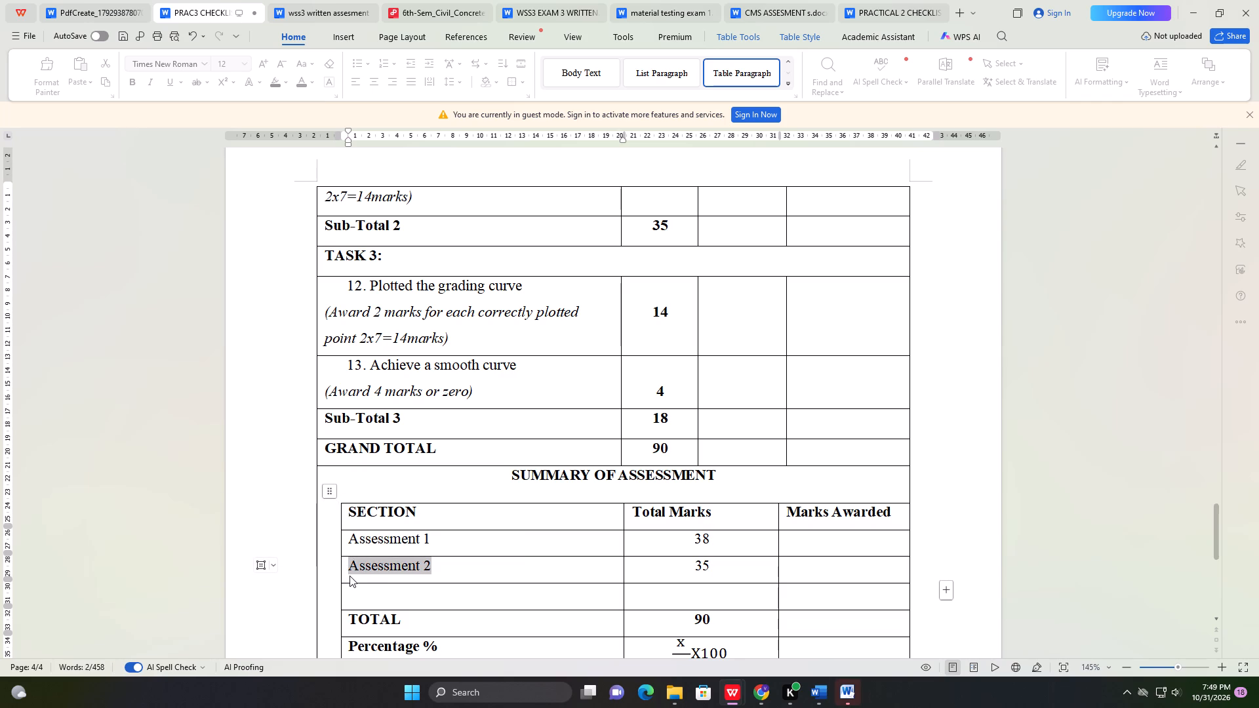
key("ctrl+c")
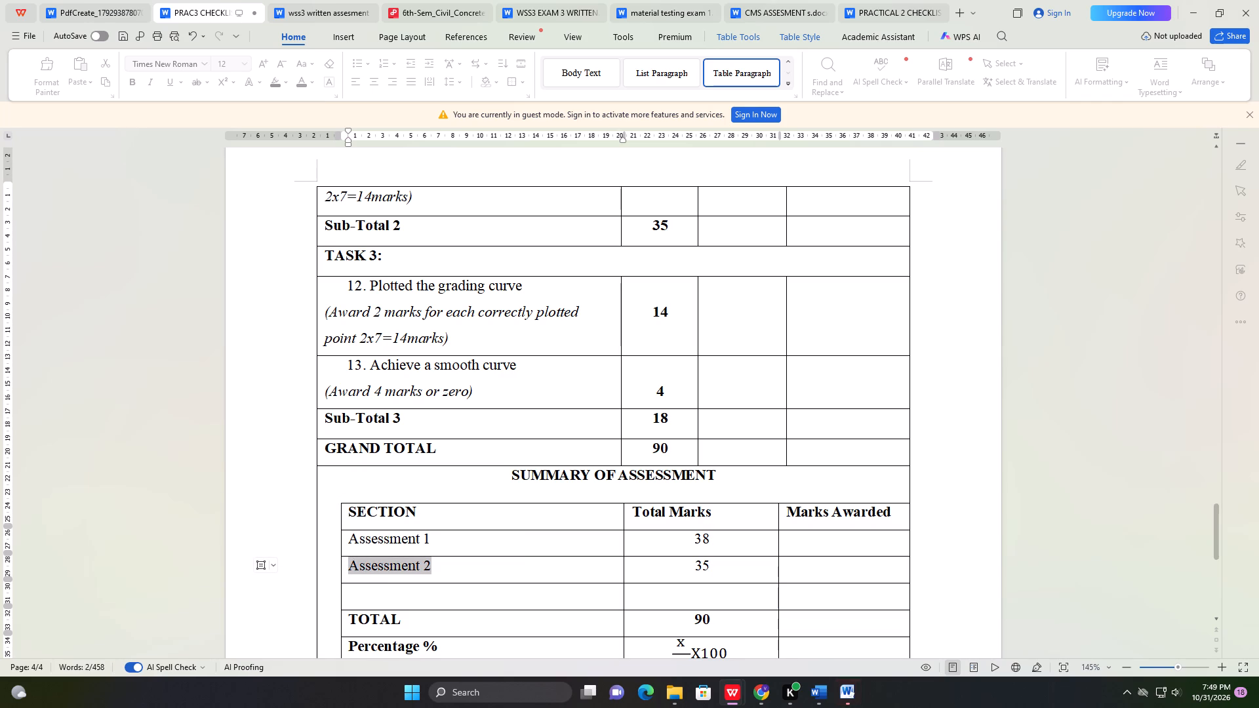
left_click(381, 596)
key("ctrl+v")
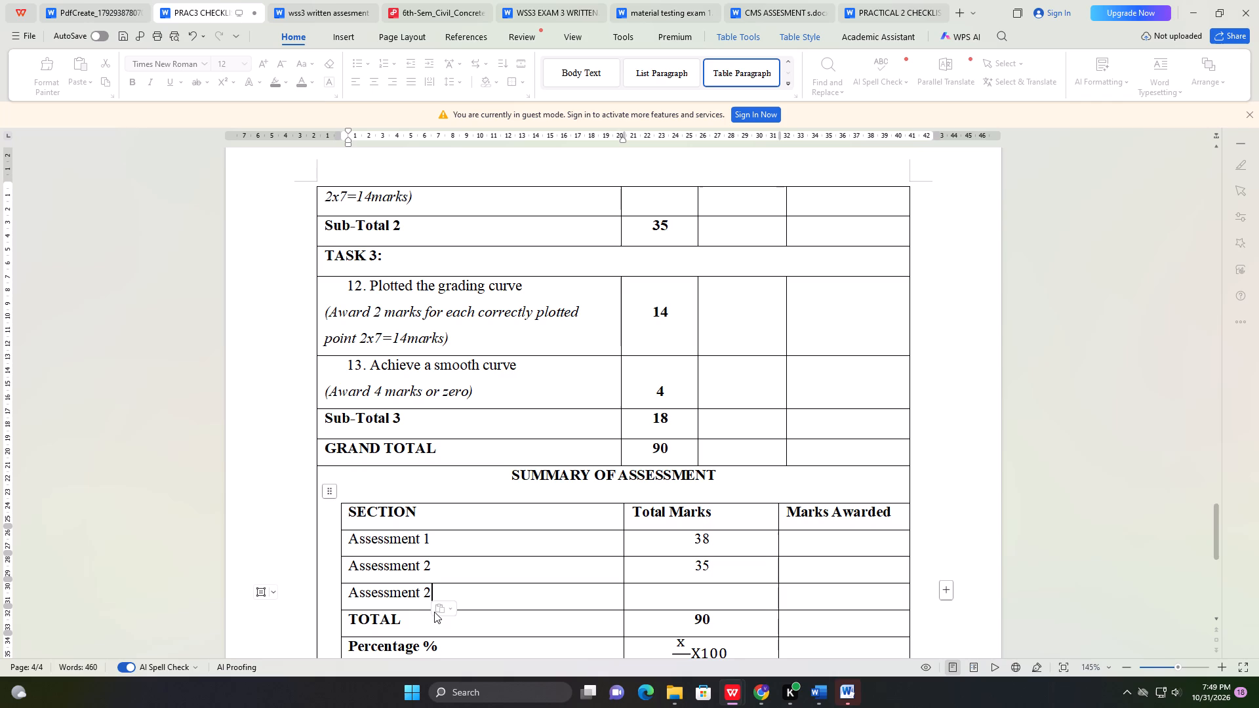
key("BackSpace")
key("3")
Enter 18, matching Sub-Total 3, as the Total Marks for Assessment 3.
left_click(644, 600)
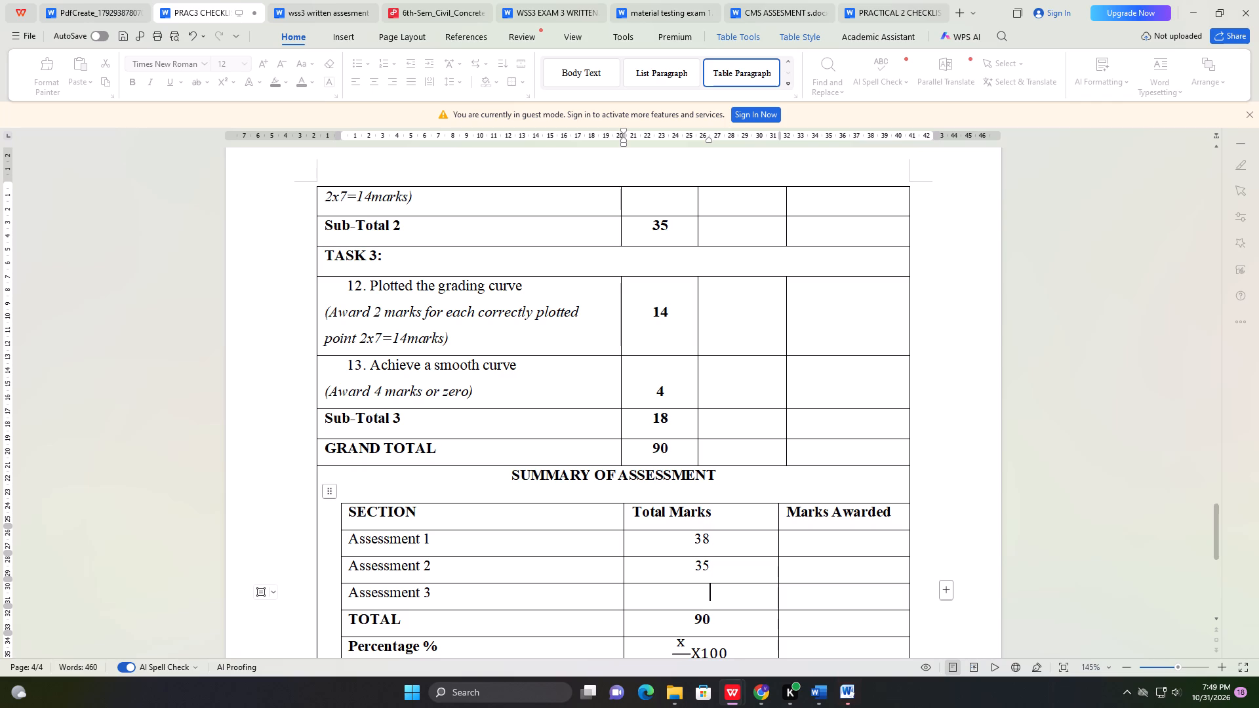
key("1")
key("8")
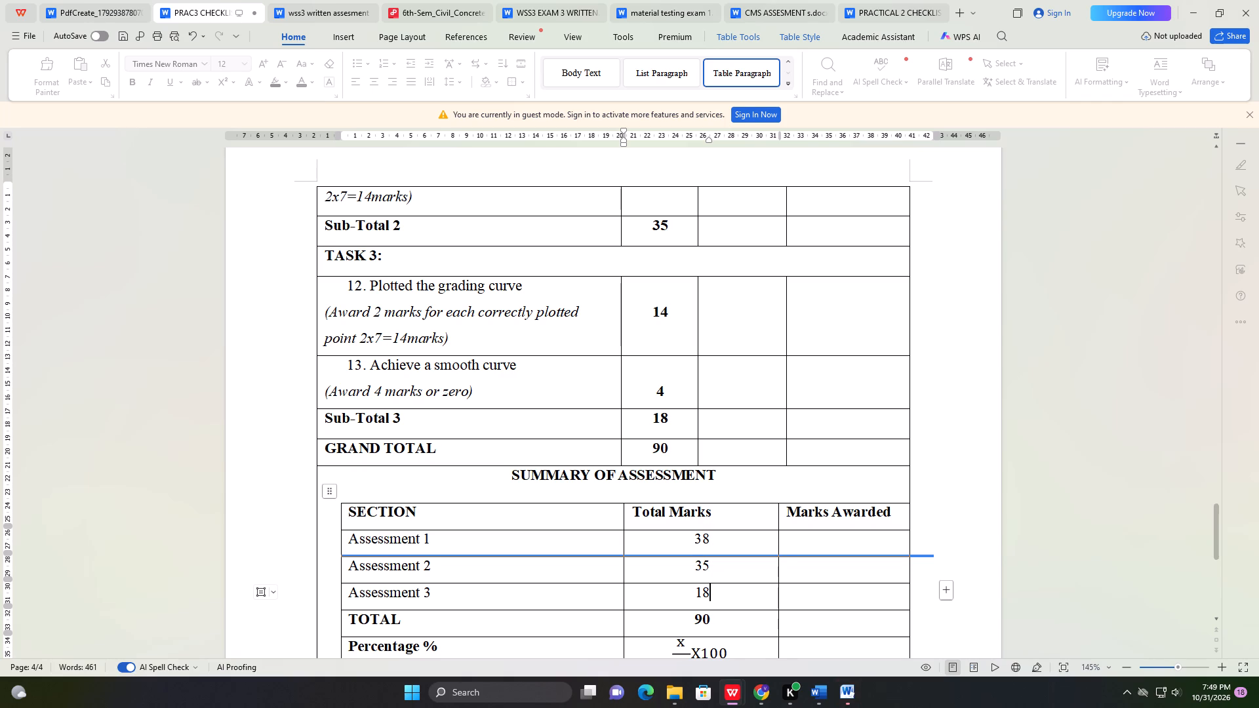
Look back from the summary table through Tasks 3, 2 and 1 to the start of the Observation Checklist, checking the marks available.
scroll(748, 614, "down", 2)
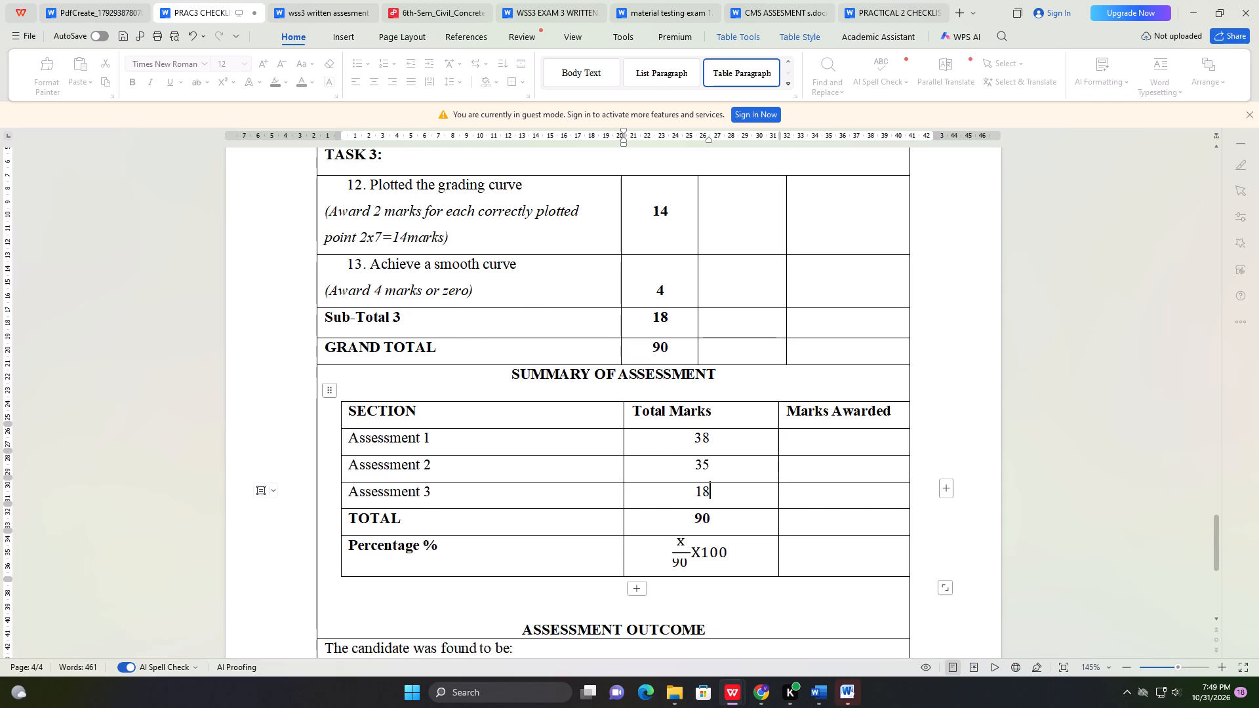
scroll(717, 568, "up", 3)
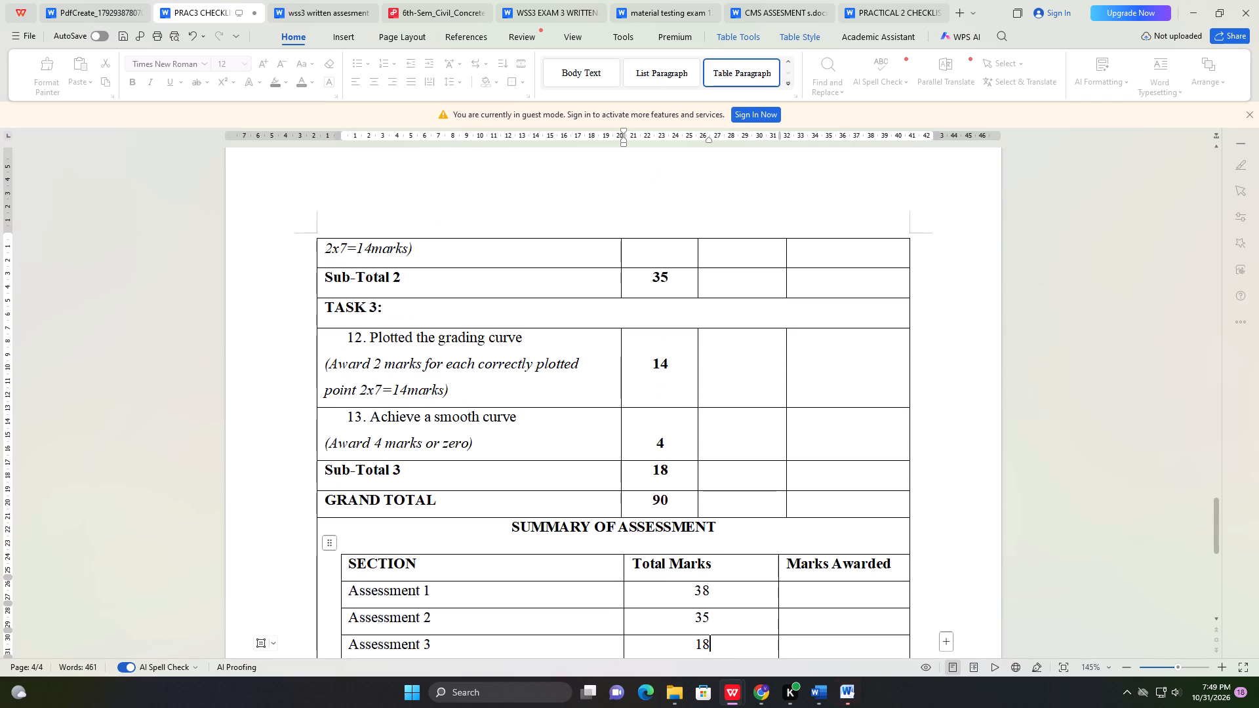
scroll(712, 568, "down", 2)
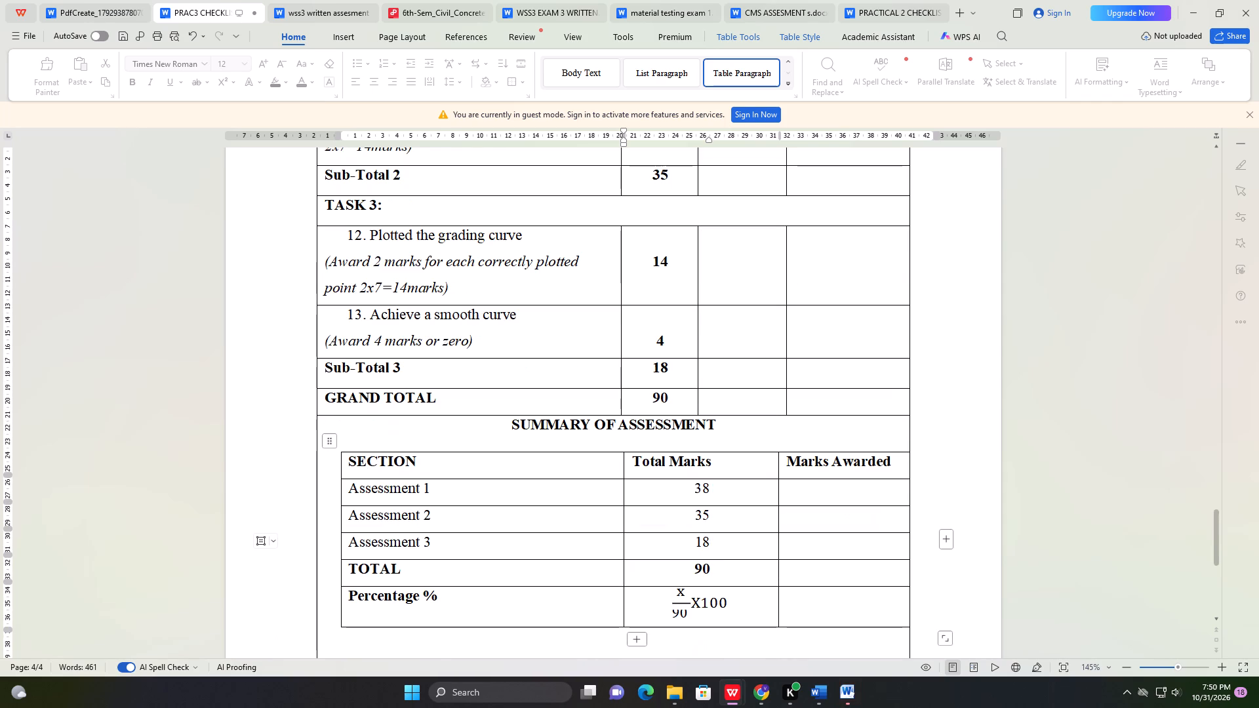
scroll(704, 553, "up", 8)
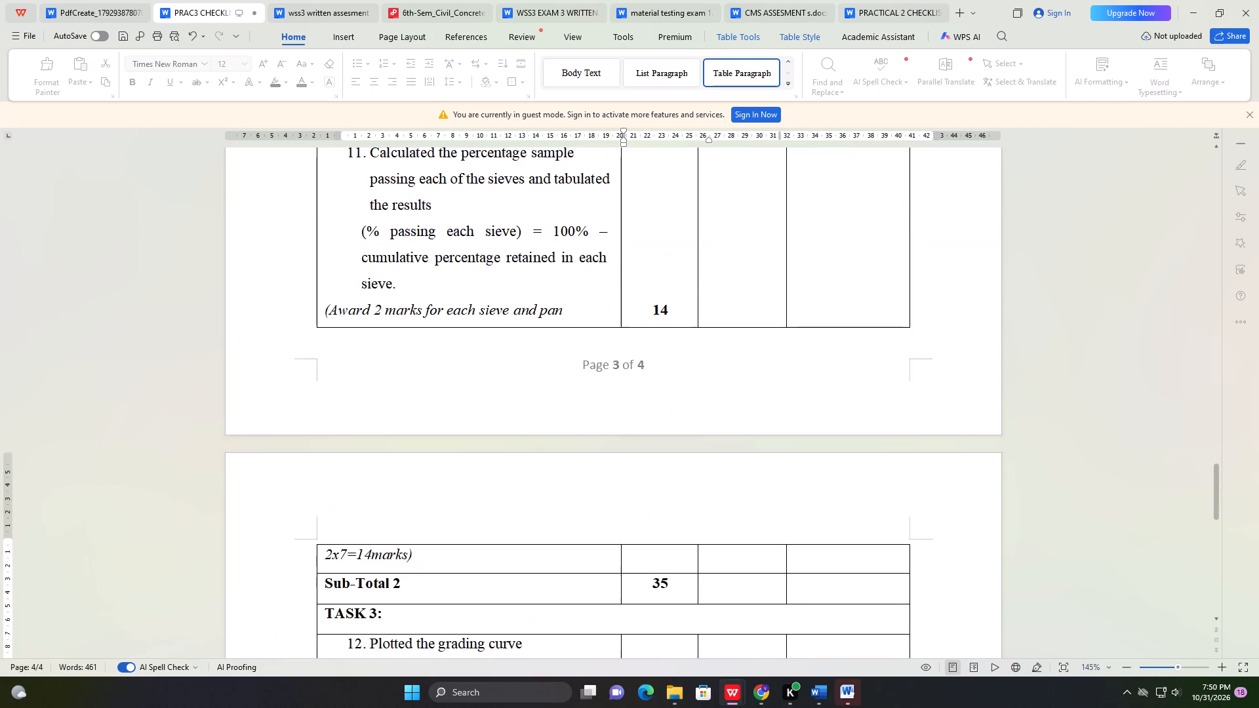
scroll(704, 553, "up", 14)
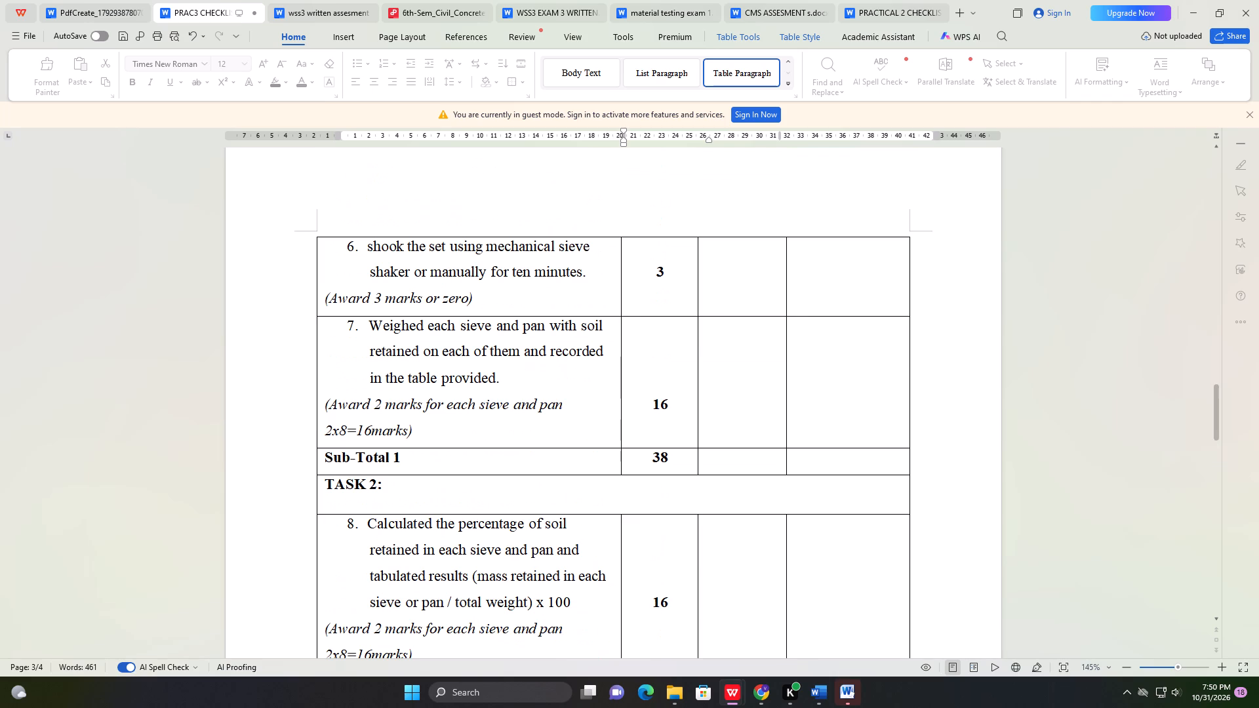
scroll(704, 553, "up", 1)
scroll(704, 553, "down", 6)
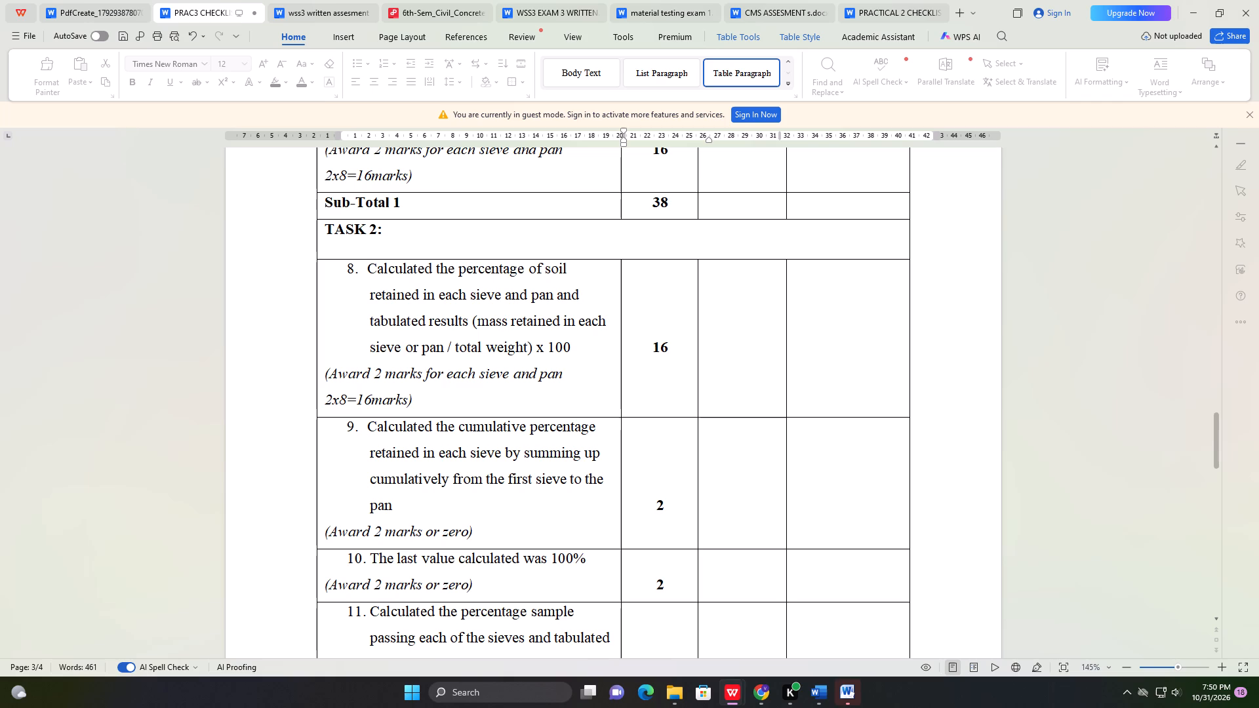
scroll(704, 553, "up", 5)
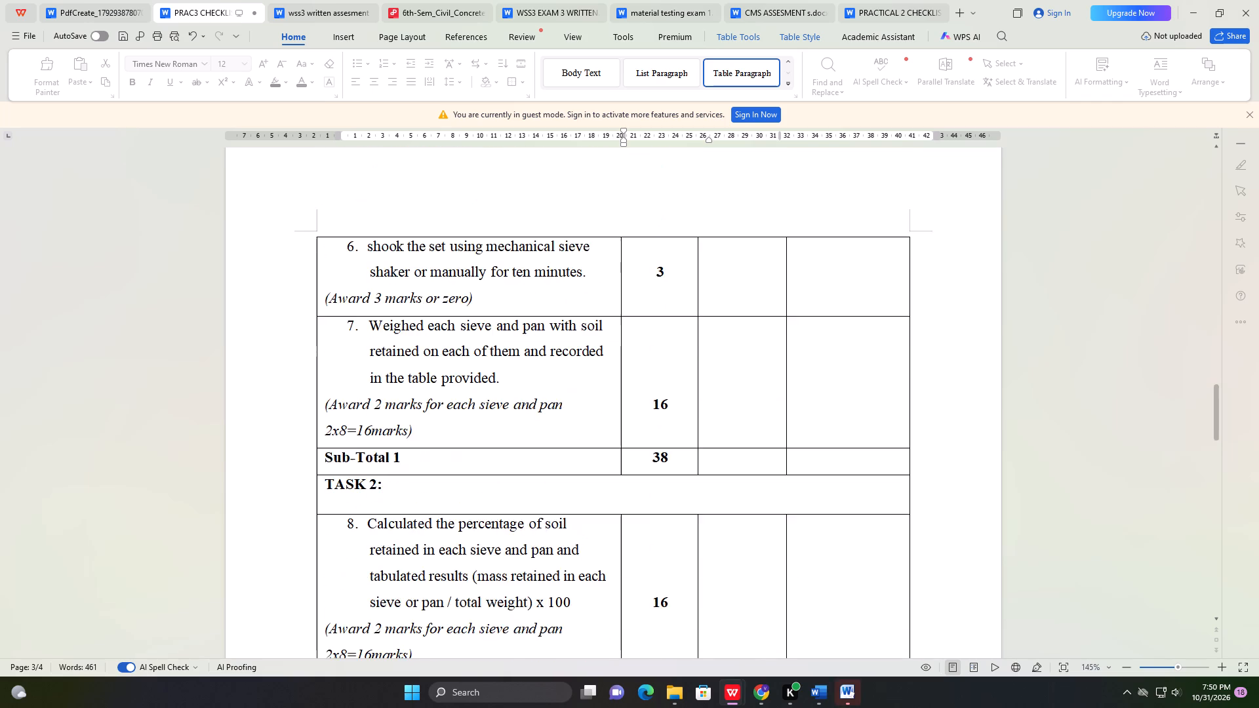
scroll(704, 553, "up", 17)
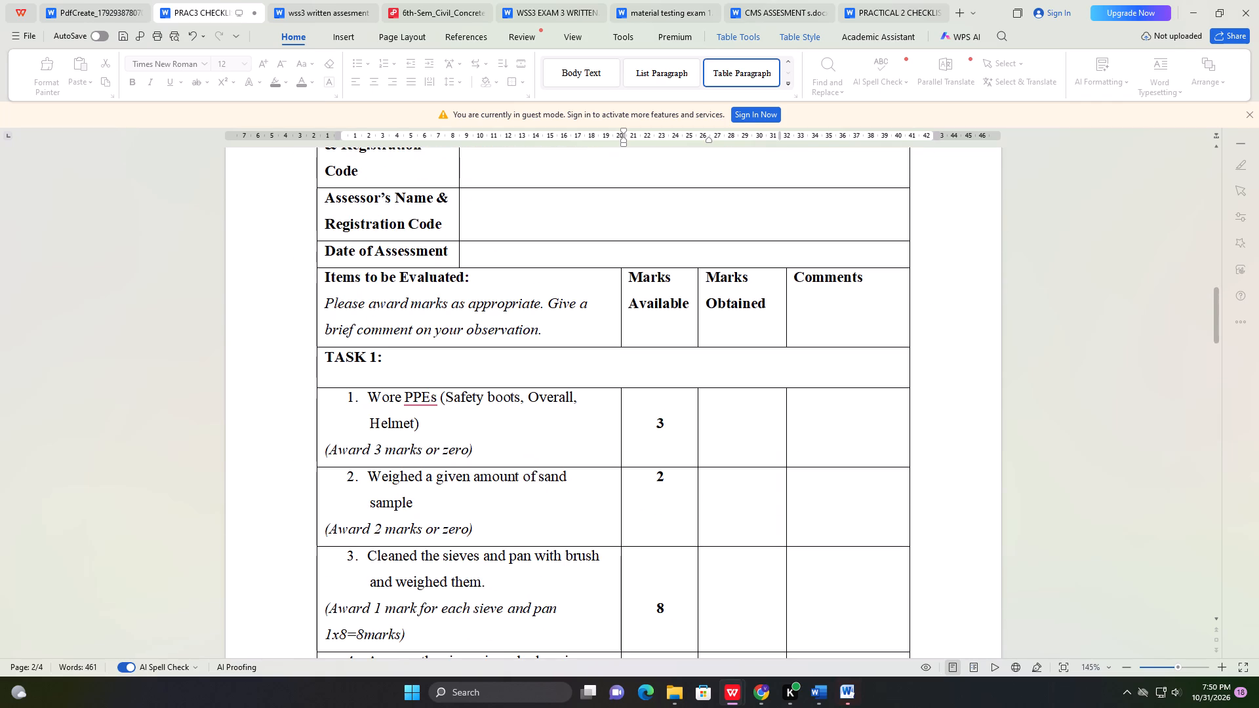
scroll(701, 553, "up", 3)
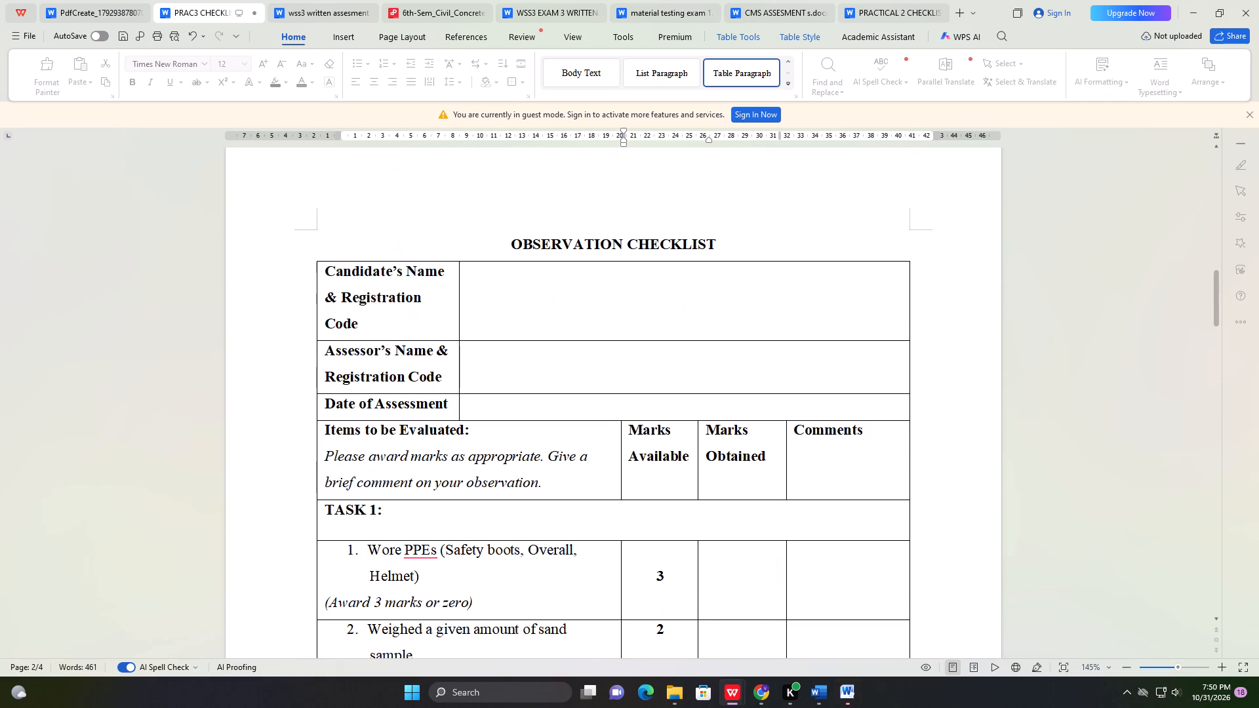
Check the item marks and sub-totals from Task 1 through Task 3 against the Grand Total.
scroll(701, 553, "down", 12)
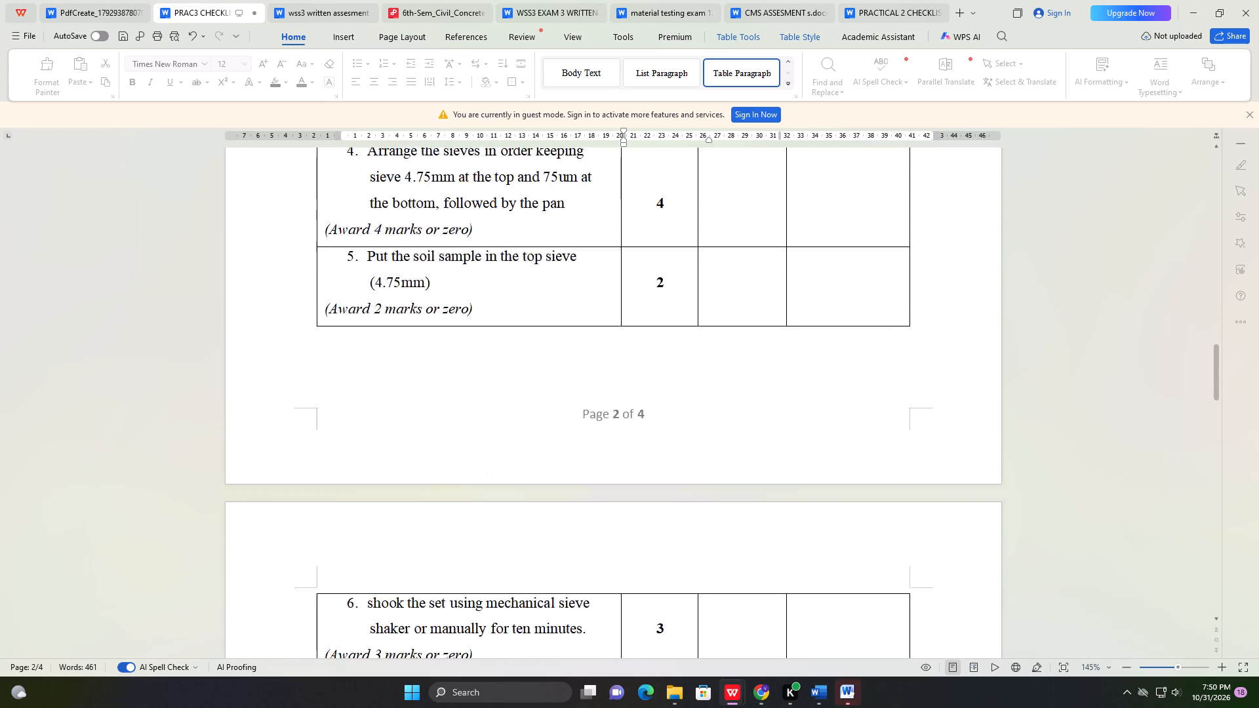
scroll(701, 553, "down", 10)
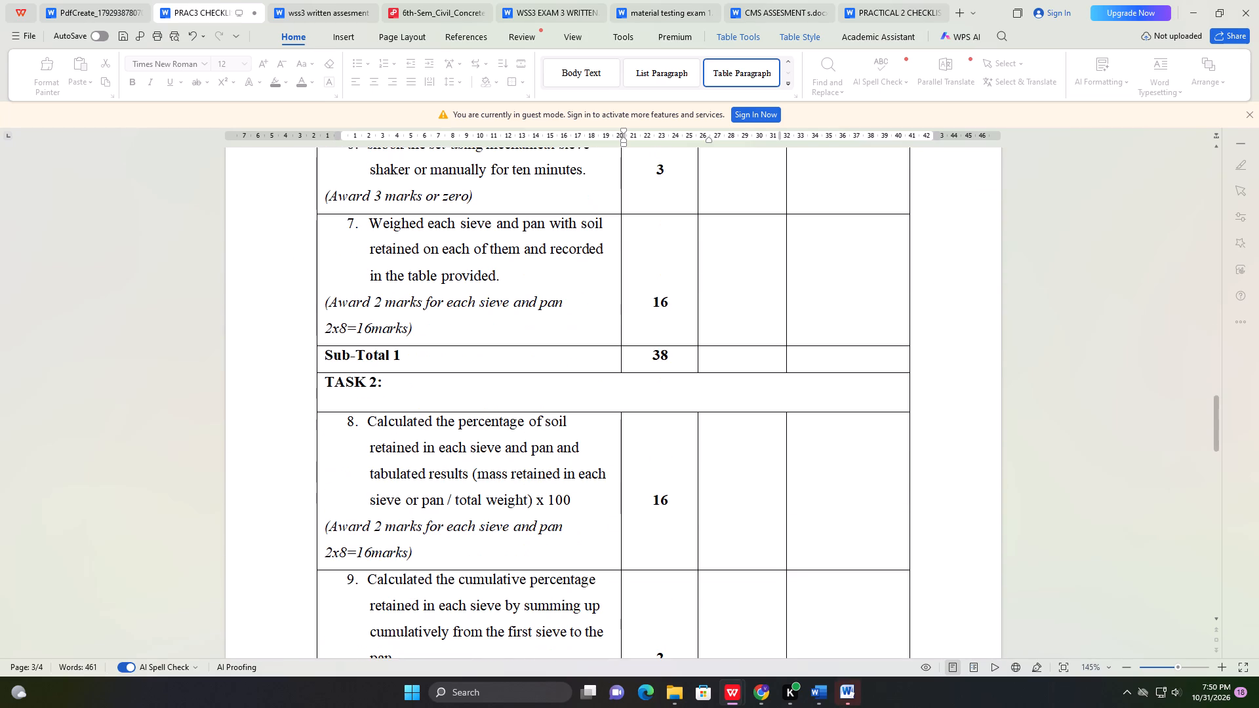
scroll(701, 553, "down", 2)
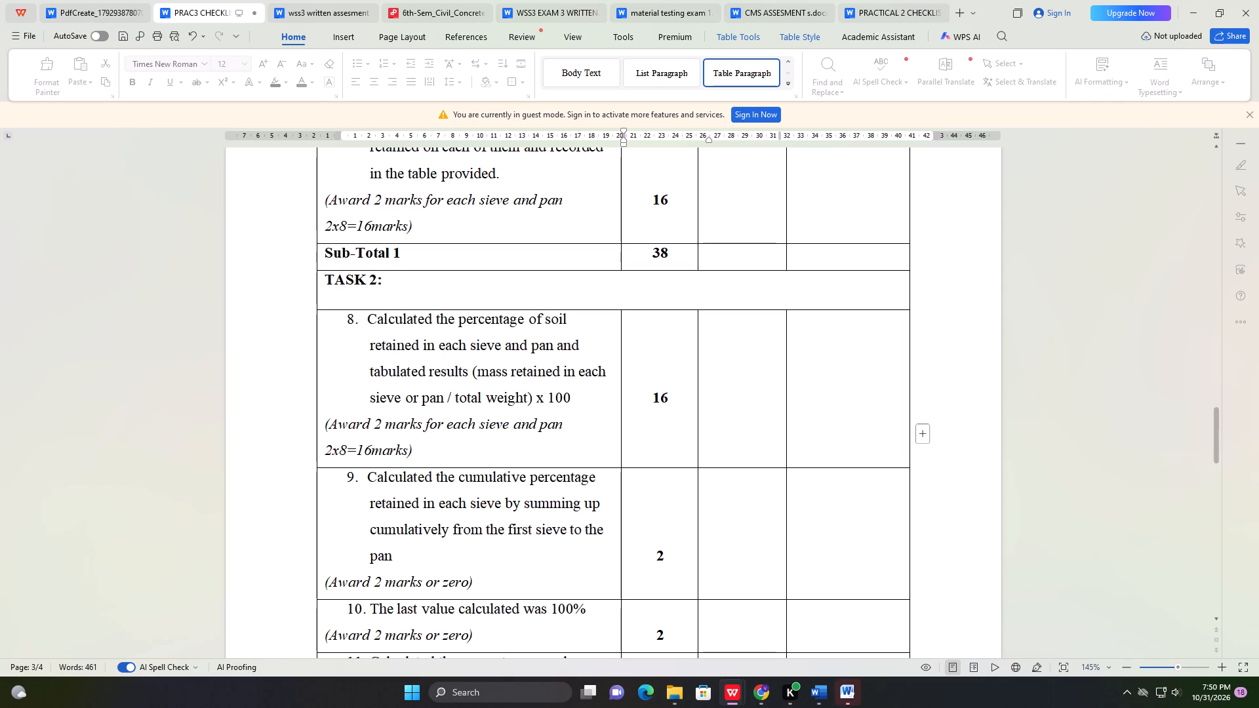
scroll(673, 581, "down", 1)
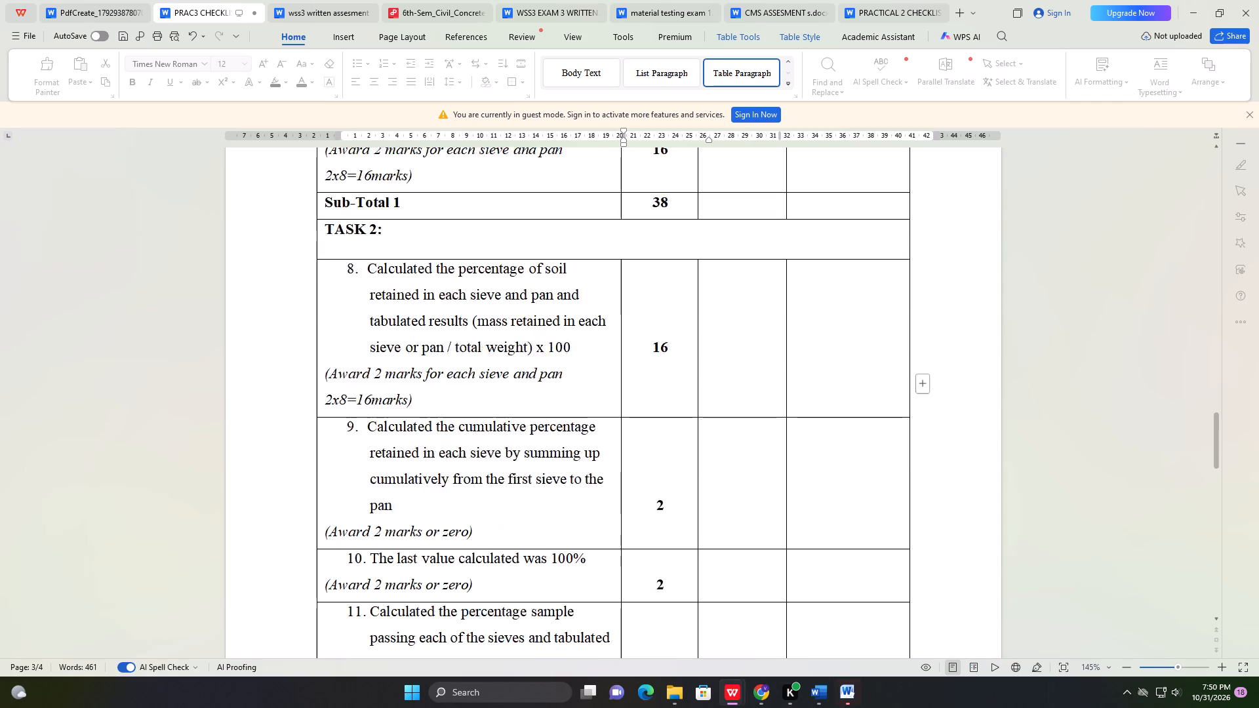
scroll(673, 581, "down", 12)
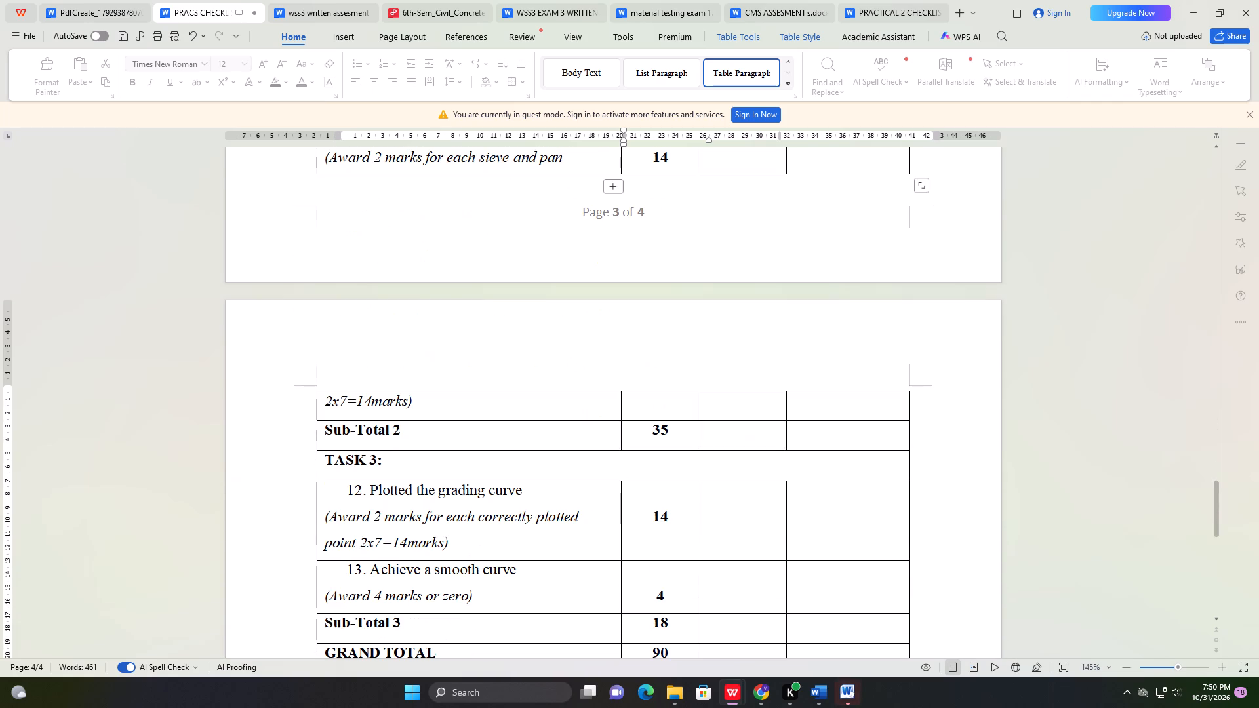
scroll(673, 581, "down", 2)
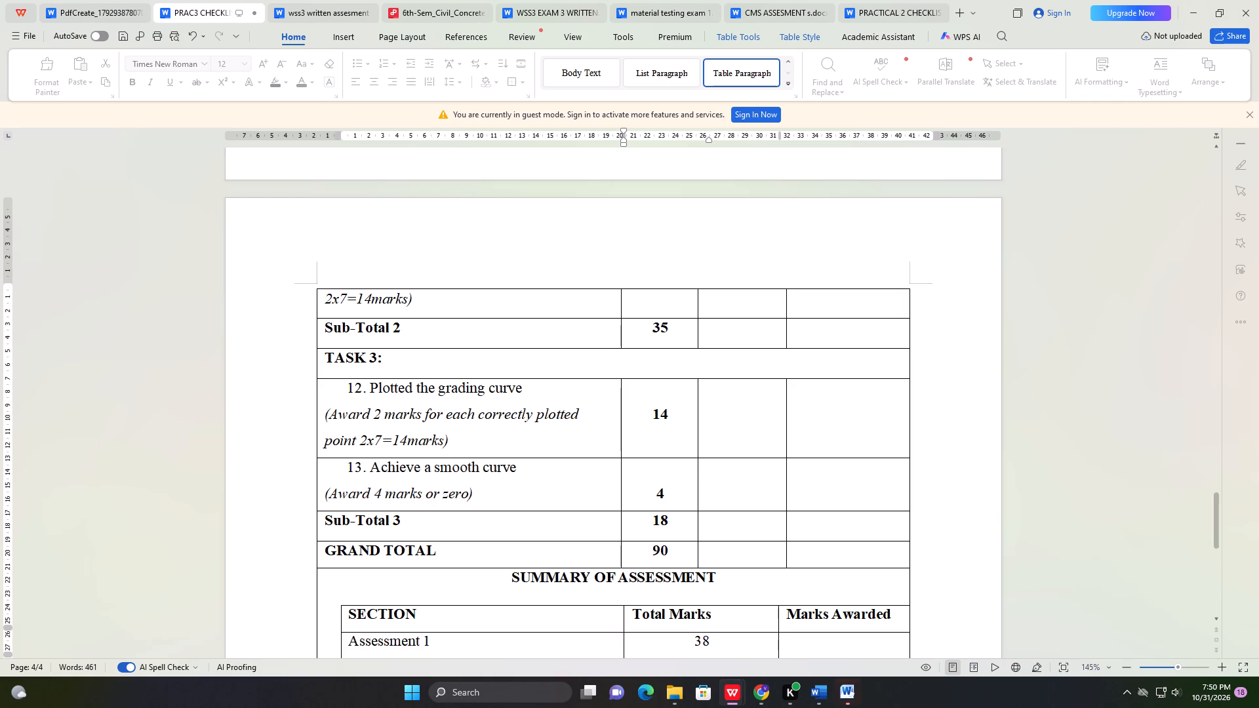
scroll(673, 581, "down", 2)
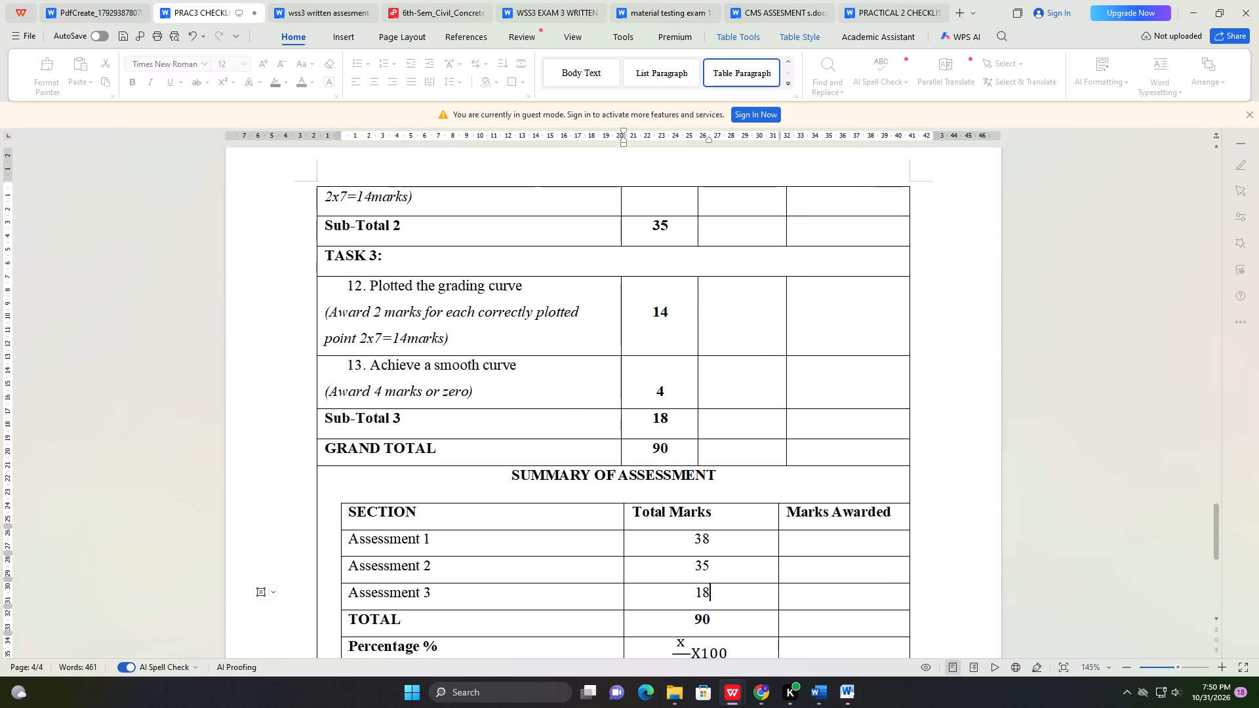
Compare the Summary of Assessment table with the checklist totals and review the Assessment Outcome section on the last page.
scroll(673, 581, "down", 4)
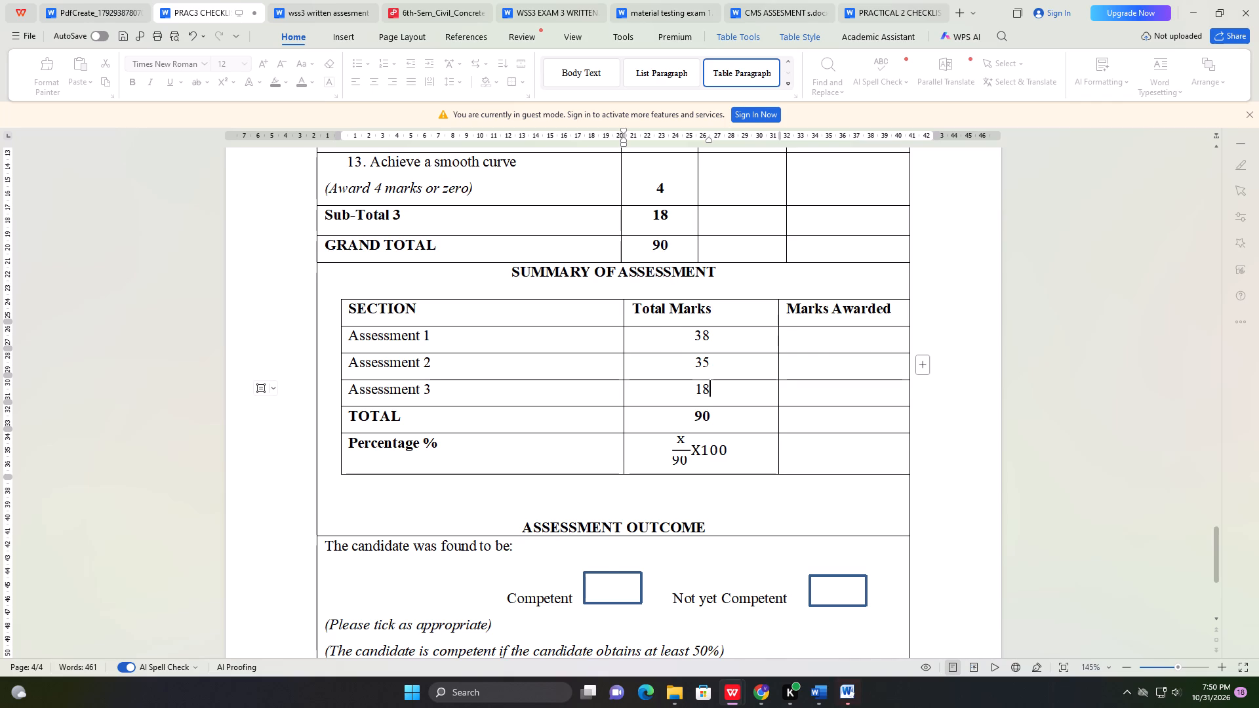
scroll(646, 507, "up", 3)
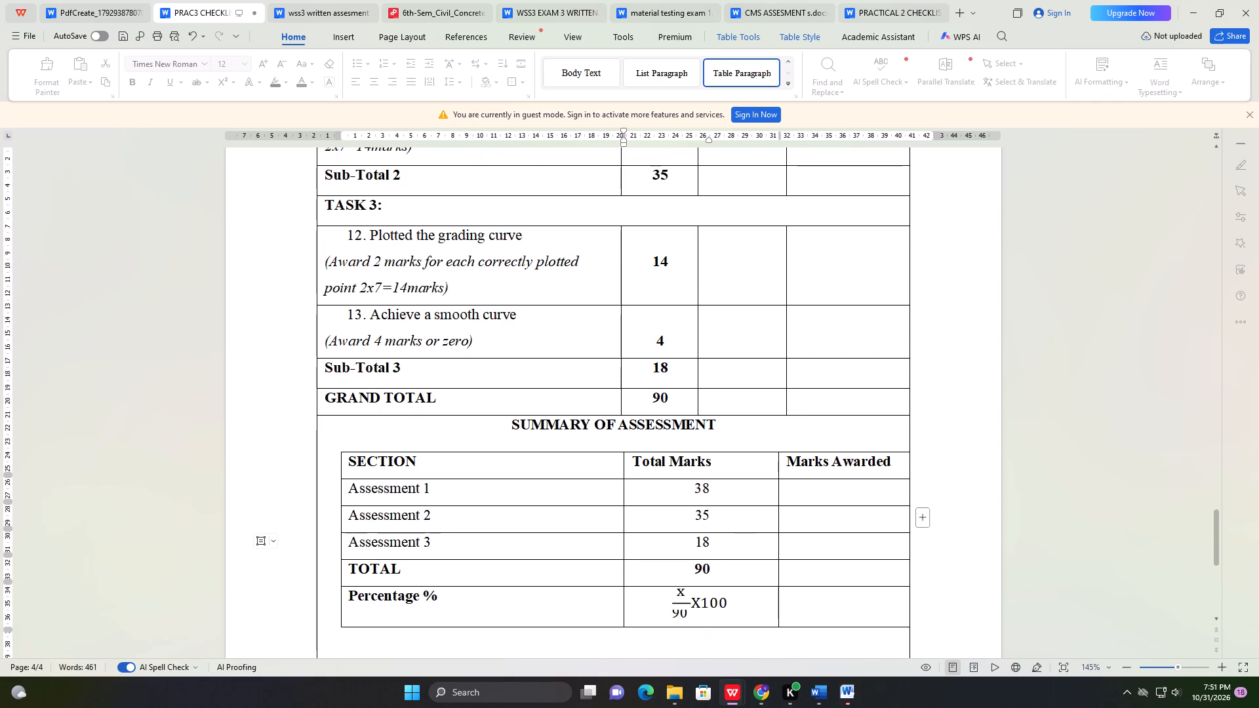
scroll(646, 507, "down", 7)
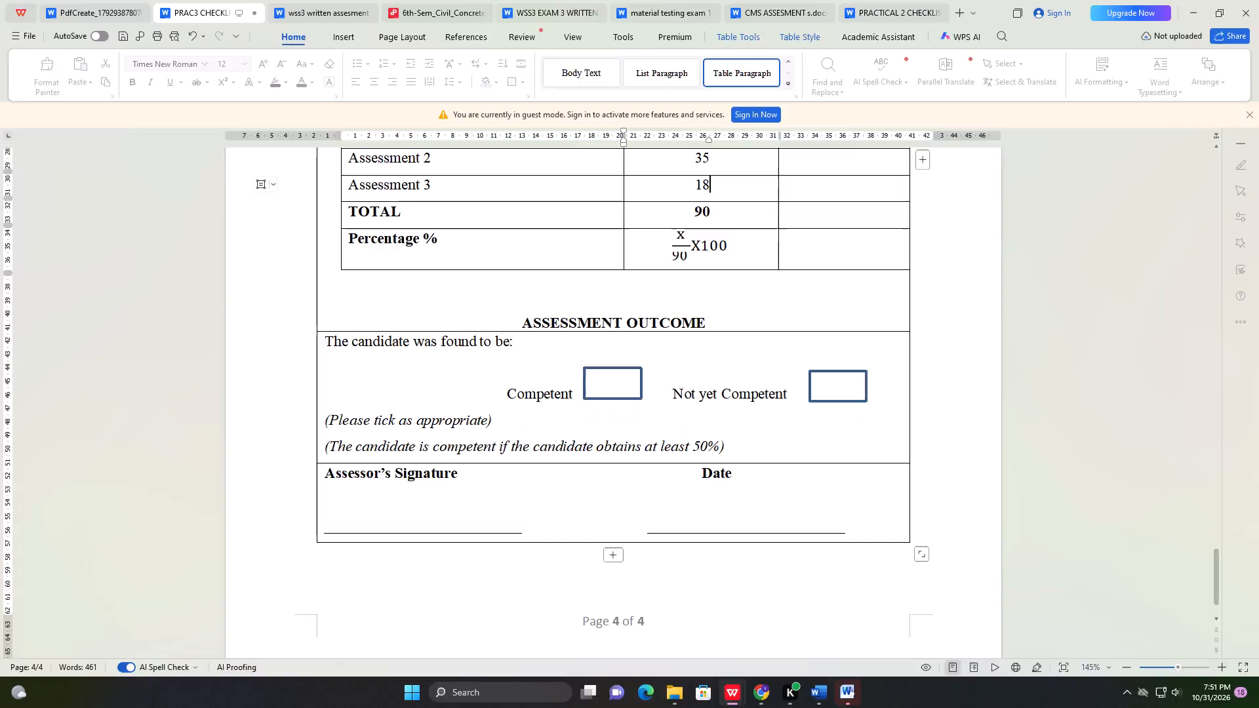
scroll(646, 507, "up", 3)
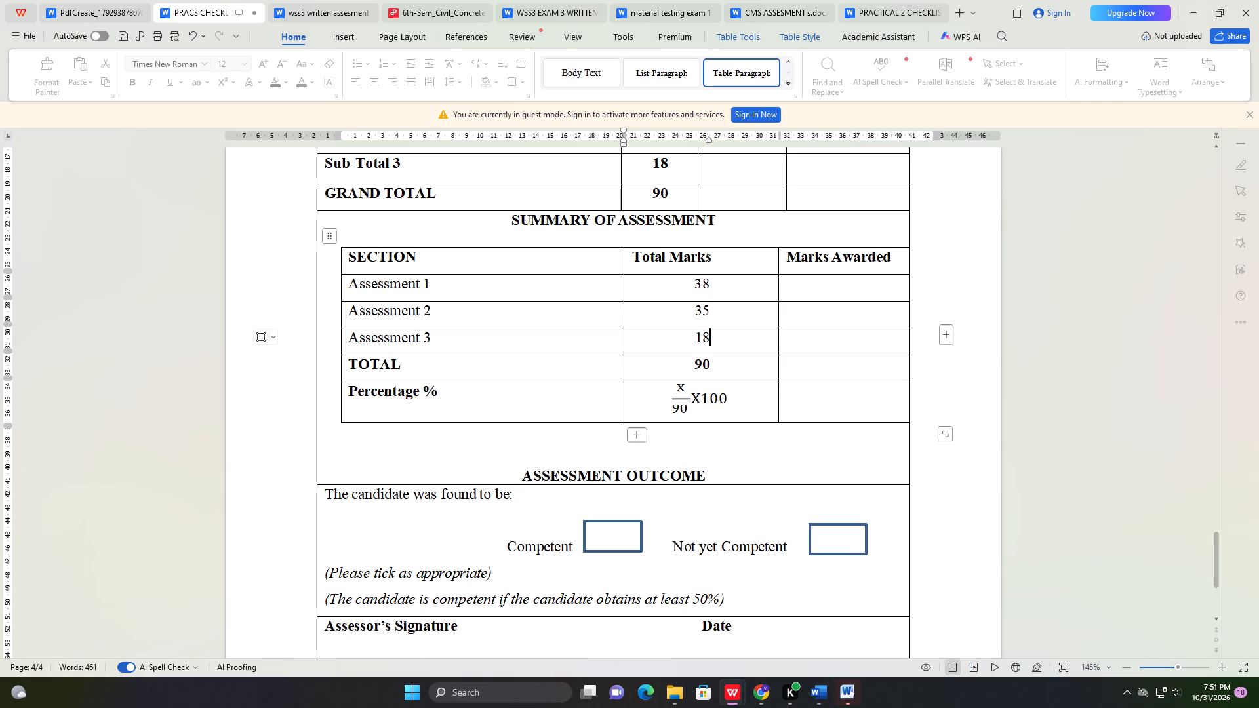
Compare the Summary of Assessment marks with Sub-Total 3 and the Grand Total, and review the Assessment Outcome section through the signature lines.
scroll(659, 324, "up", 2)
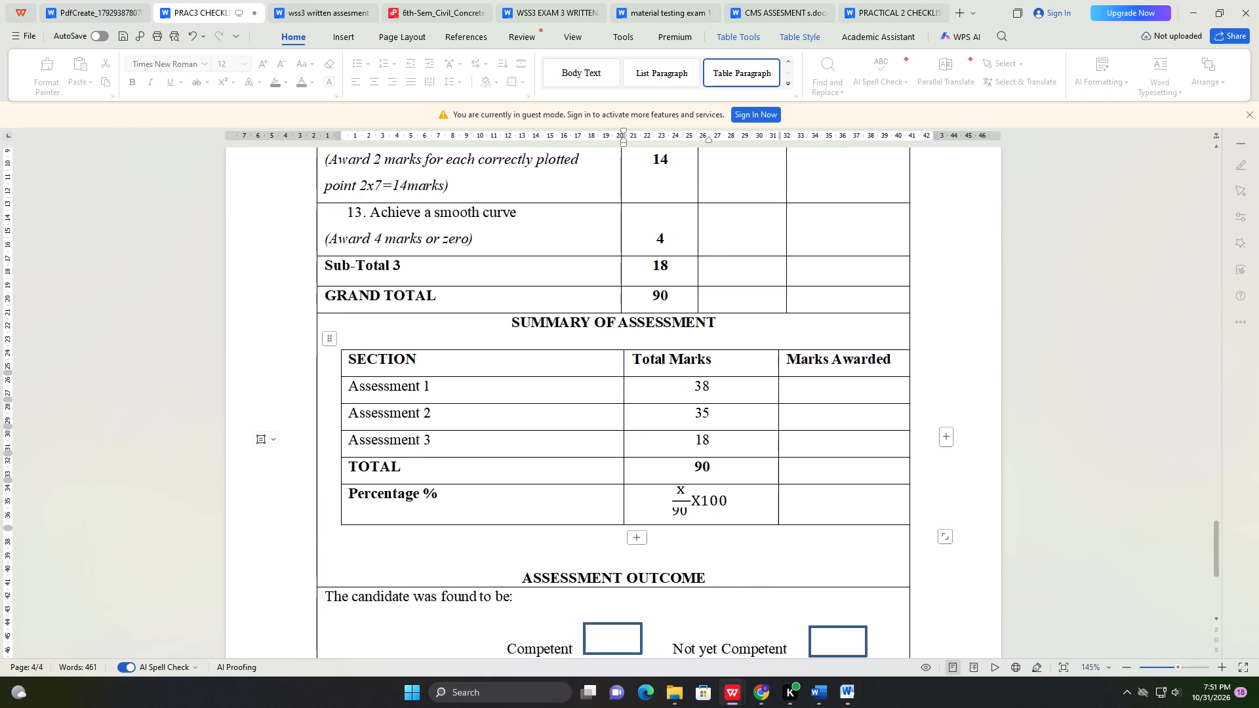
scroll(660, 324, "down", 1)
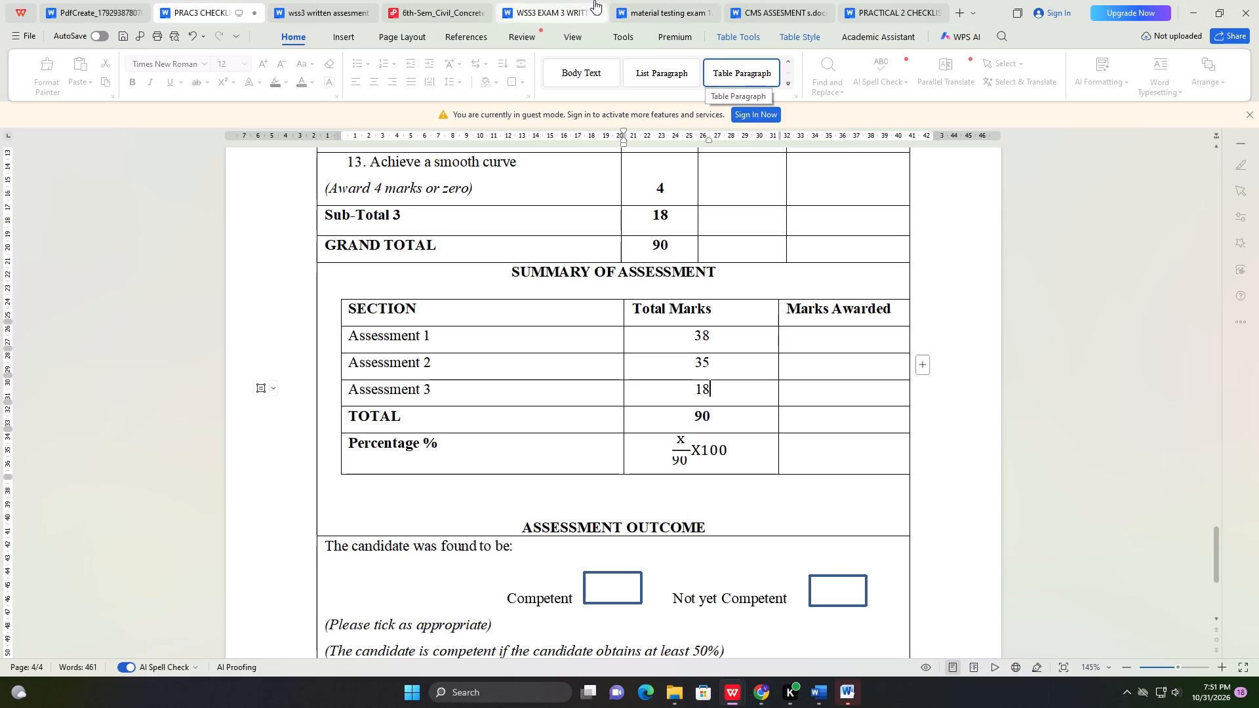
scroll(567, 274, "up", 1)
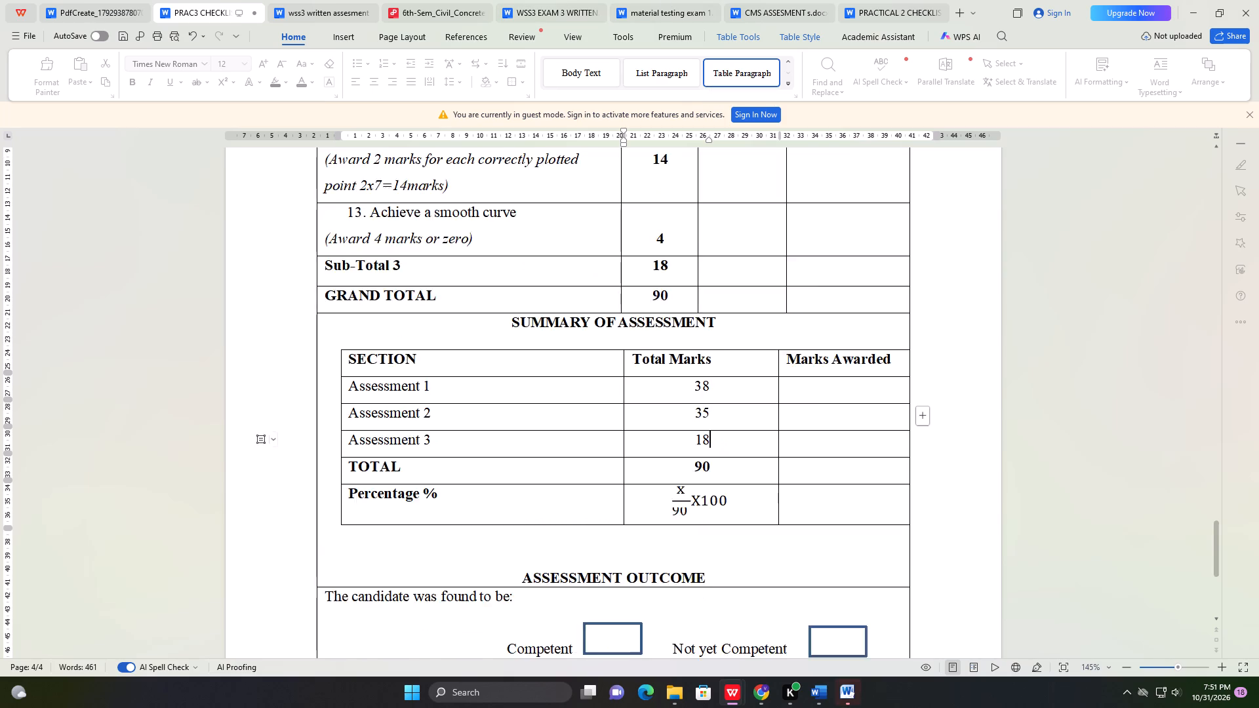
scroll(567, 274, "up", 1)
scroll(567, 274, "down", 2)
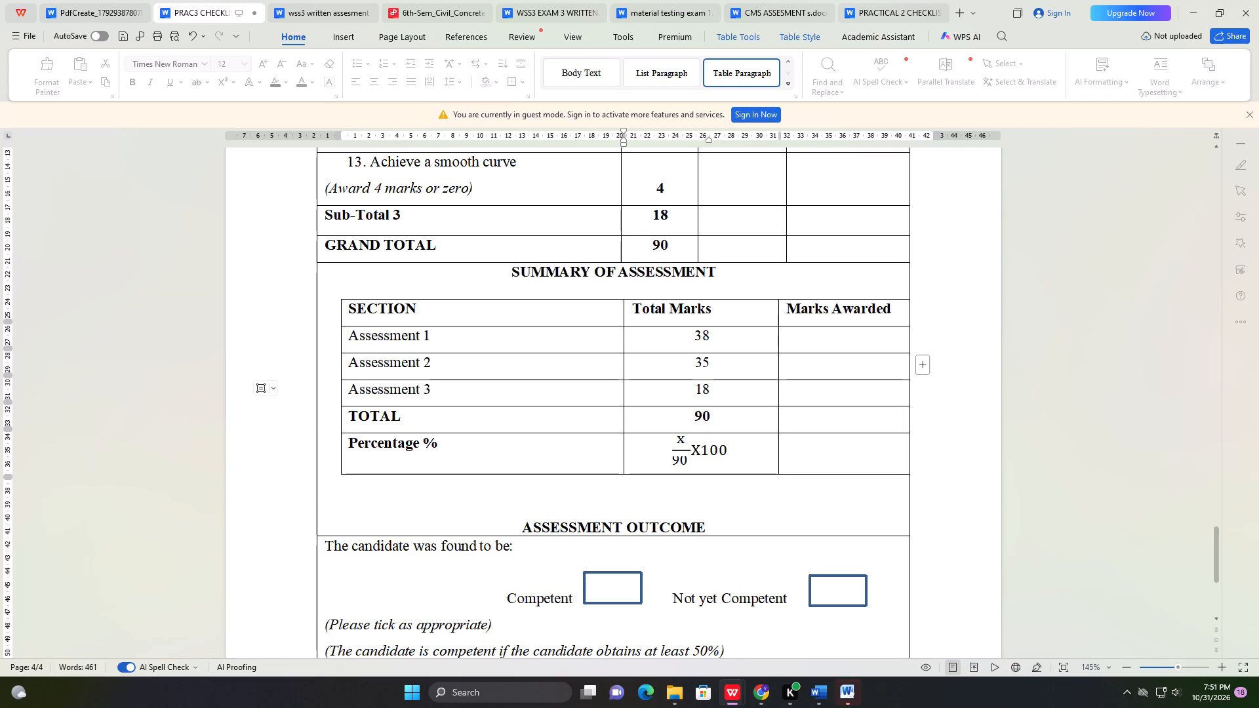
scroll(567, 273, "down", 1)
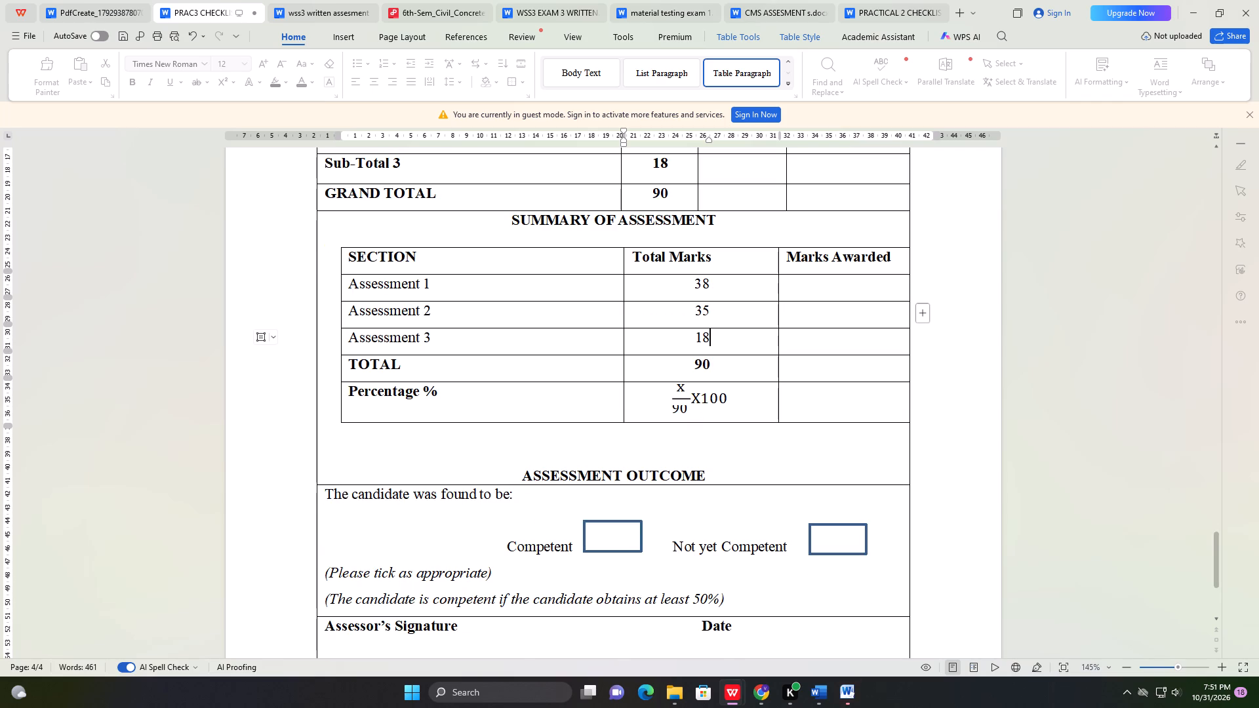
scroll(567, 273, "down", 1)
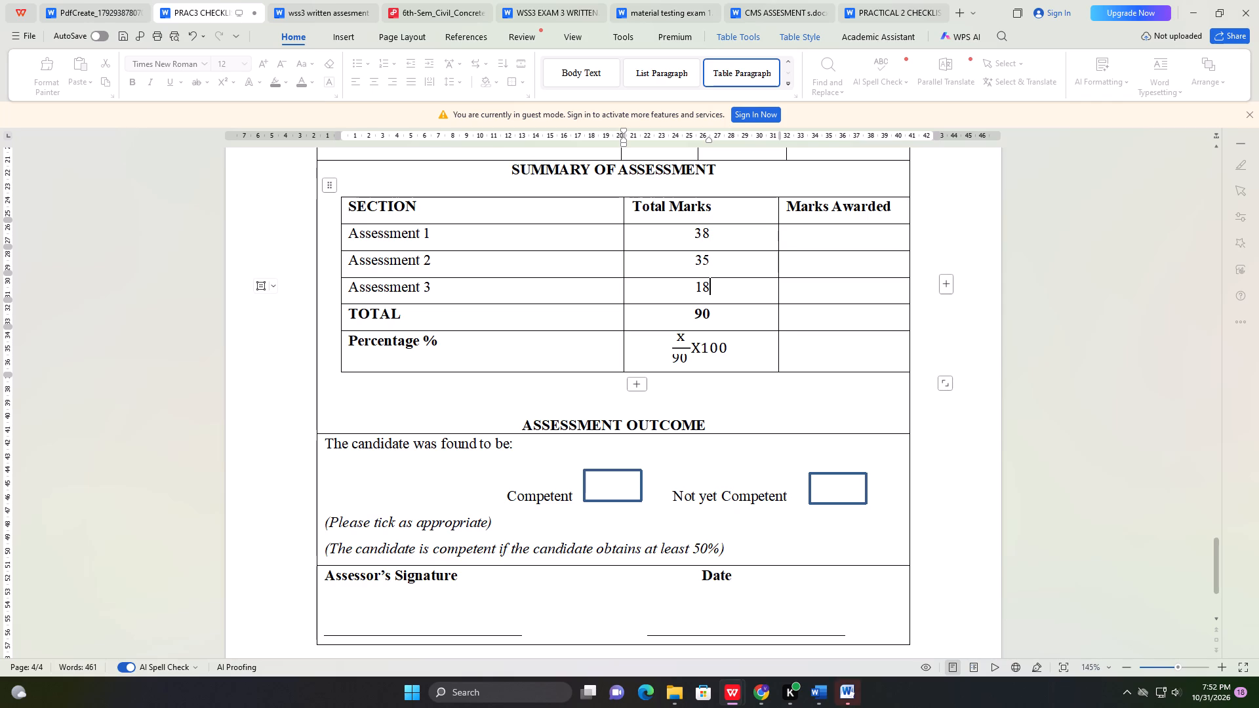
scroll(647, 283, "up", 1)
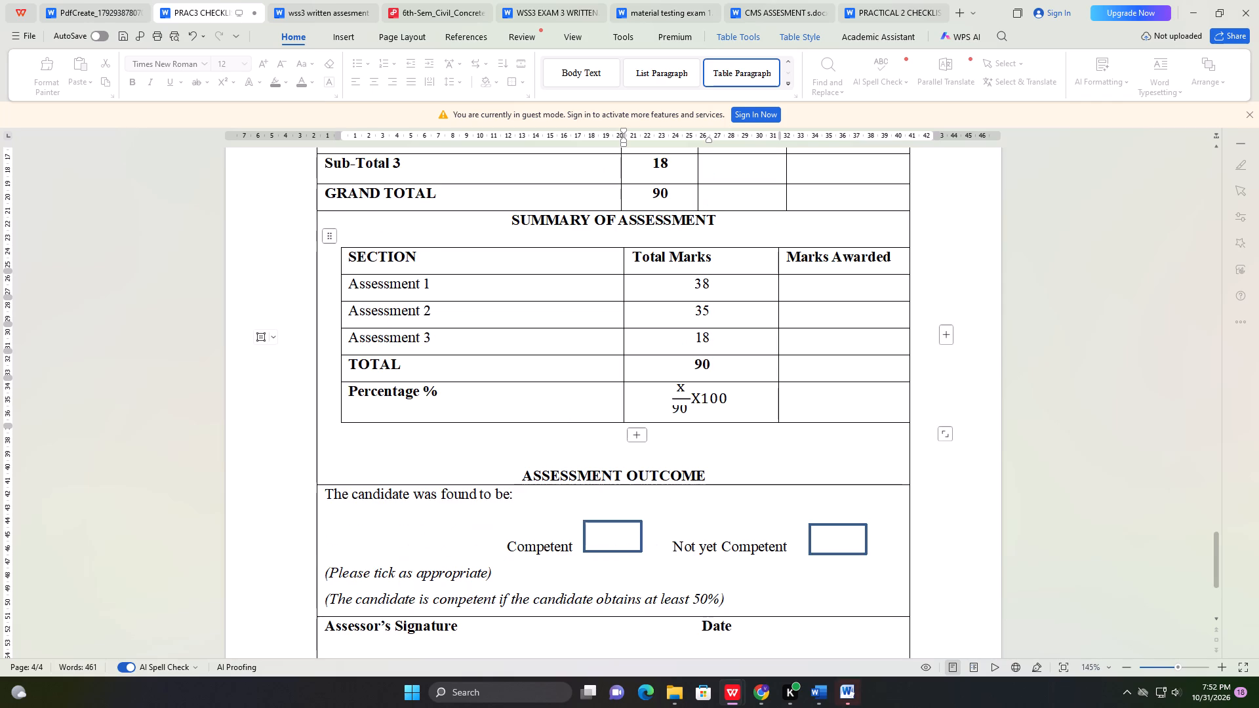
scroll(649, 283, "down", 1)
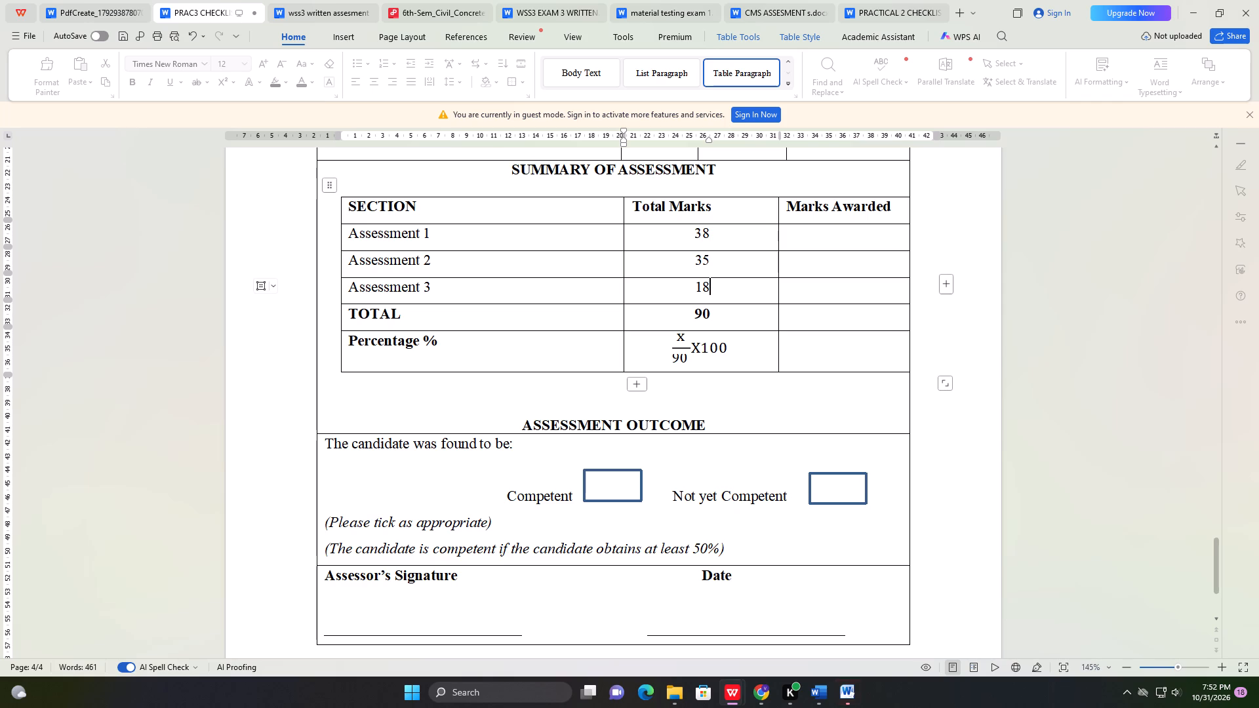
scroll(723, 309, "up", 1)
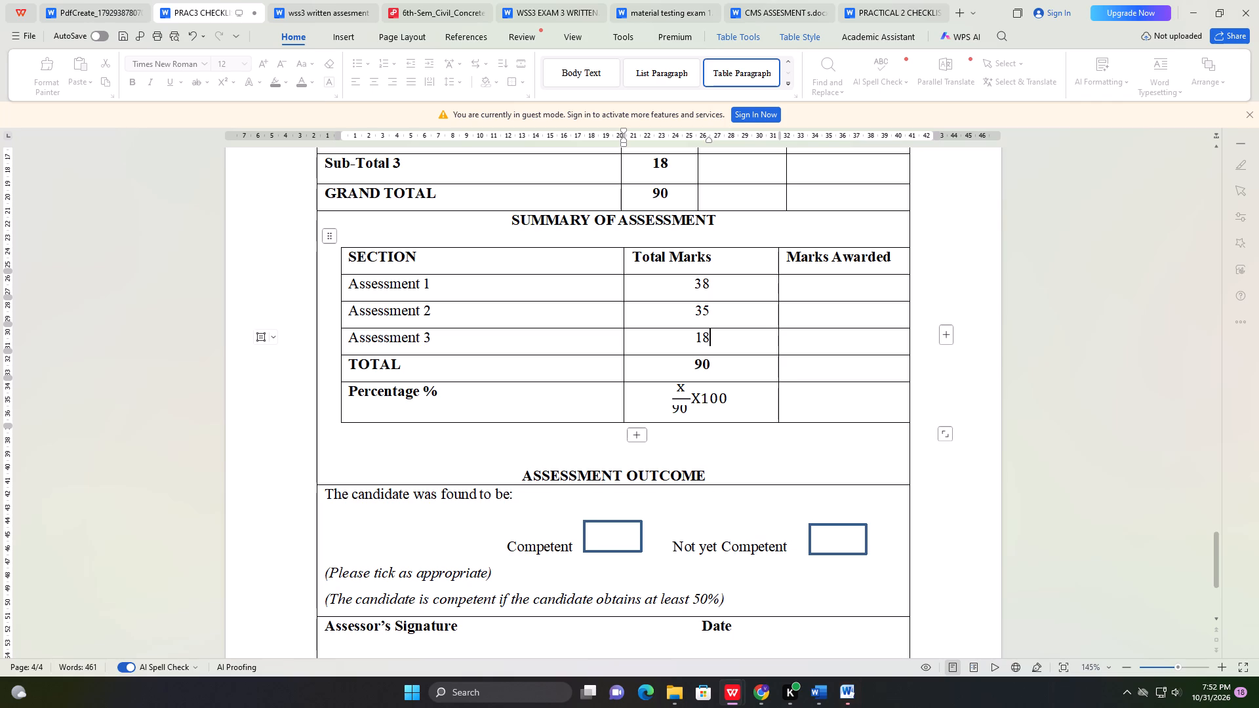
scroll(751, 401, "down", 2)
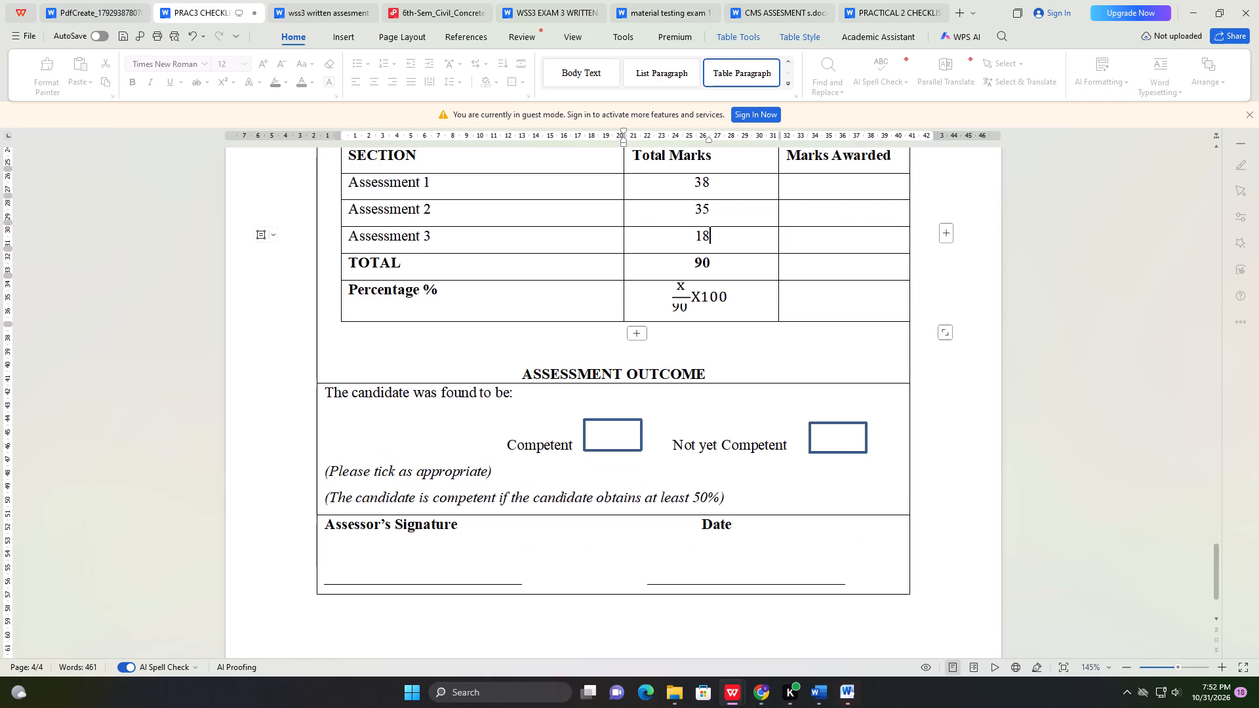
scroll(751, 399, "up", 3)
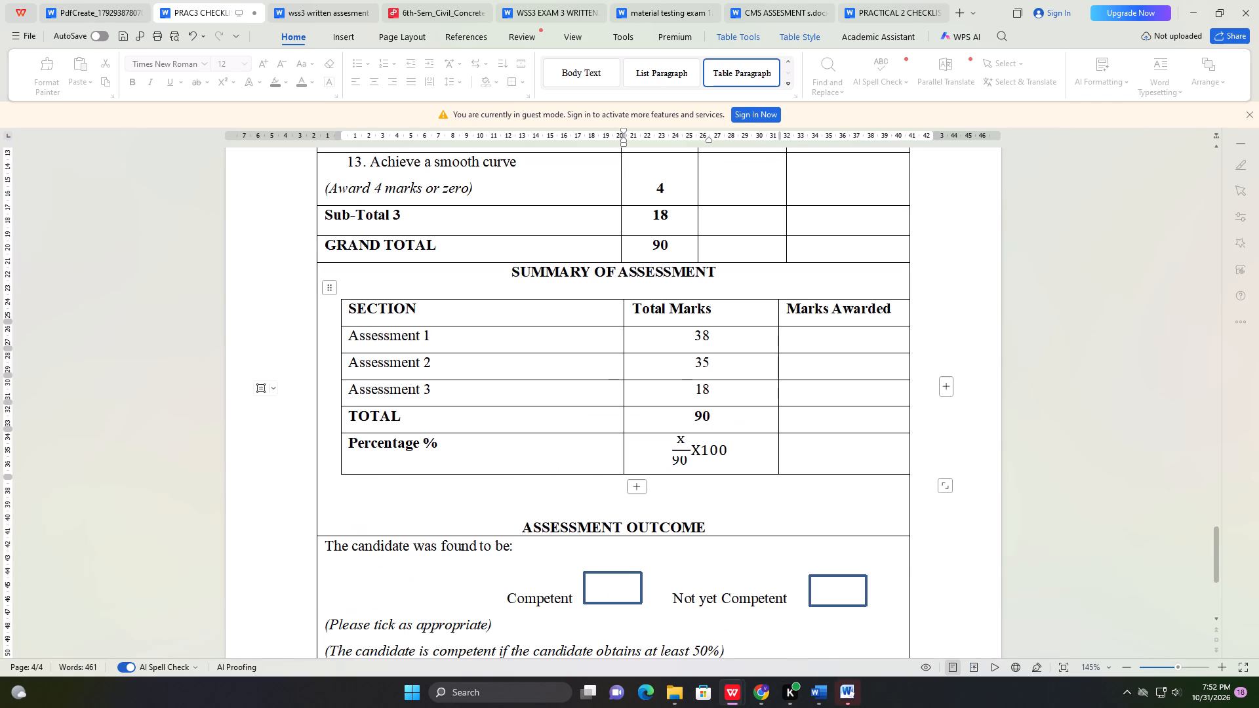
scroll(749, 391, "down", 3)
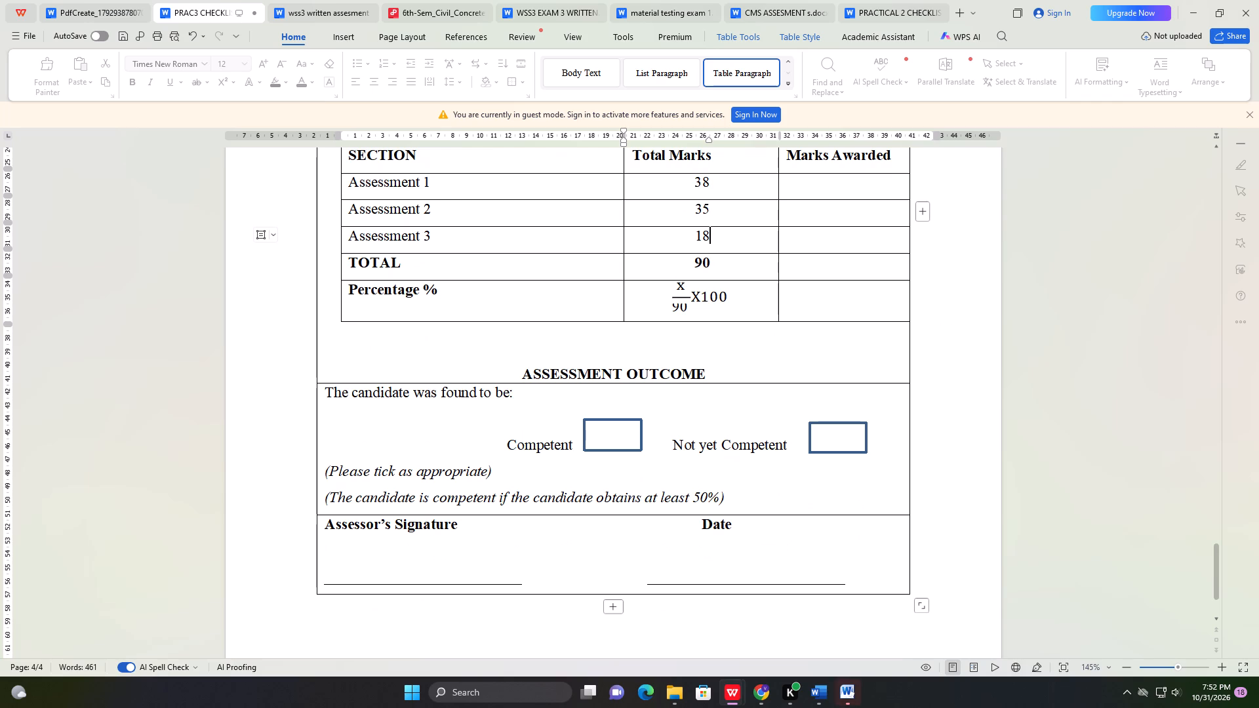
scroll(746, 383, "down", 2)
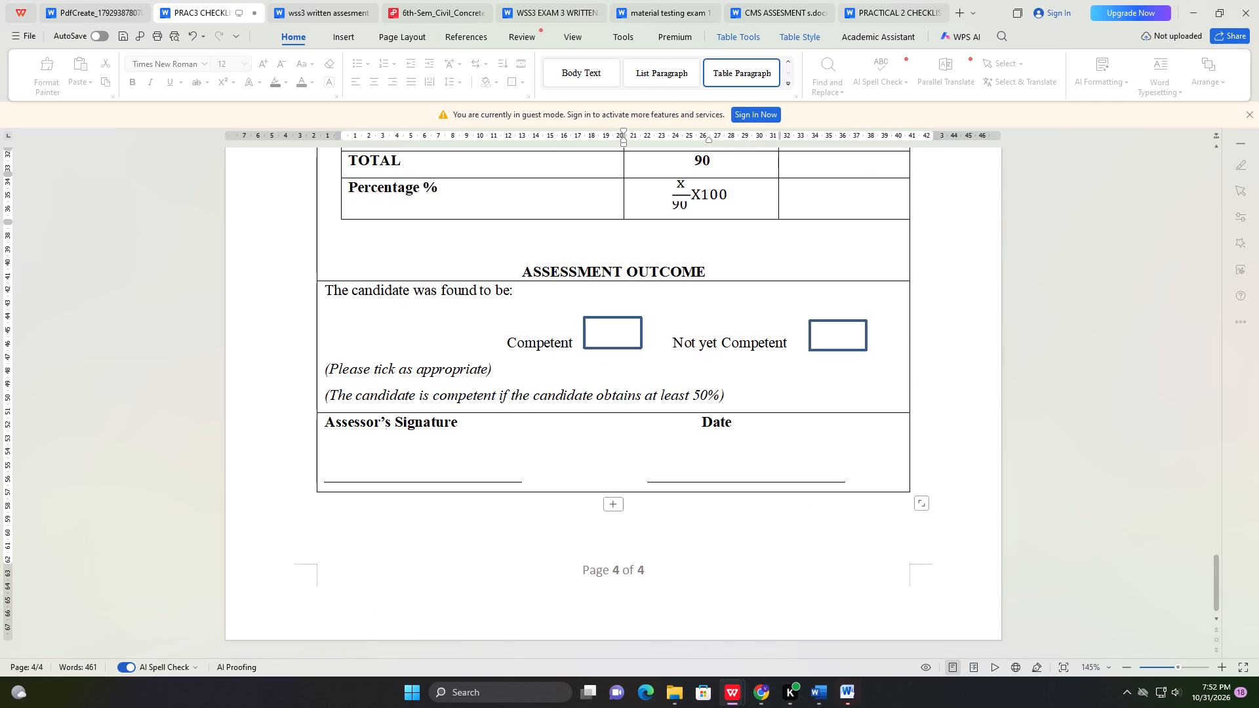
Look back from the last page through Tasks 3, 2 and 1 to the Observation Checklist heading, checking the item marks and sub-totals.
scroll(746, 383, "up", 5)
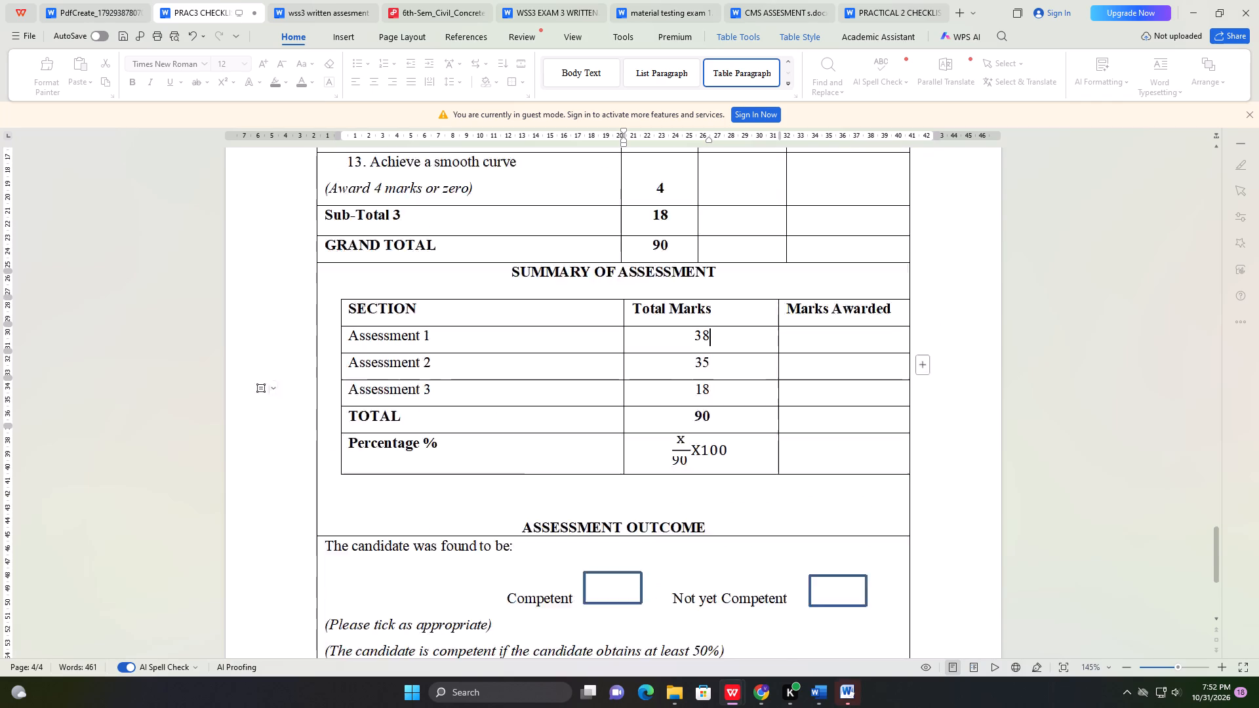
scroll(748, 380, "up", 4)
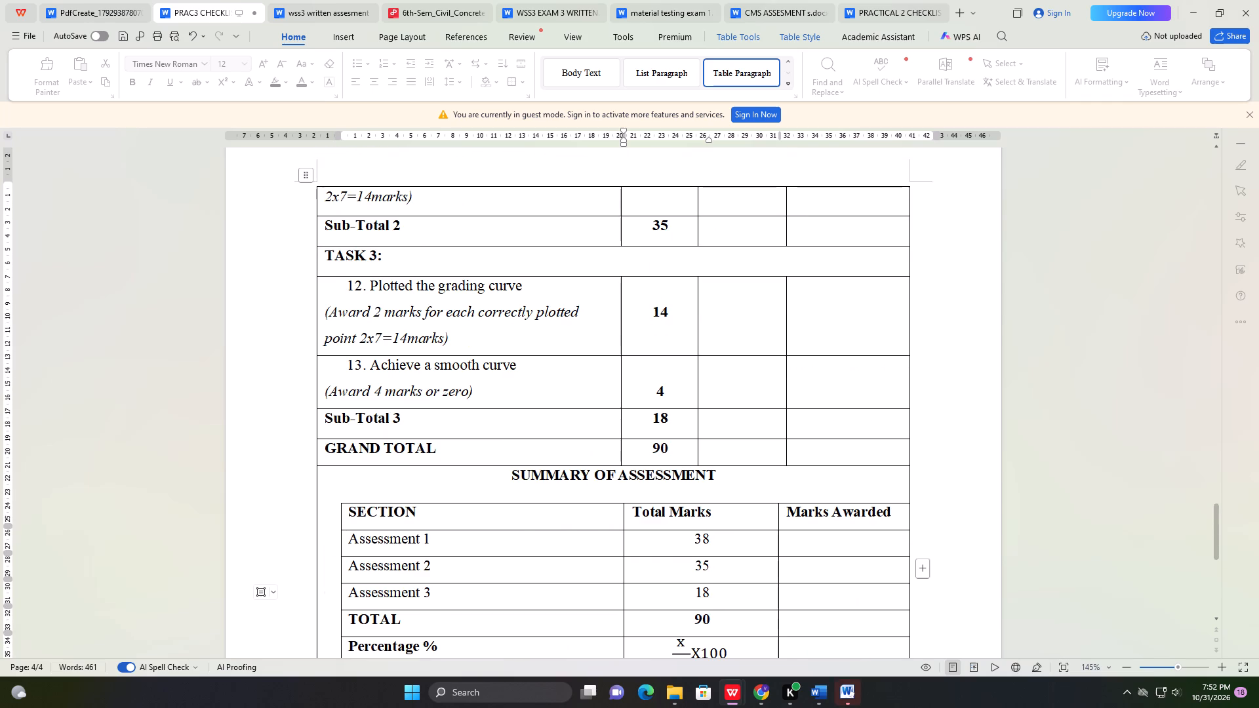
scroll(748, 380, "up", 2)
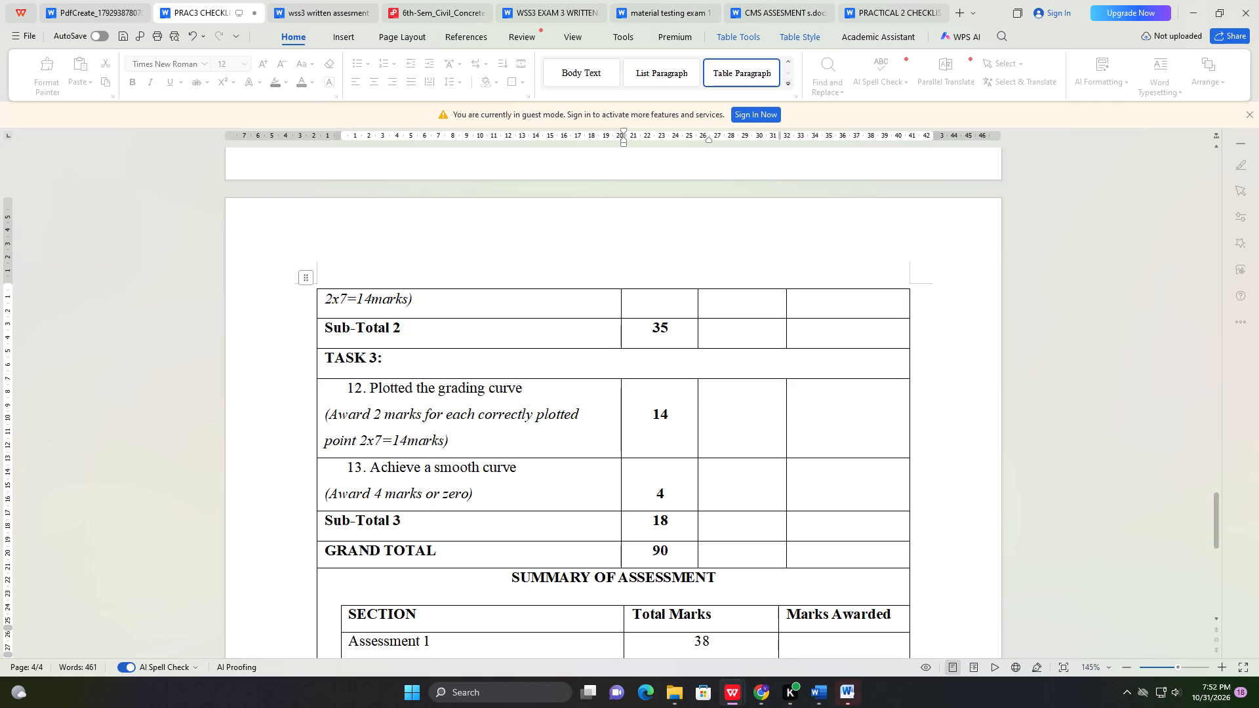
scroll(672, 513, "up", 4)
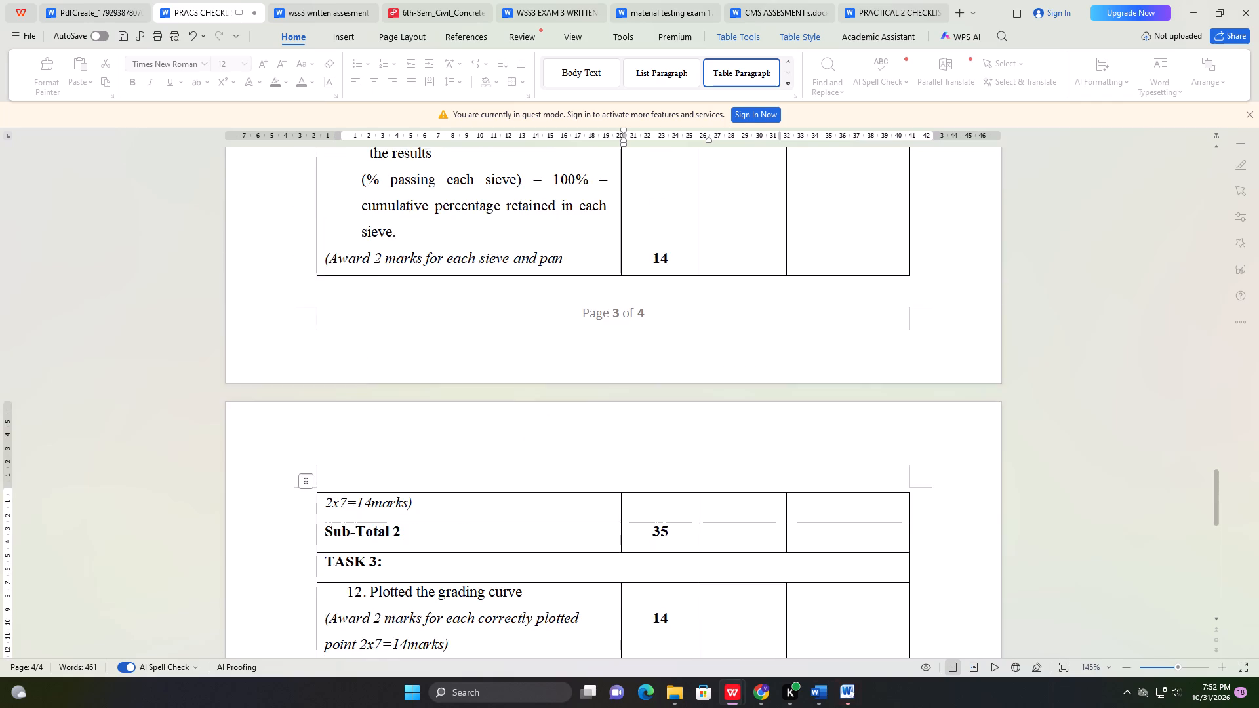
scroll(672, 513, "up", 13)
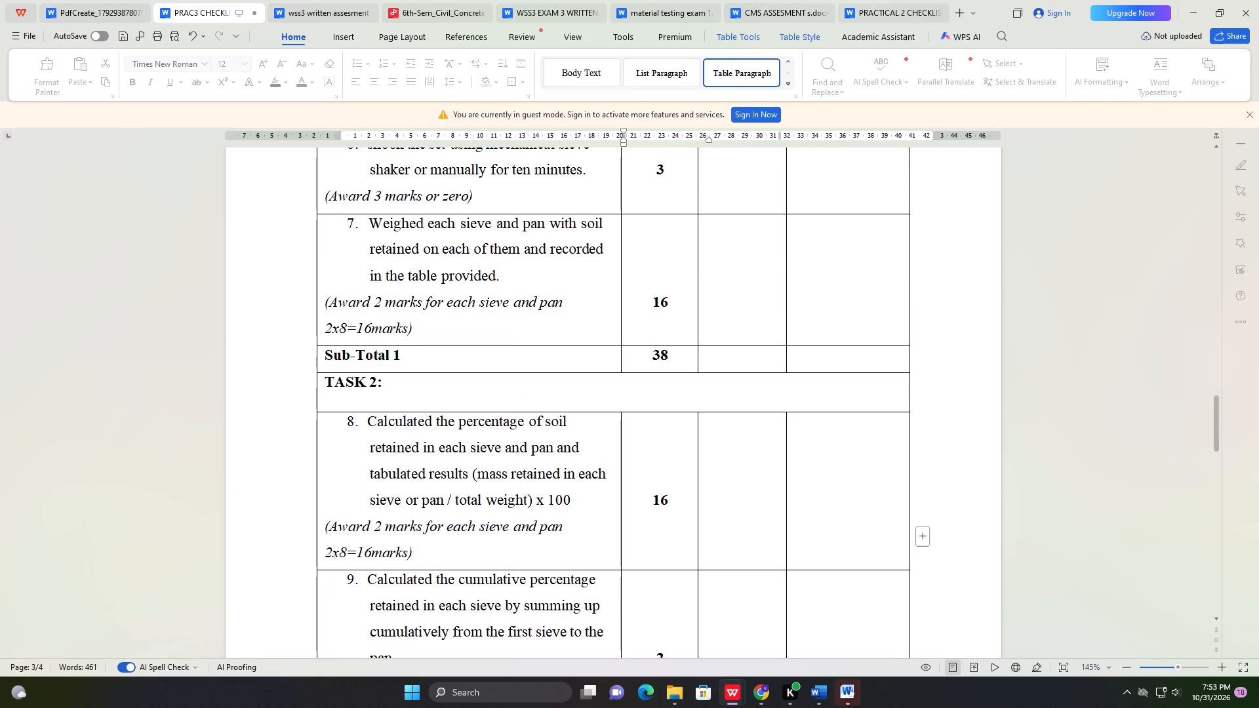
scroll(681, 395, "down", 3)
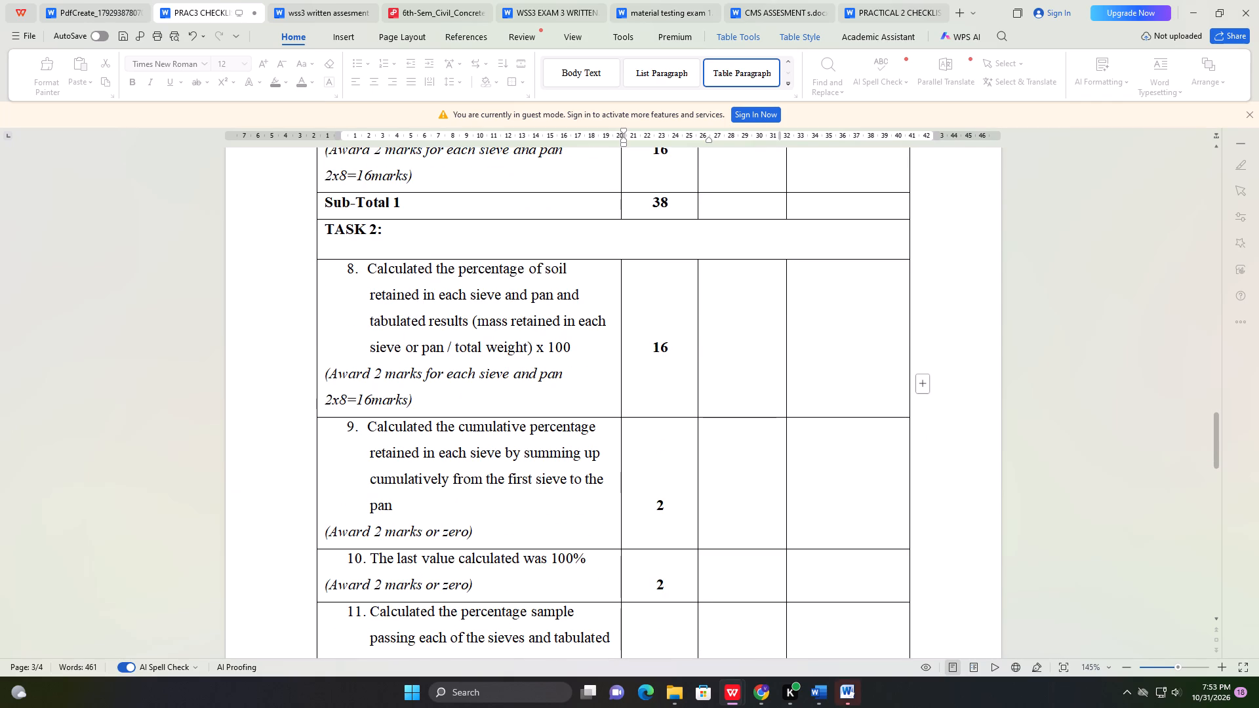
scroll(681, 395, "up", 15)
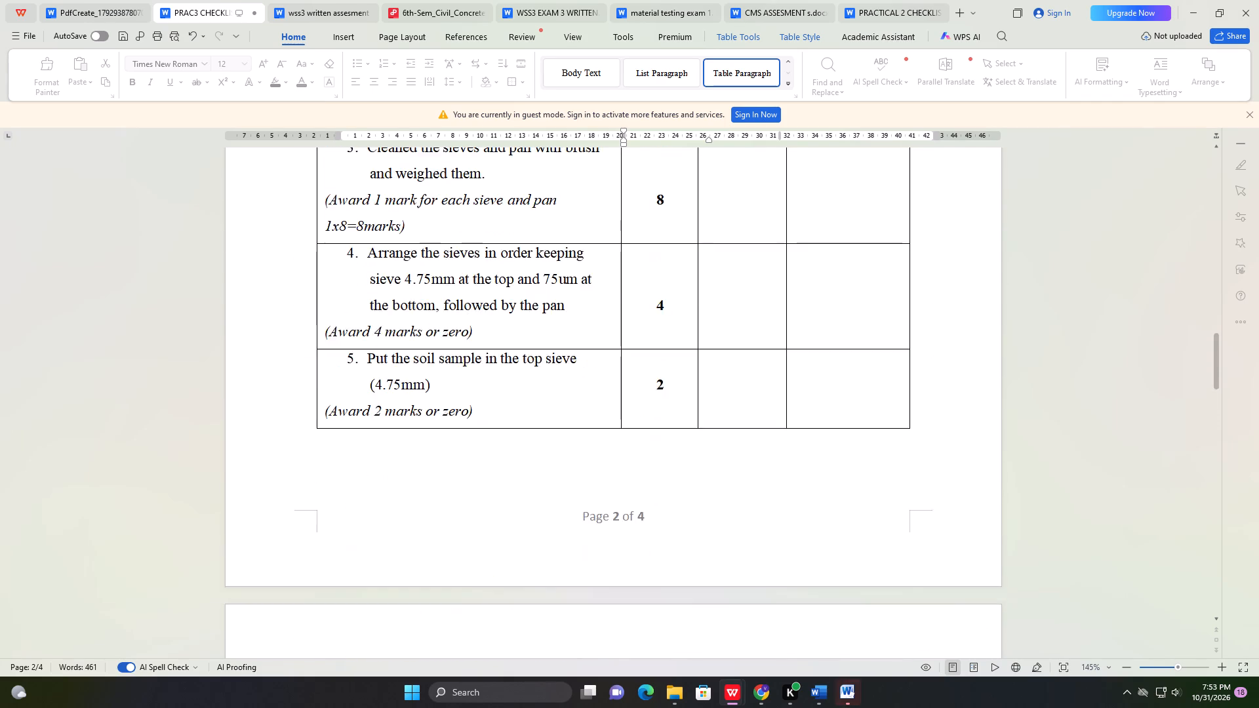
scroll(681, 395, "up", 12)
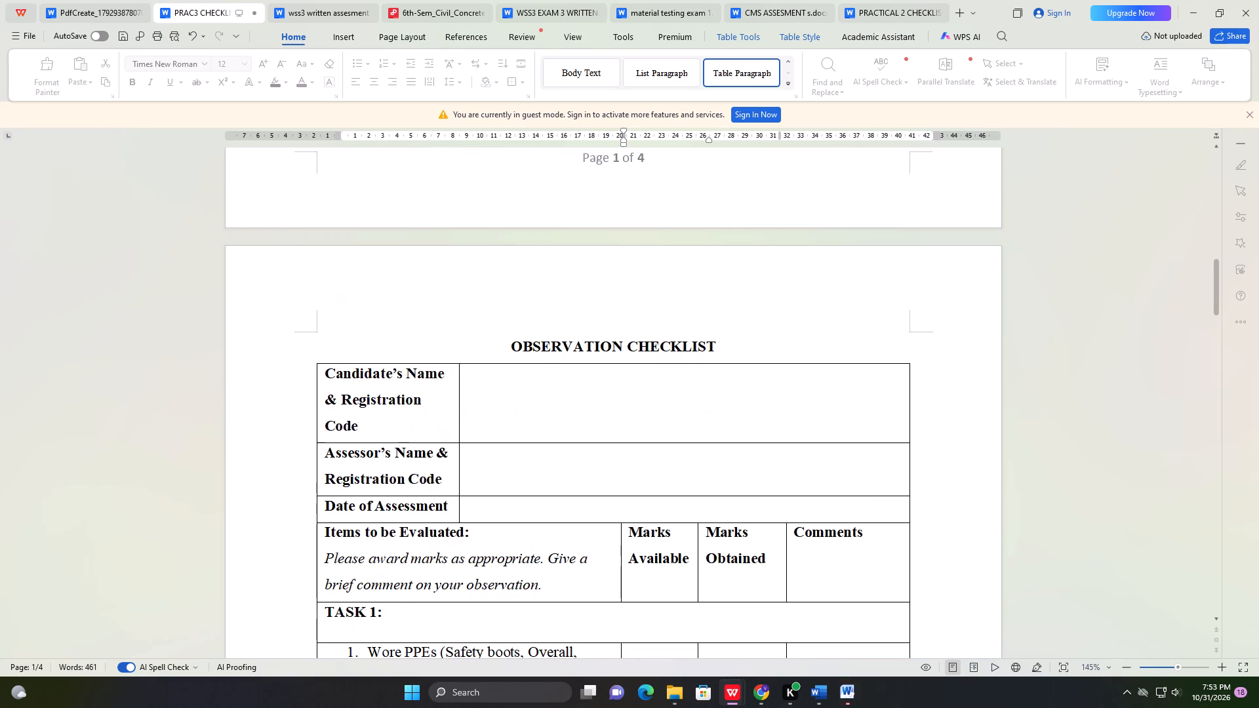
scroll(681, 395, "up", 6)
Examine the Observation Checklist header rows and the marks available for Task 1 items 1 to 5.
scroll(681, 395, "down", 7)
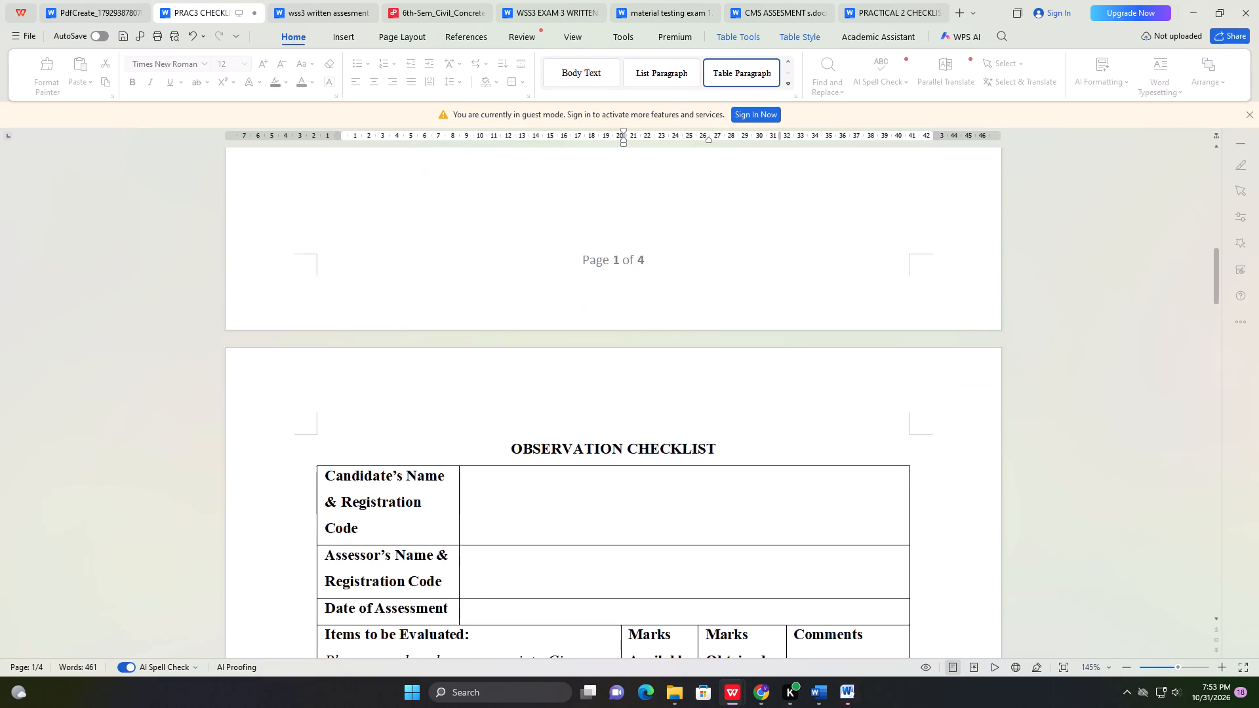
scroll(681, 395, "down", 13)
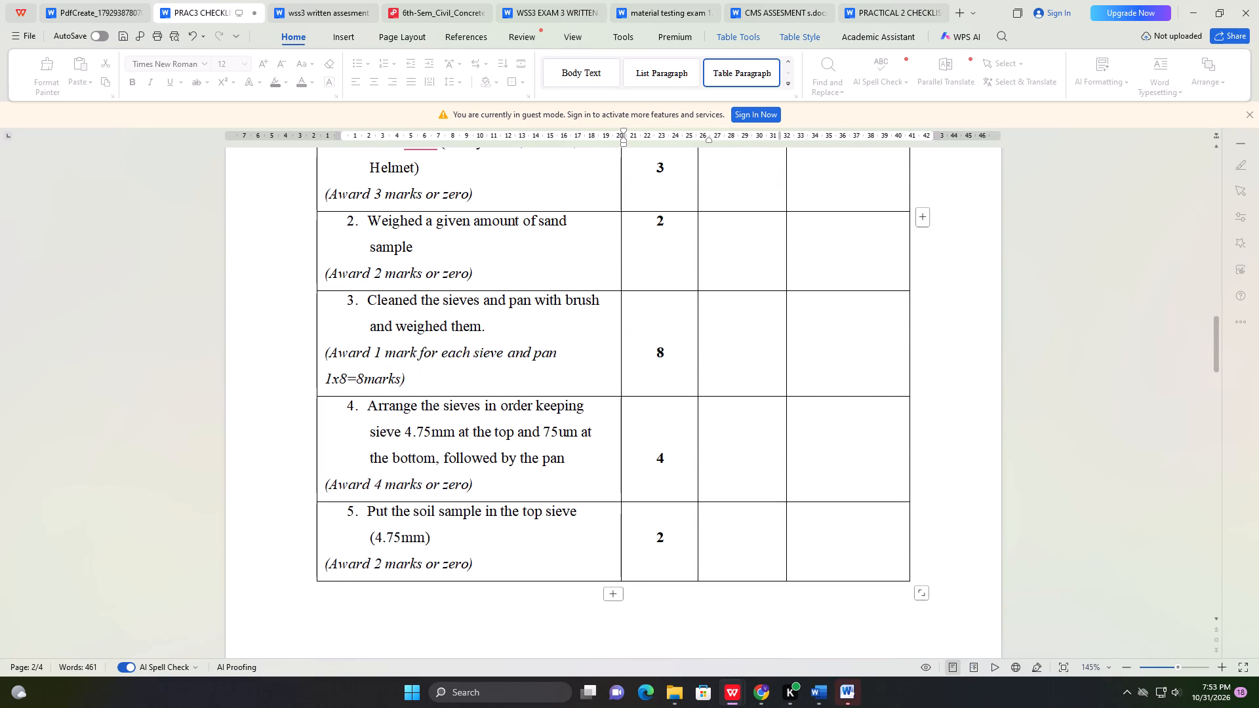
scroll(689, 391, "up", 3)
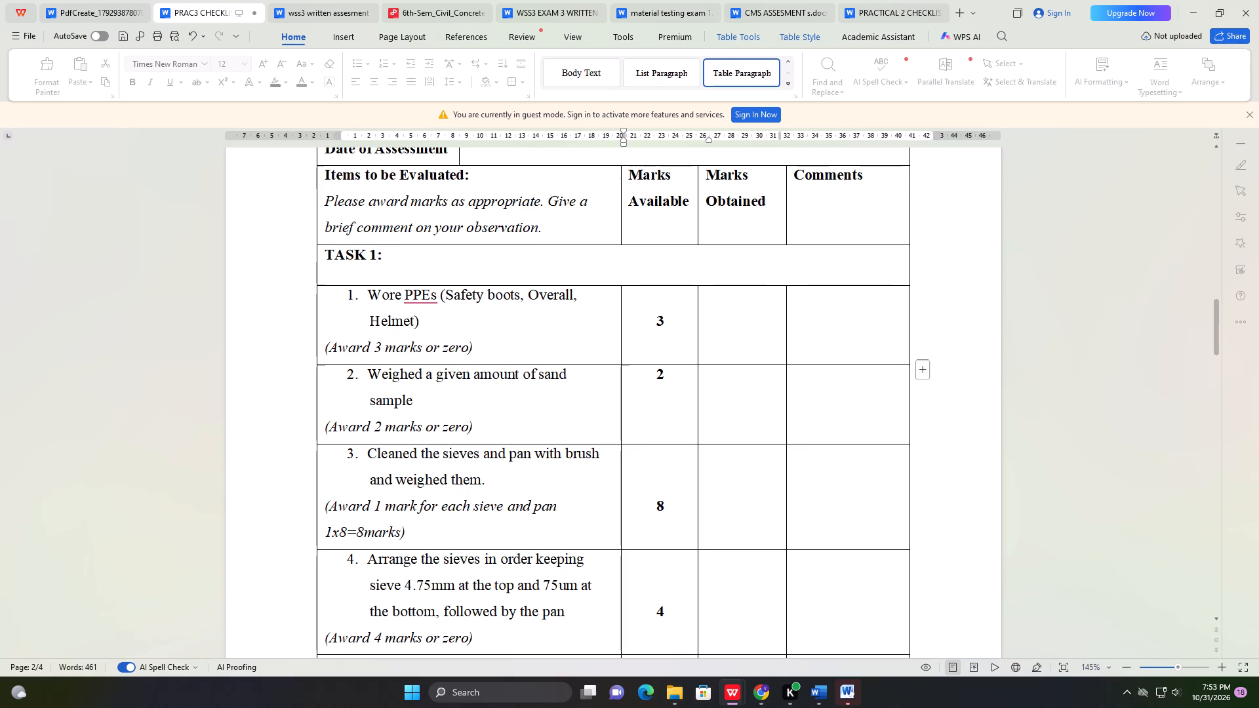
scroll(689, 391, "up", 2)
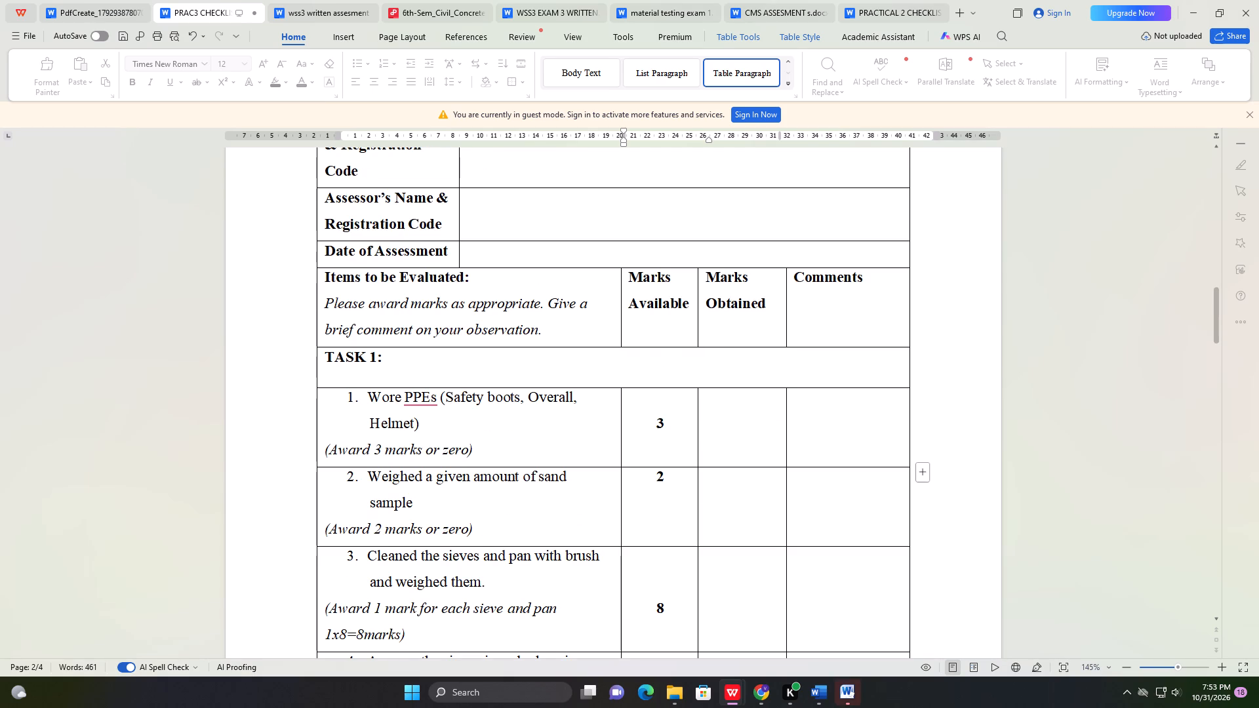
scroll(689, 390, "up", 1)
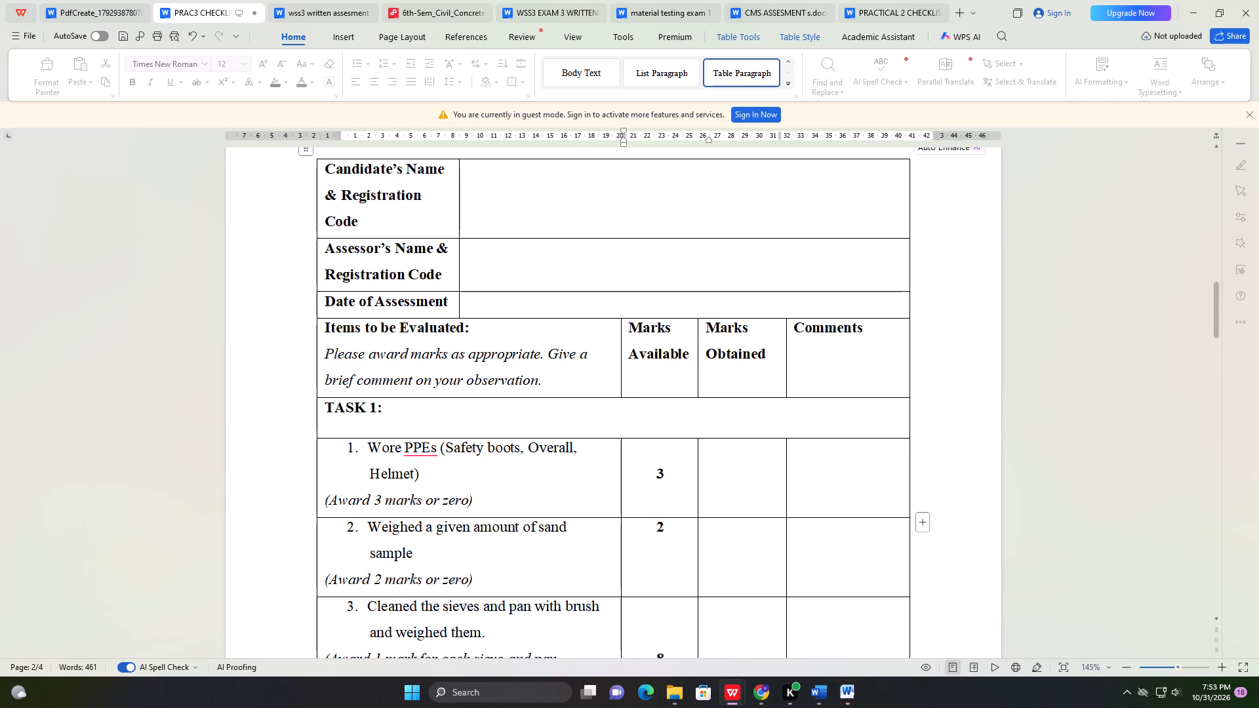
scroll(694, 382, "up", 1)
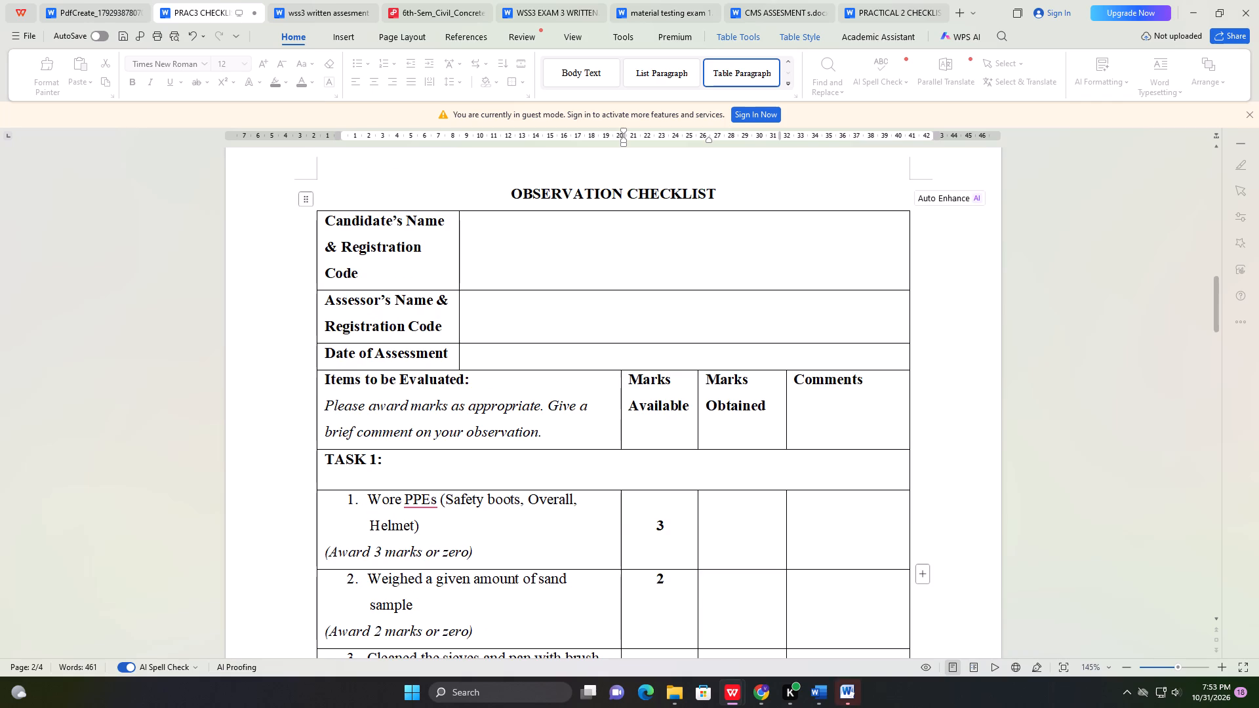
scroll(594, 385, "down", 3)
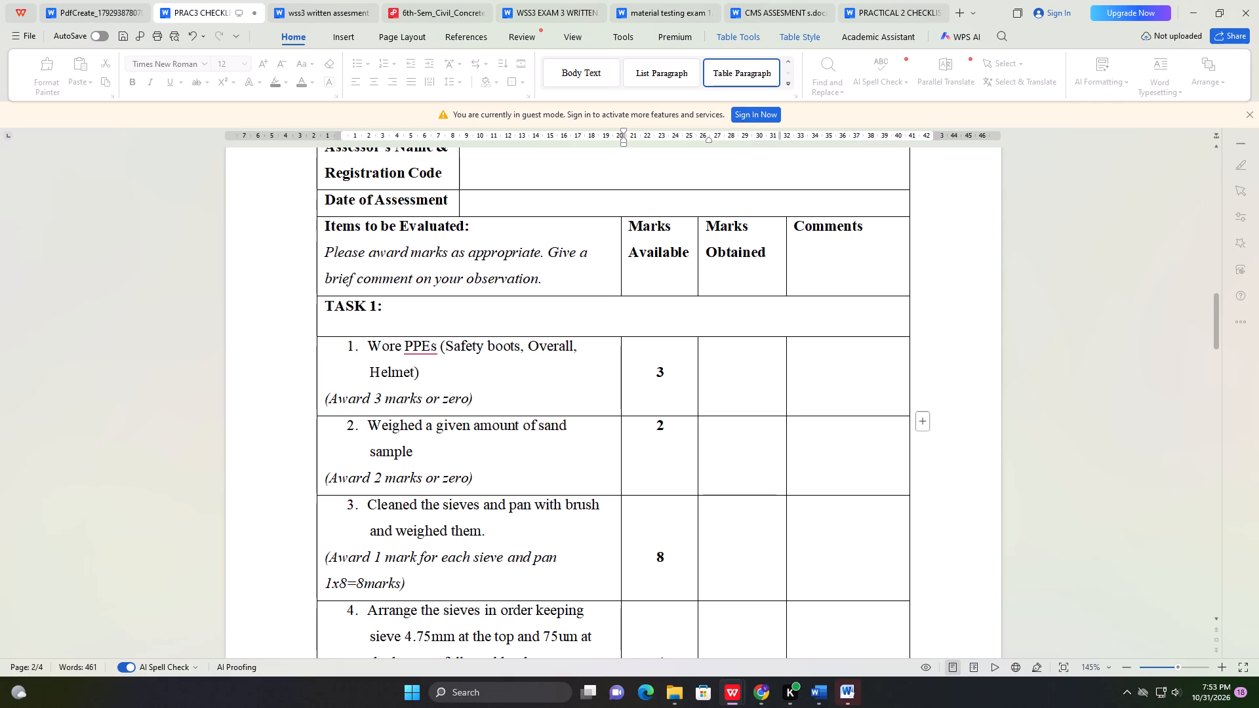
scroll(599, 382, "down", 6)
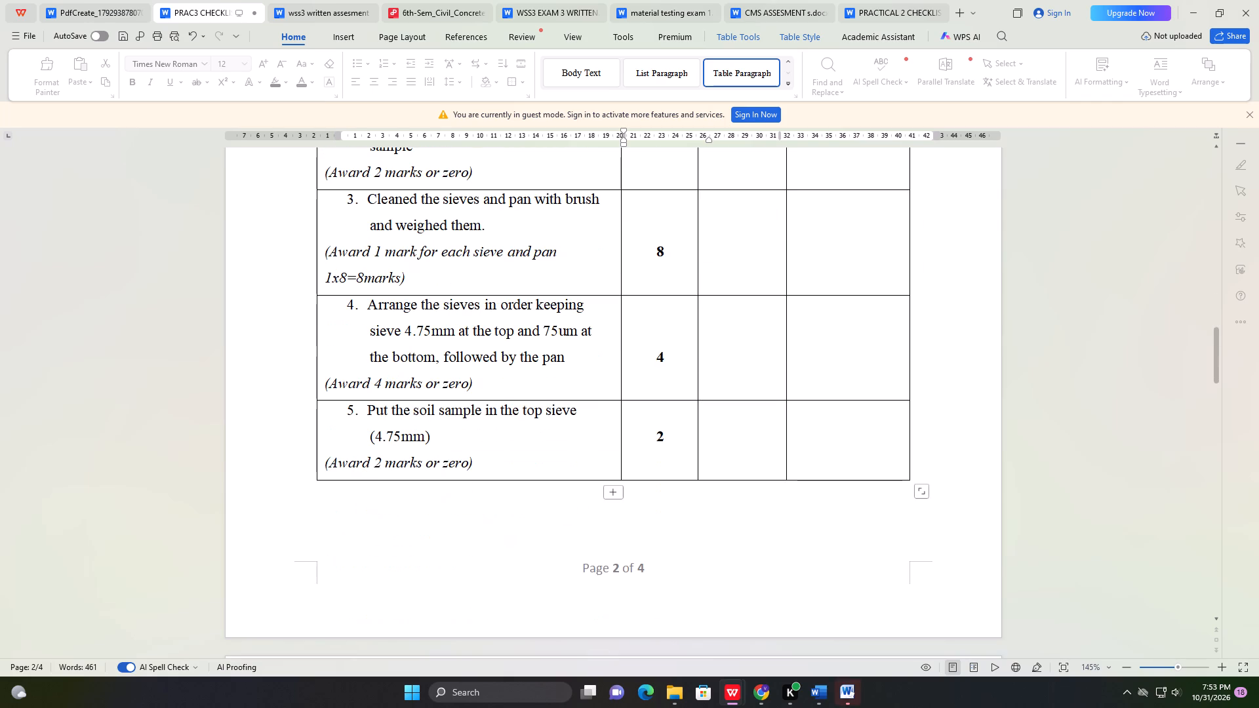
scroll(599, 382, "up", 11)
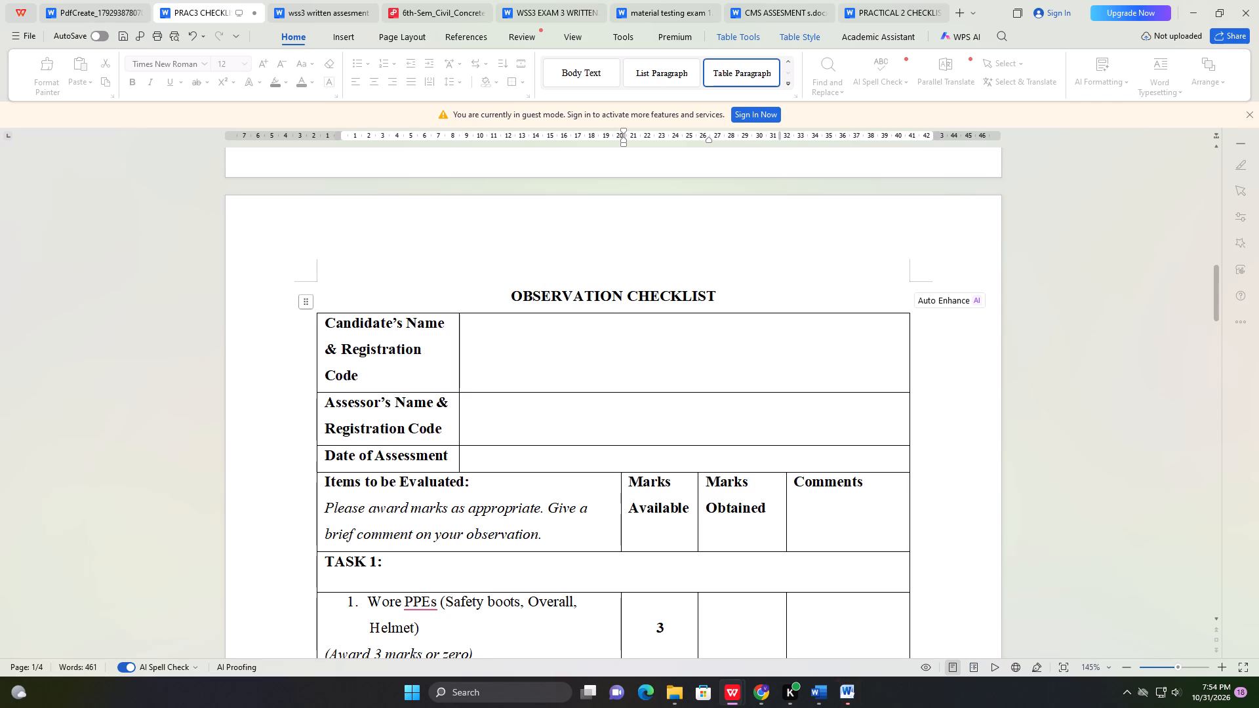
Check the marks for Task 1 items 1 to 7 against Sub-Total 1.
scroll(601, 372, "down", 2)
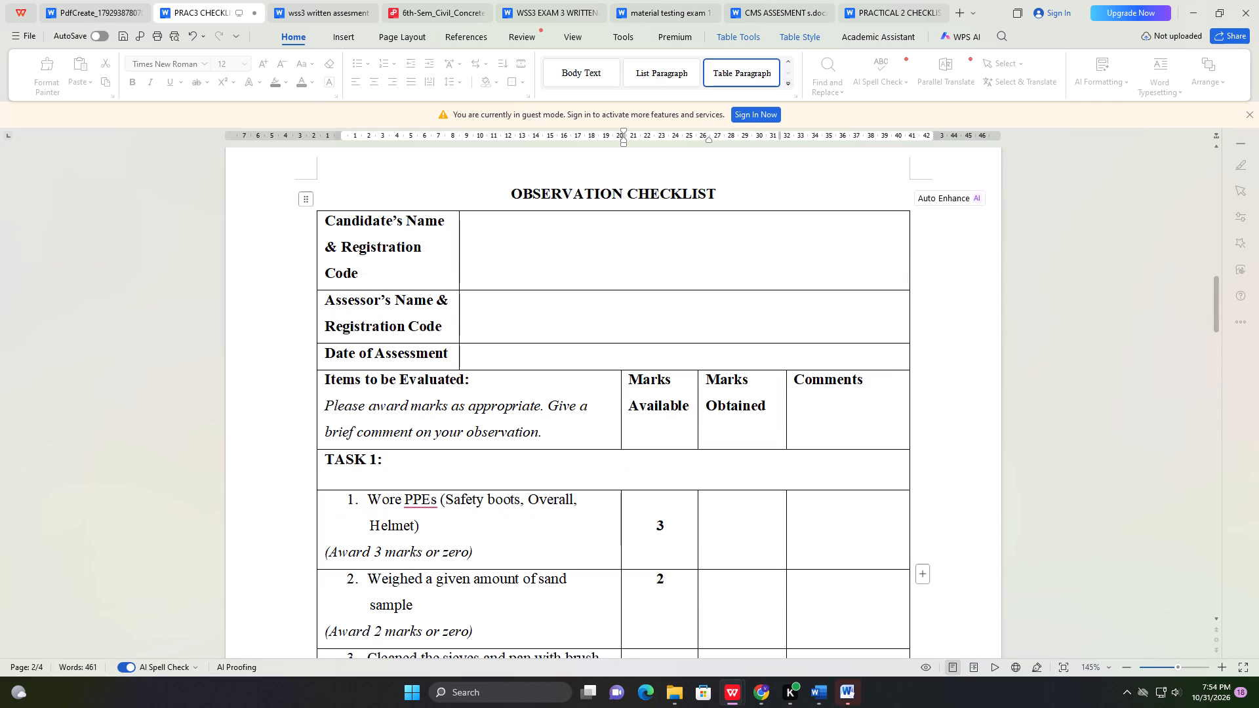
scroll(601, 372, "down", 3)
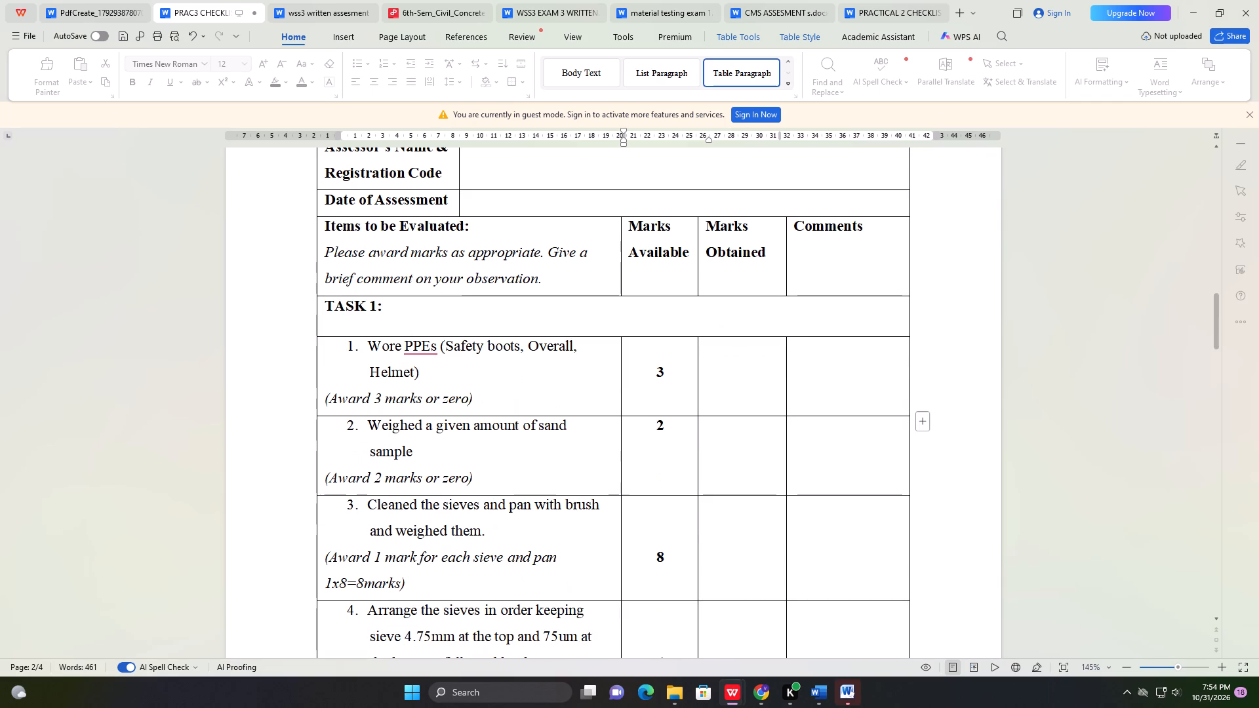
scroll(598, 366, "down", 2)
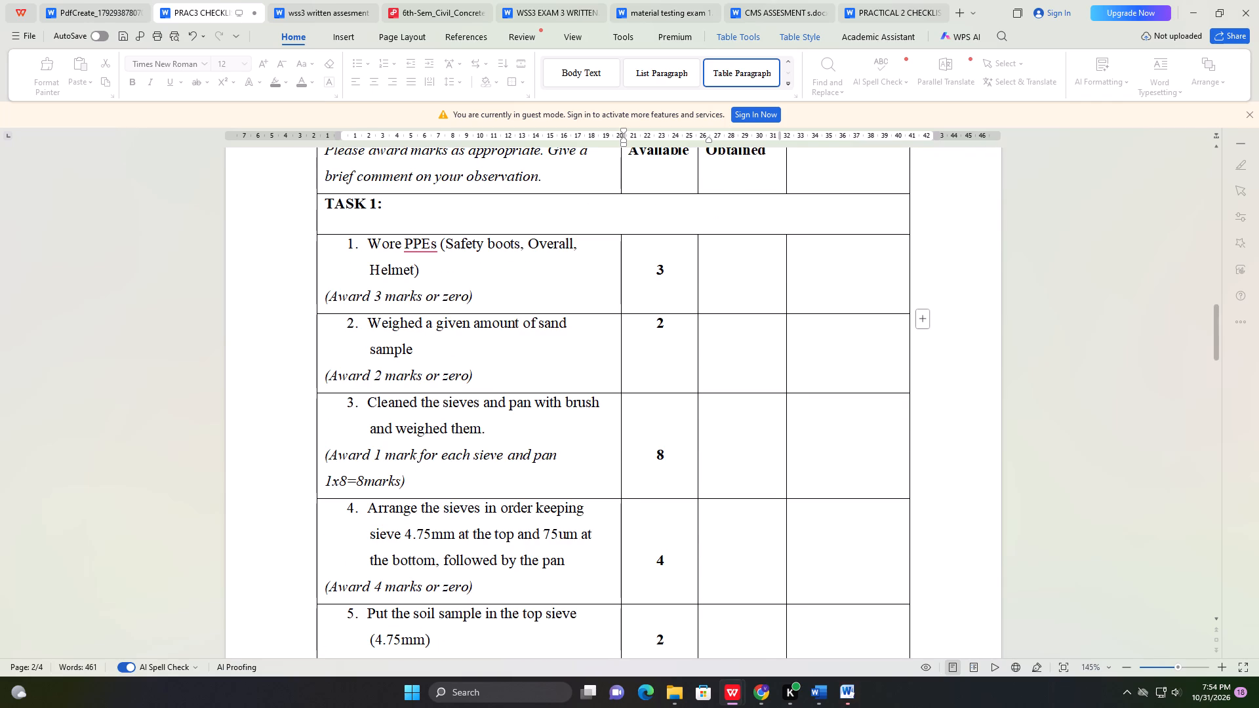
scroll(599, 366, "down", 6)
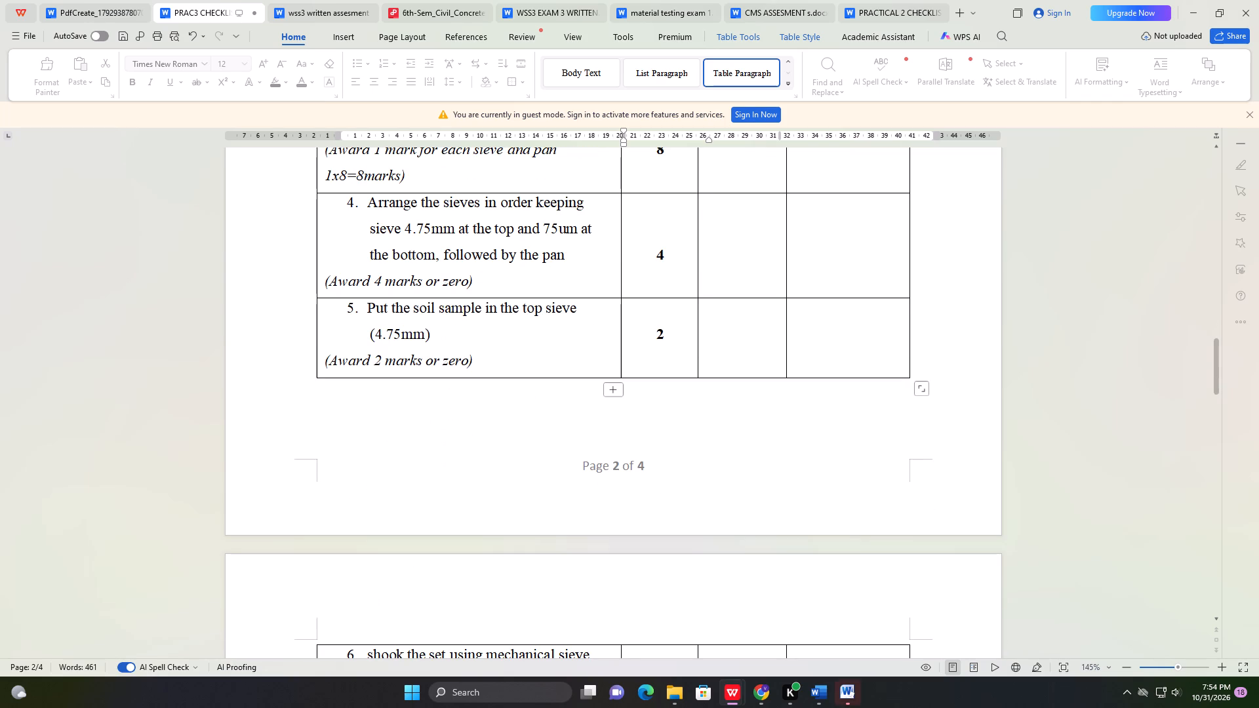
scroll(598, 366, "down", 3)
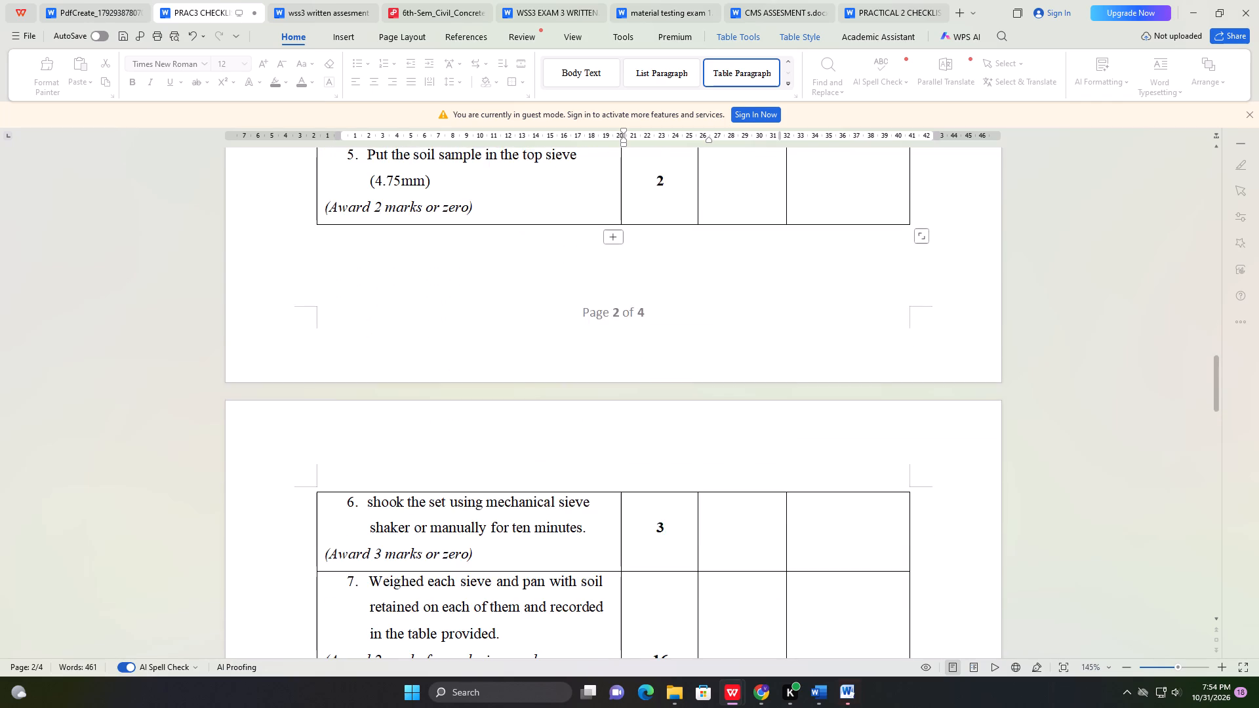
scroll(598, 366, "down", 7)
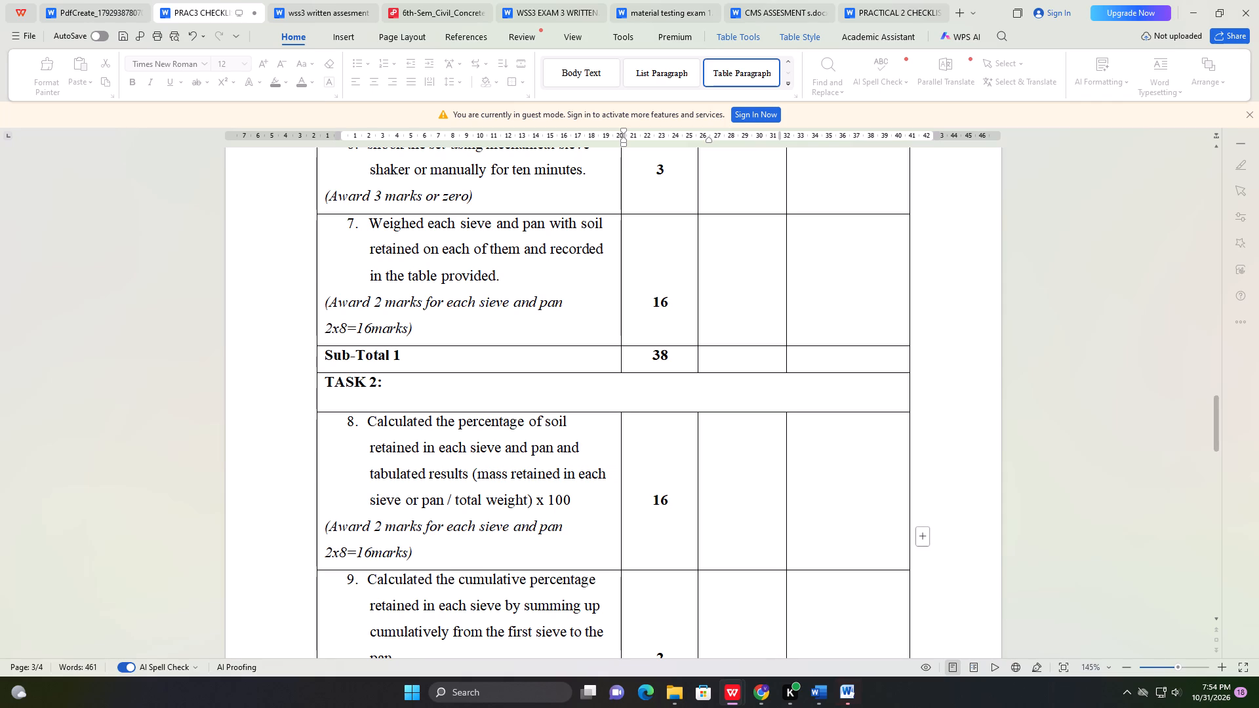
Recheck the item marks and sub-totals from Task 1 through Task 3 against the Grand Total and the Summary of Assessment.
scroll(623, 366, "up", 20)
scroll(623, 366, "up", 1)
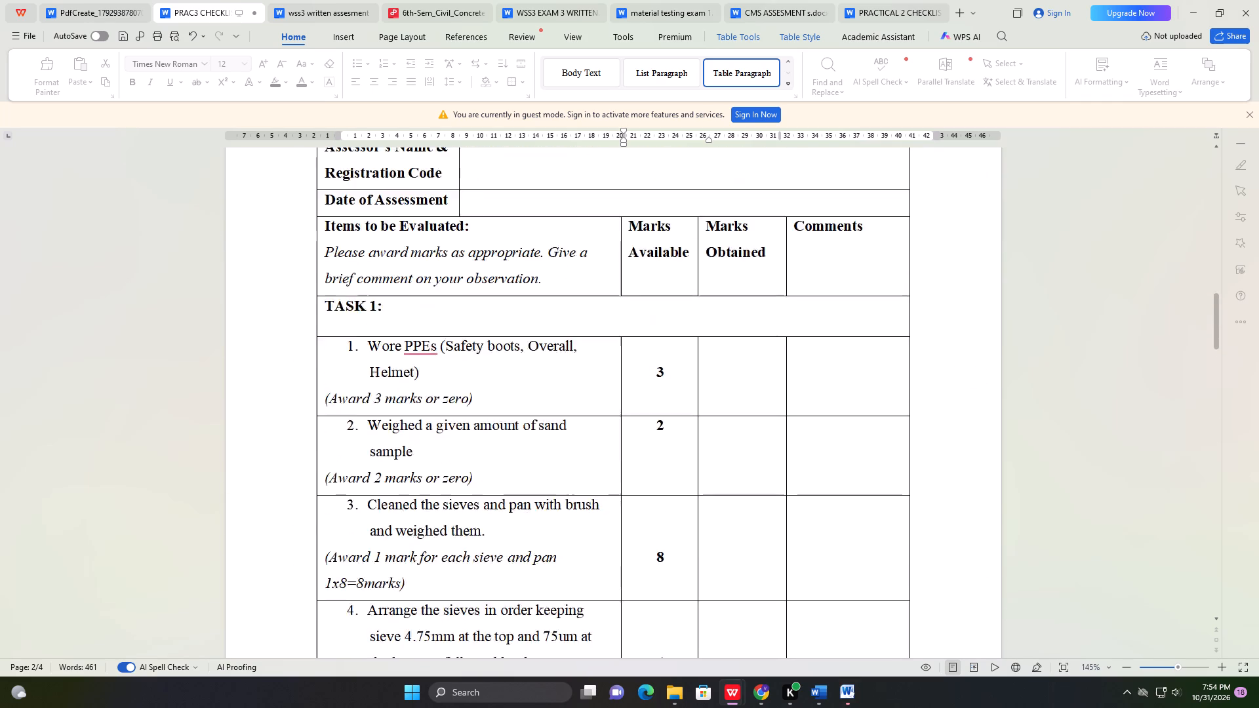
scroll(623, 366, "up", 2)
scroll(623, 366, "down", 18)
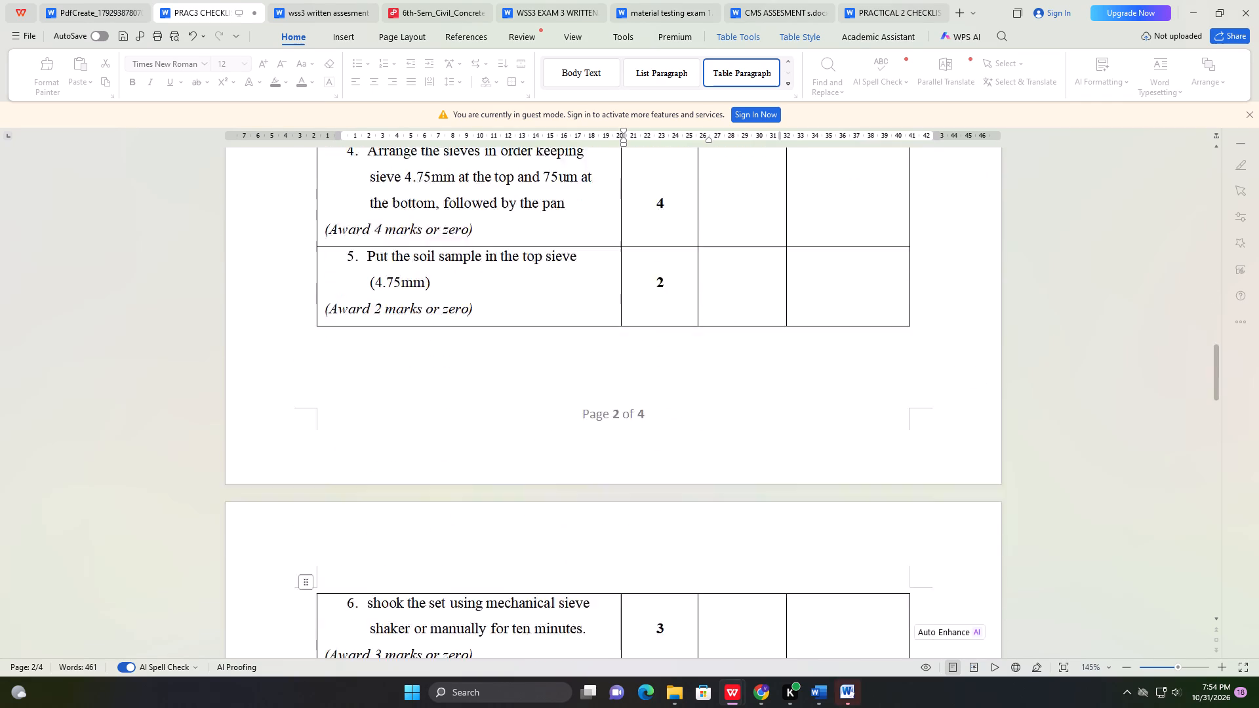
scroll(623, 366, "down", 9)
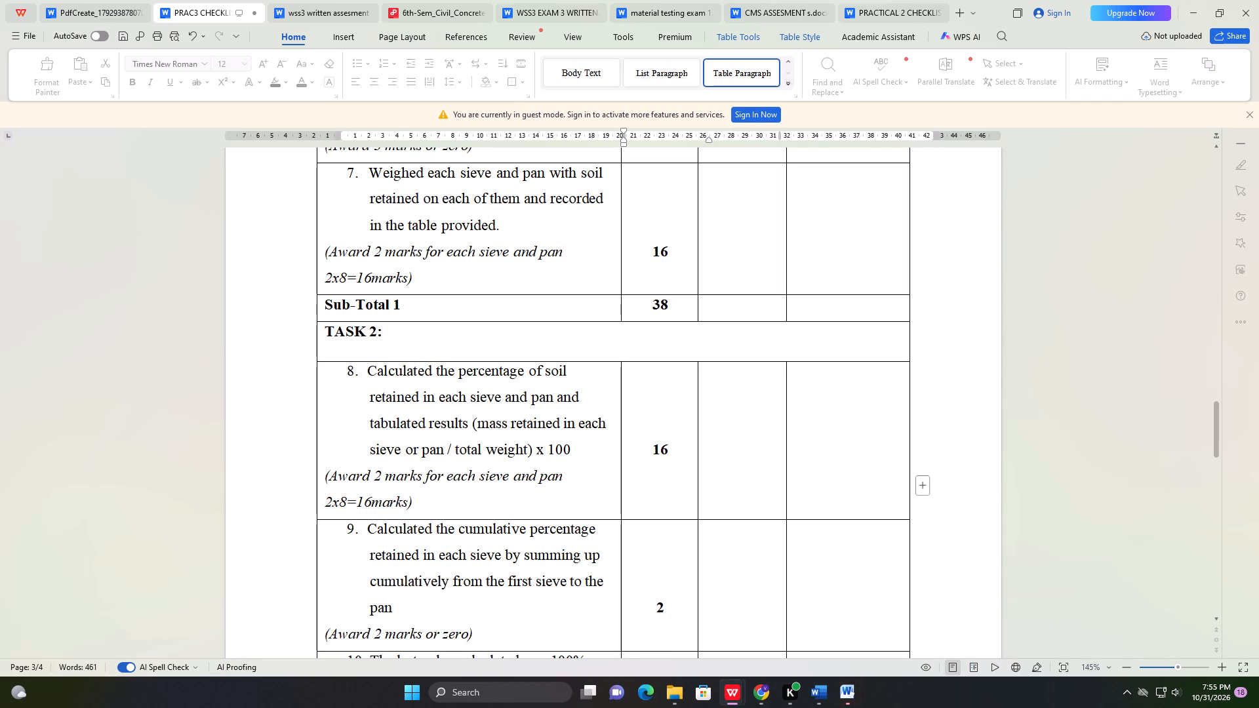
scroll(668, 309, "down", 8)
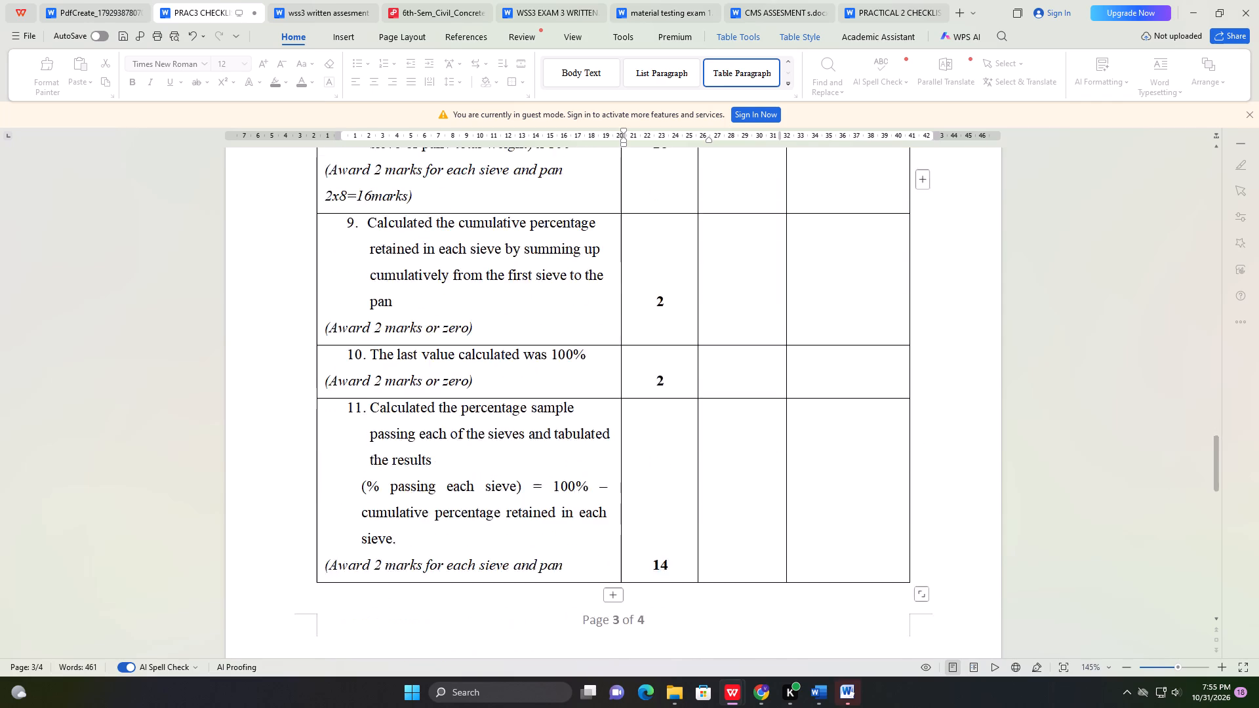
scroll(668, 309, "down", 9)
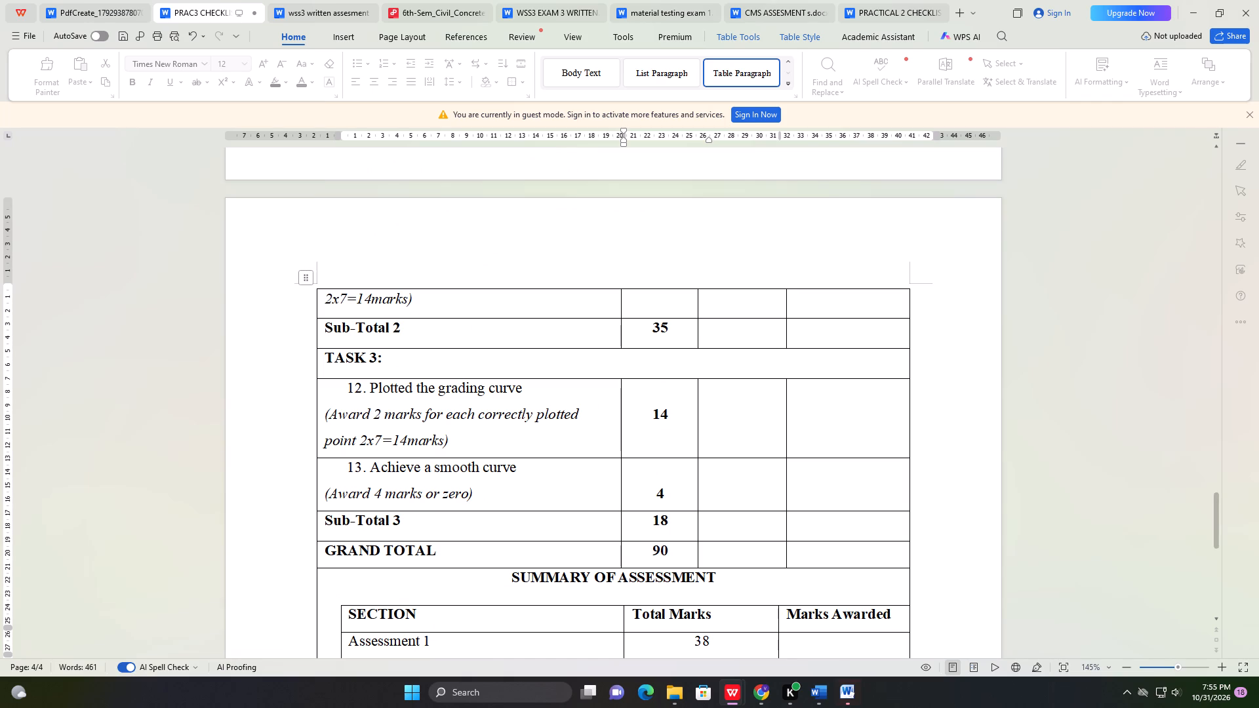
scroll(692, 368, "down", 1)
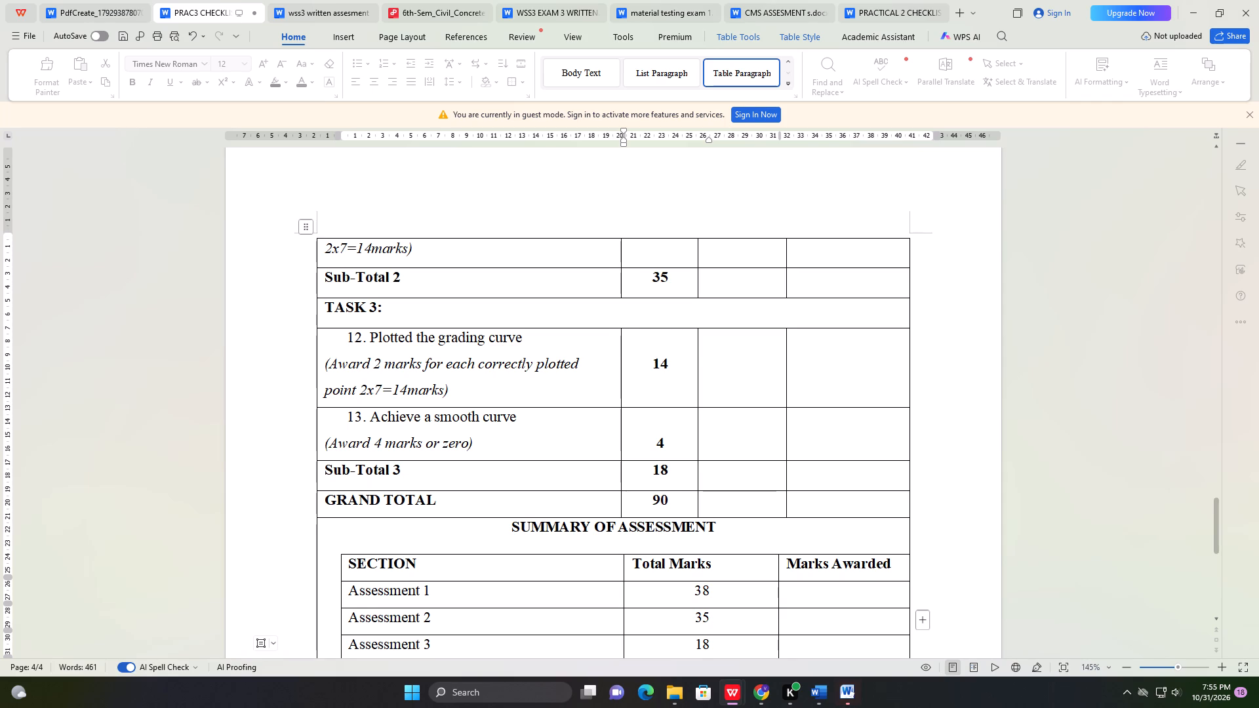
Set the TOTAL marks in the Summary of Assessment table to 91.
scroll(691, 368, "down", 2)
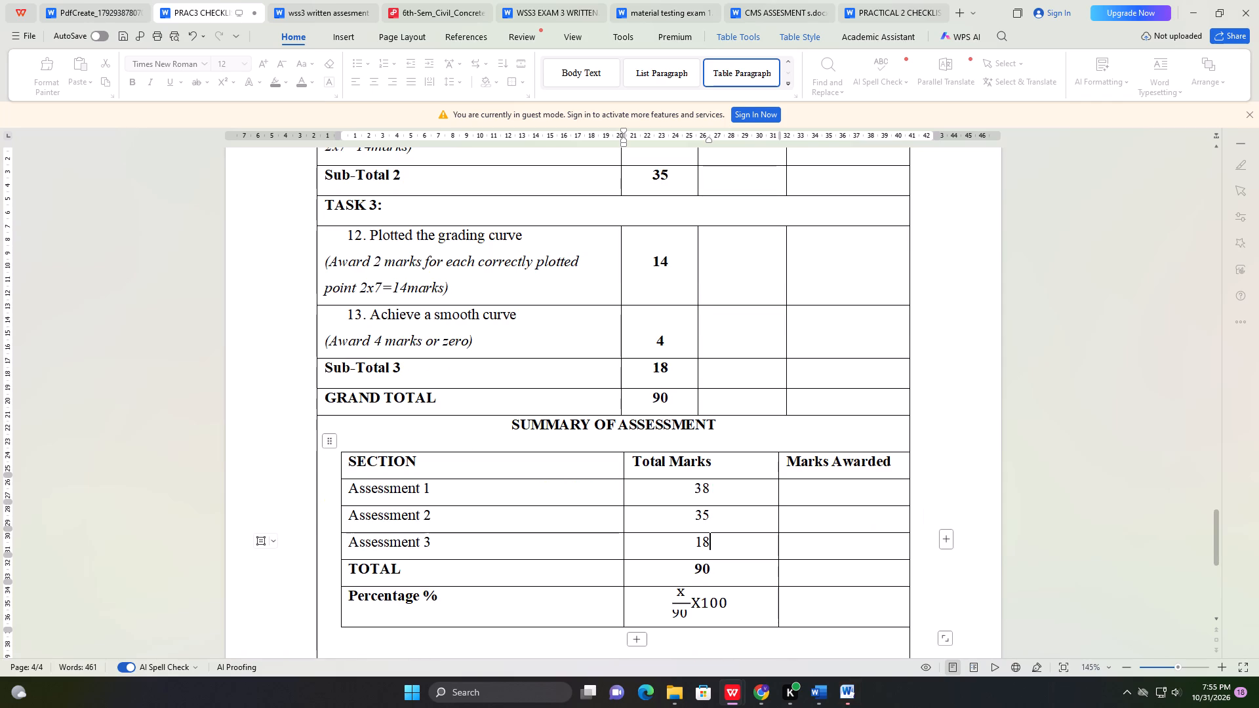
left_click(709, 568)
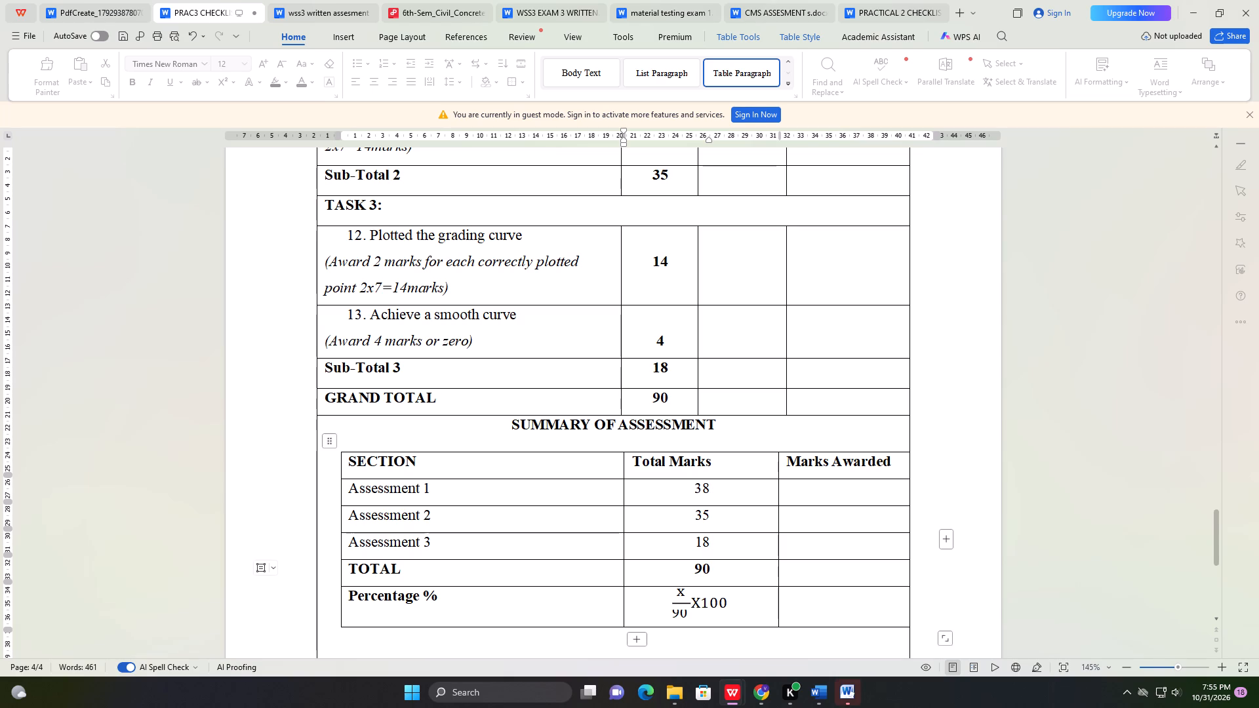
key("BackSpace")
key("1")
Set the GRAND TOTAL marks available in the Observation Checklist to 91.
left_click(669, 395)
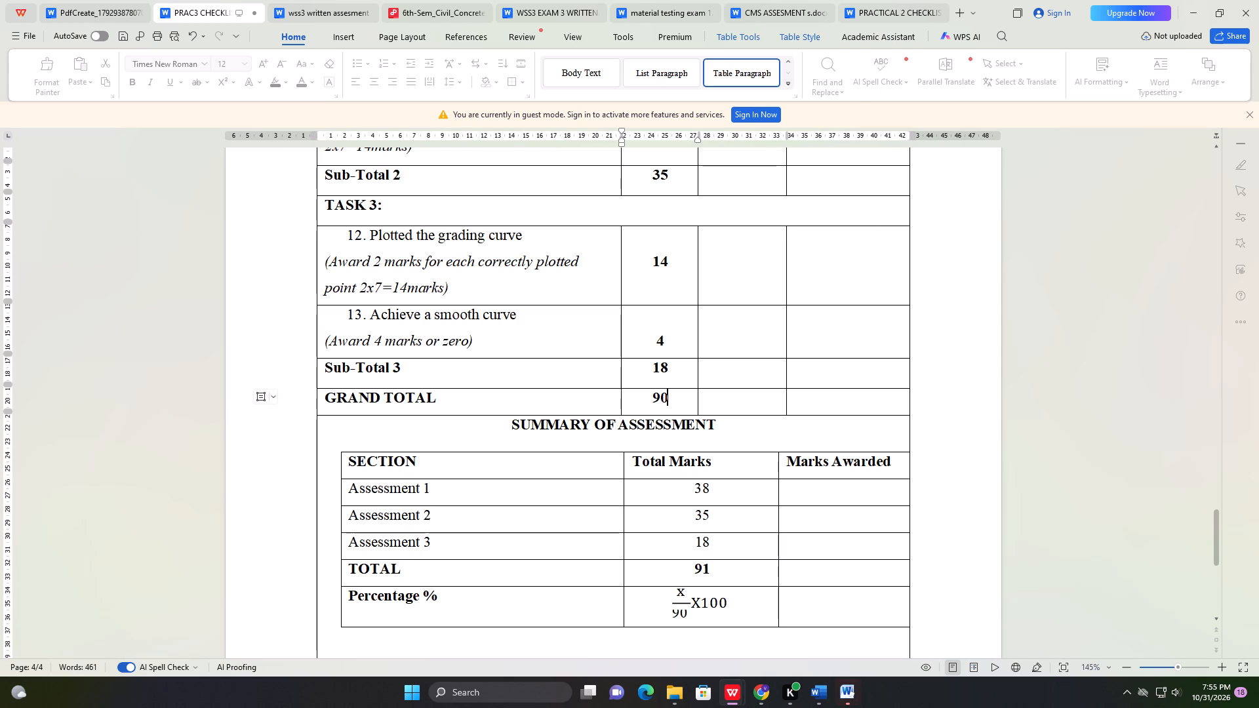
key("BackSpace")
key("1")
Review the last page from the Summary of Assessment to the signature lines, and look back over the item marks up to Task 1.
scroll(670, 397, "down", 4)
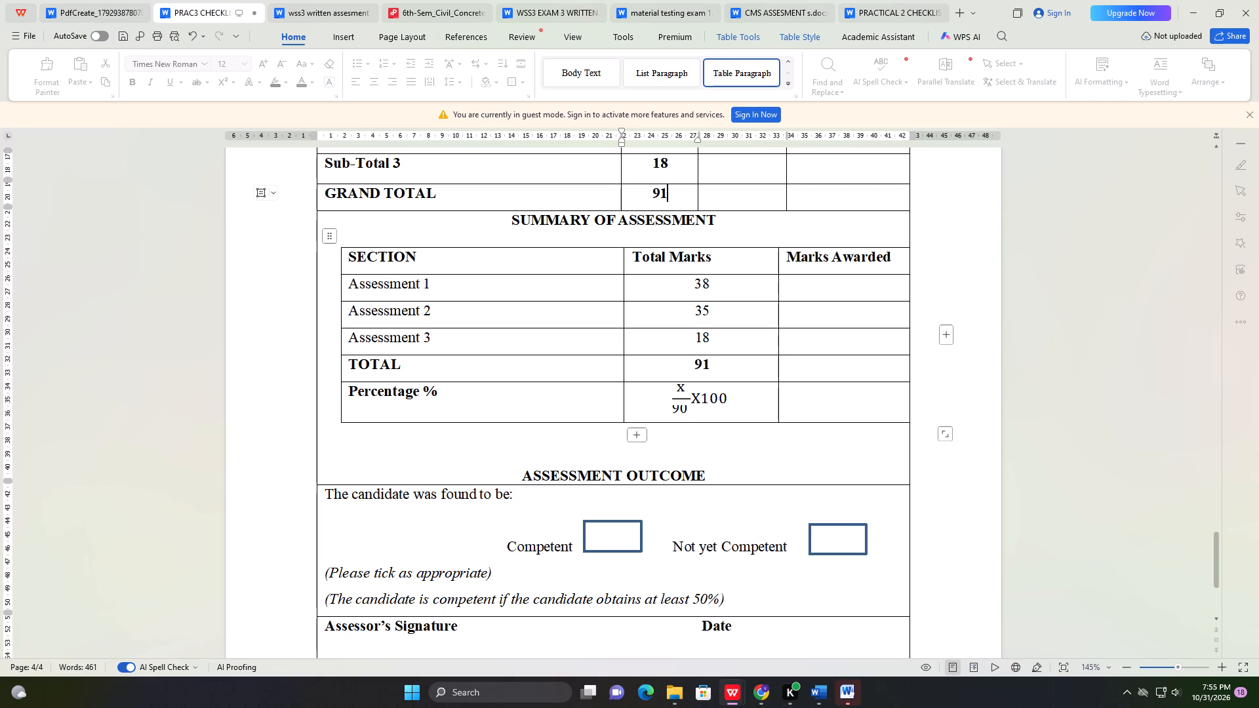
scroll(666, 401, "down", 7)
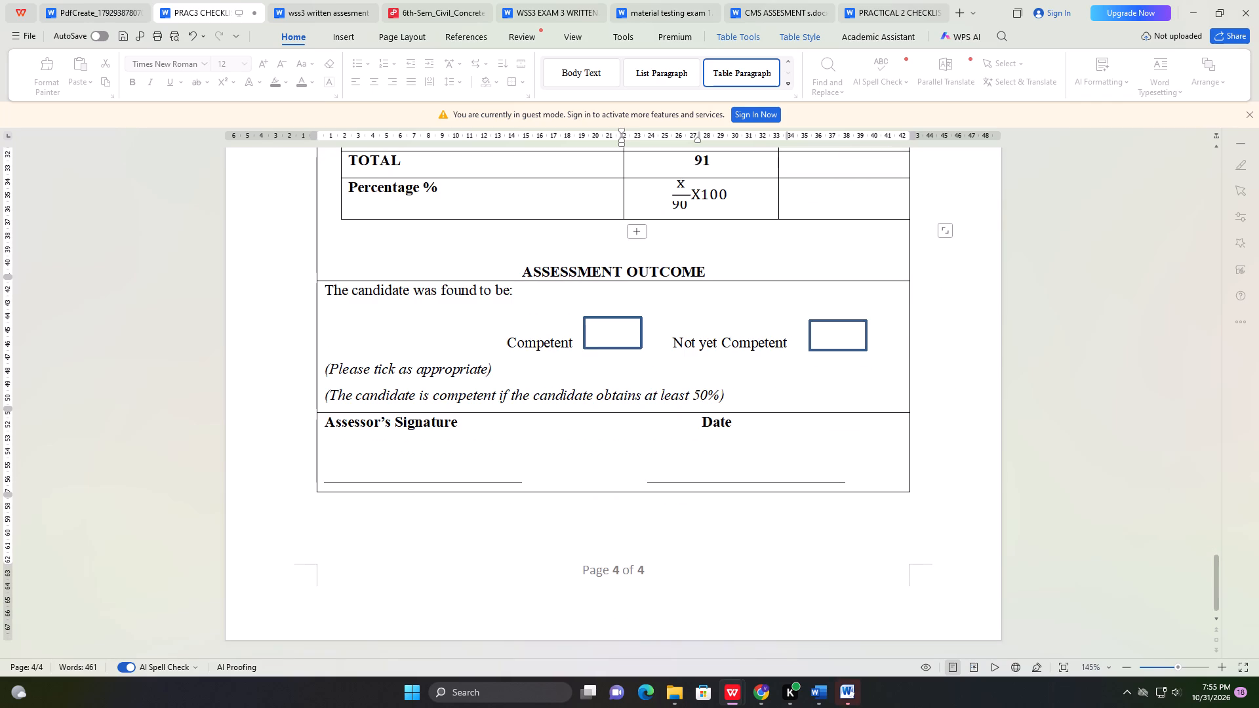
scroll(666, 401, "up", 17)
scroll(666, 401, "up", 10)
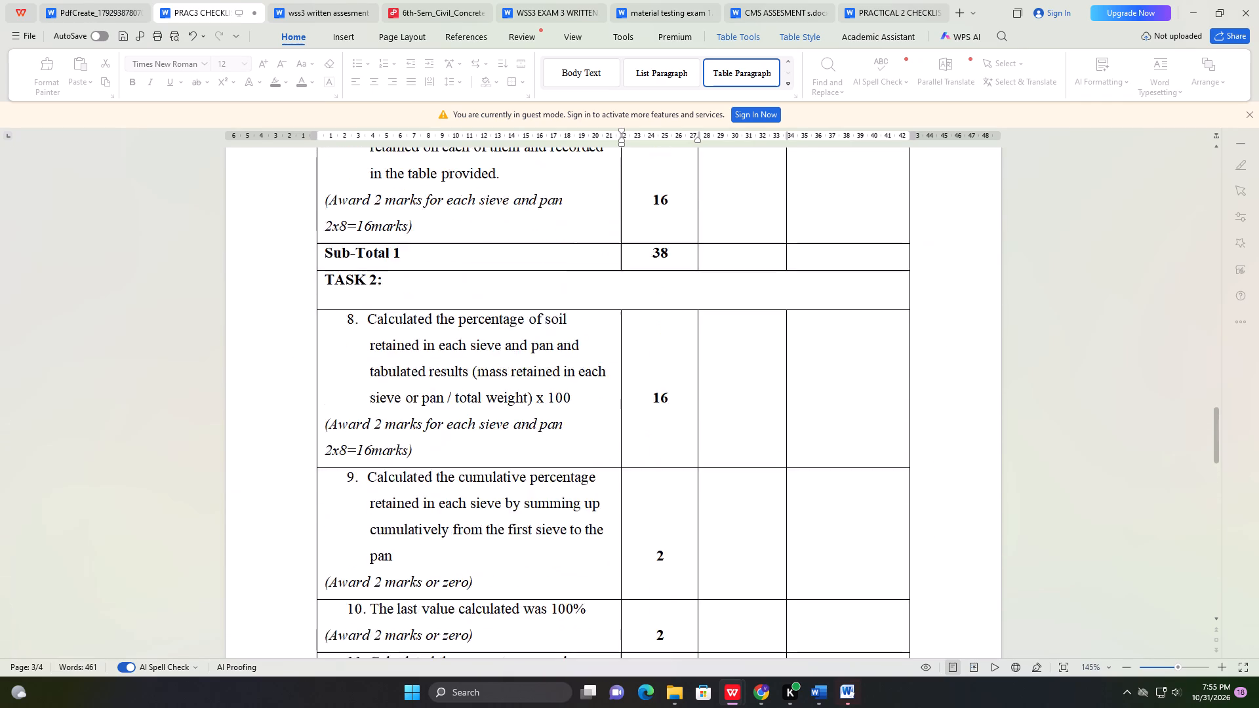
scroll(666, 401, "up", 13)
scroll(666, 401, "up", 8)
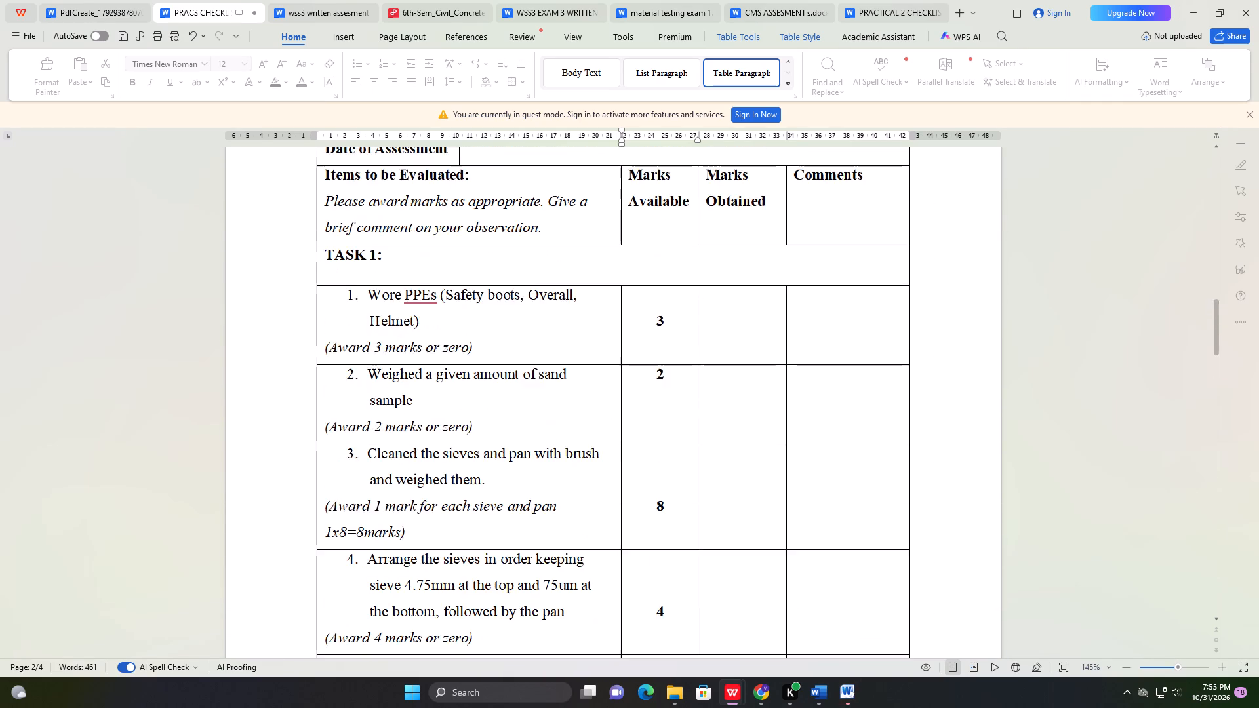
Review the first page, including the Instructions to the Assessor, the Practical Assessment 3 title and the course details heading.
scroll(666, 401, "up", 14)
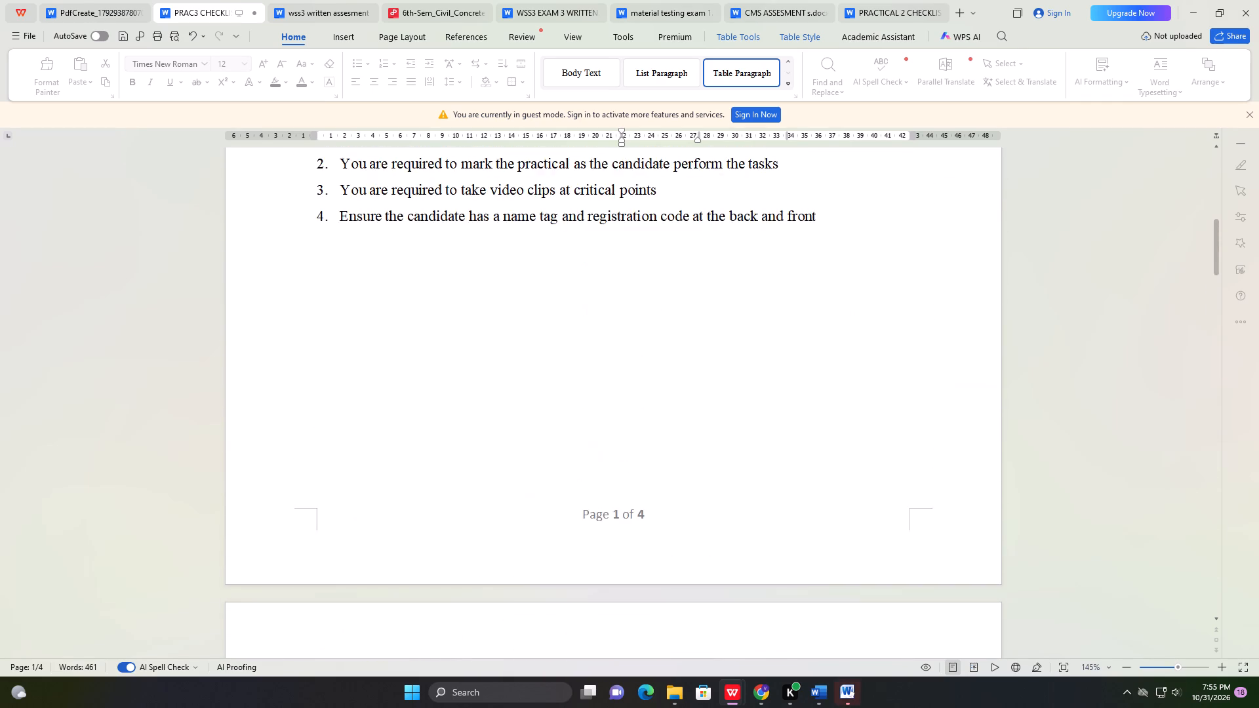
scroll(666, 401, "up", 8)
scroll(666, 401, "down", 8)
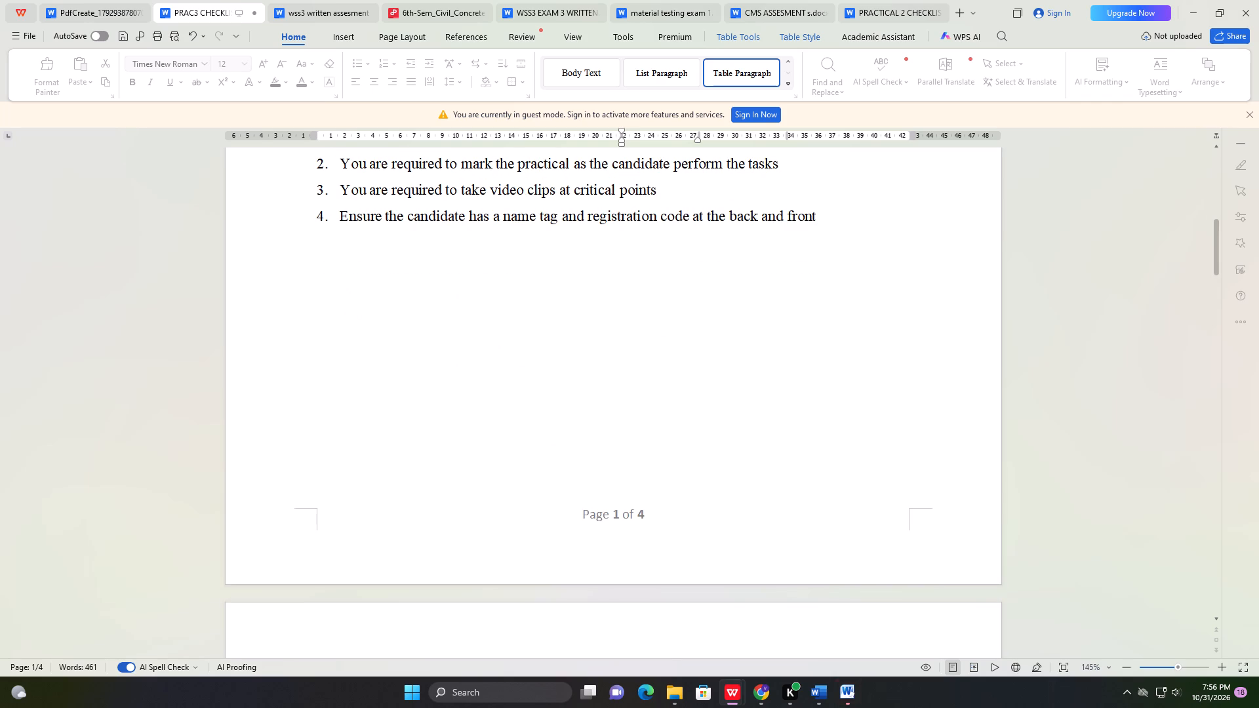
scroll(673, 402, "up", 3)
scroll(673, 402, "down", 4)
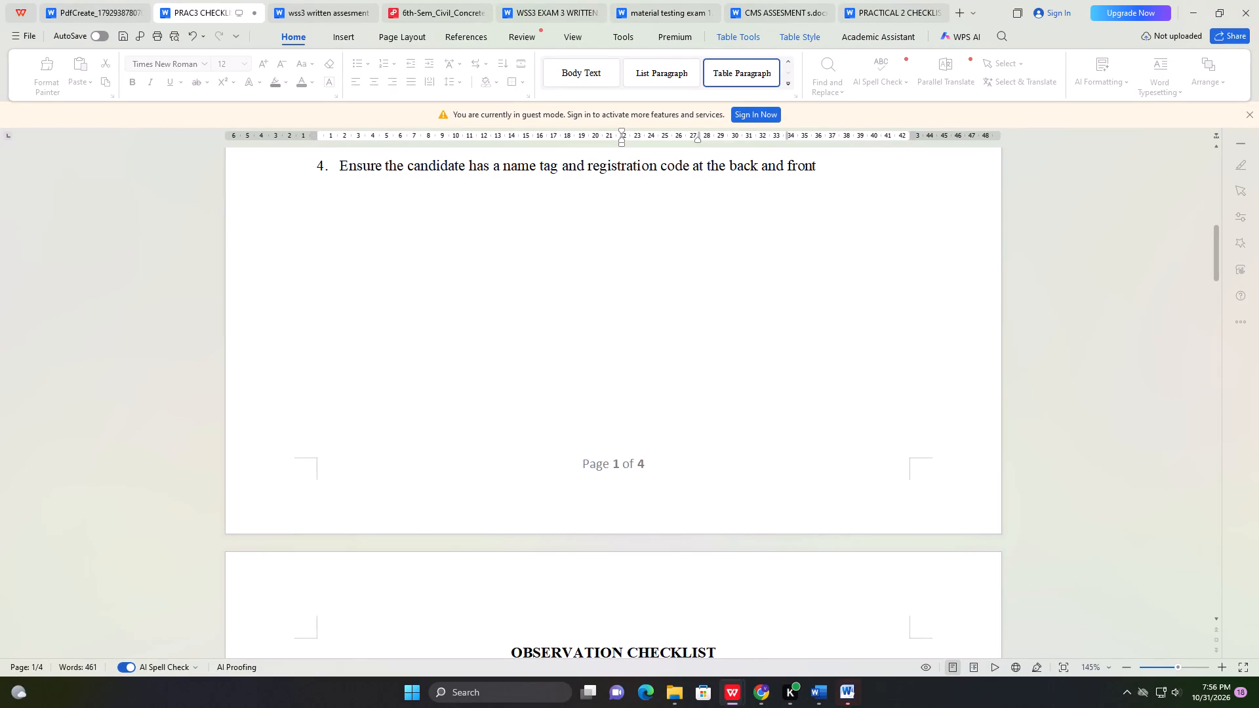
scroll(675, 401, "up", 6)
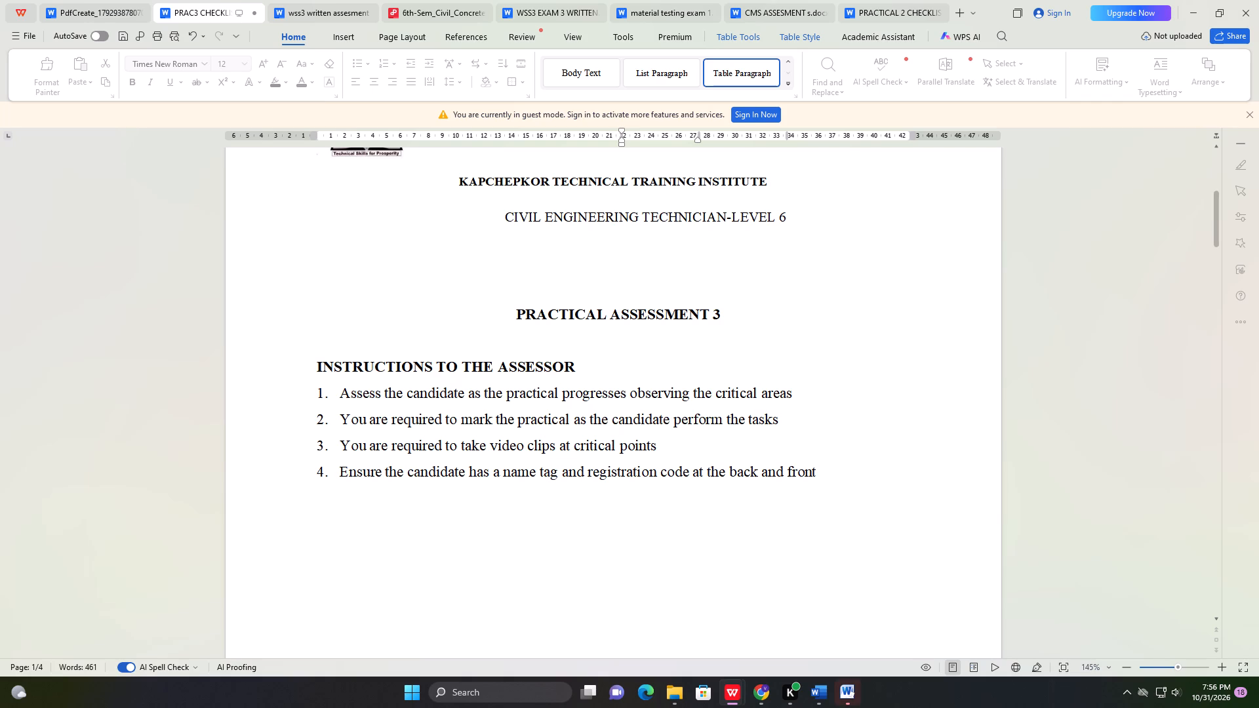
scroll(612, 404, "up", 7)
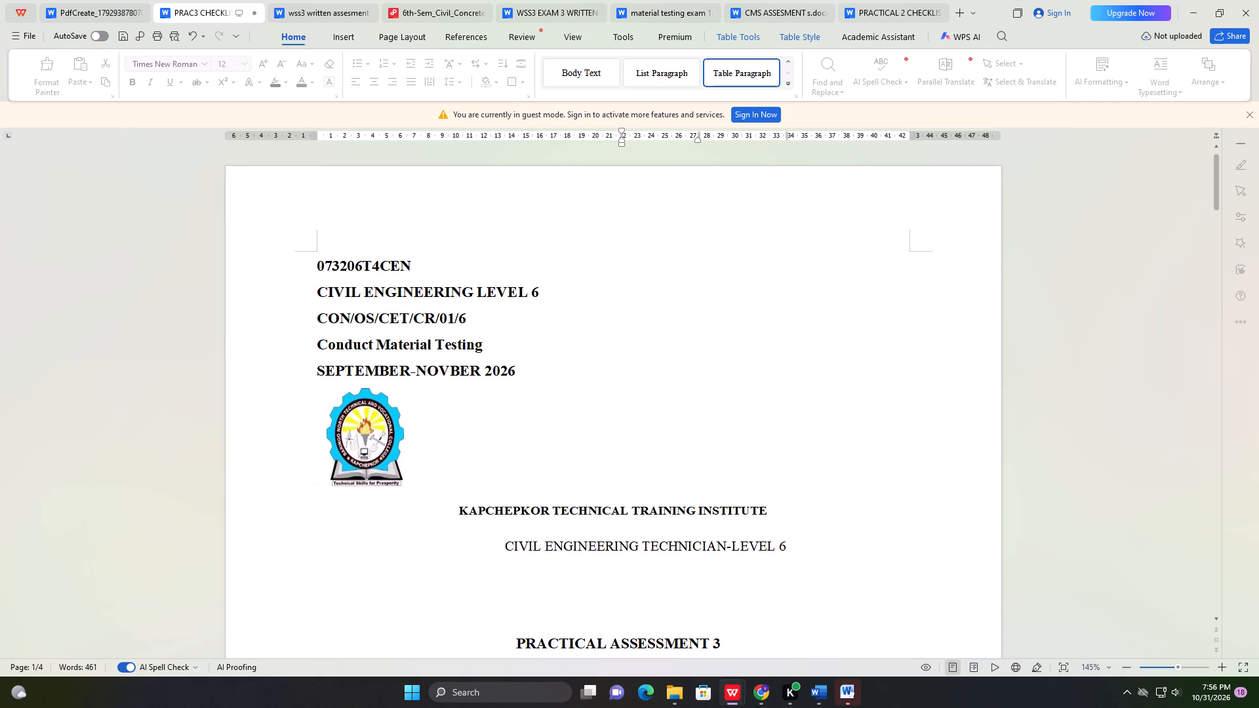
Review the Observation Checklist from the candidate details through the Task 1 items to item 11 of Task 2, checking wording and marks.
scroll(613, 404, "down", 4)
scroll(613, 404, "down", 19)
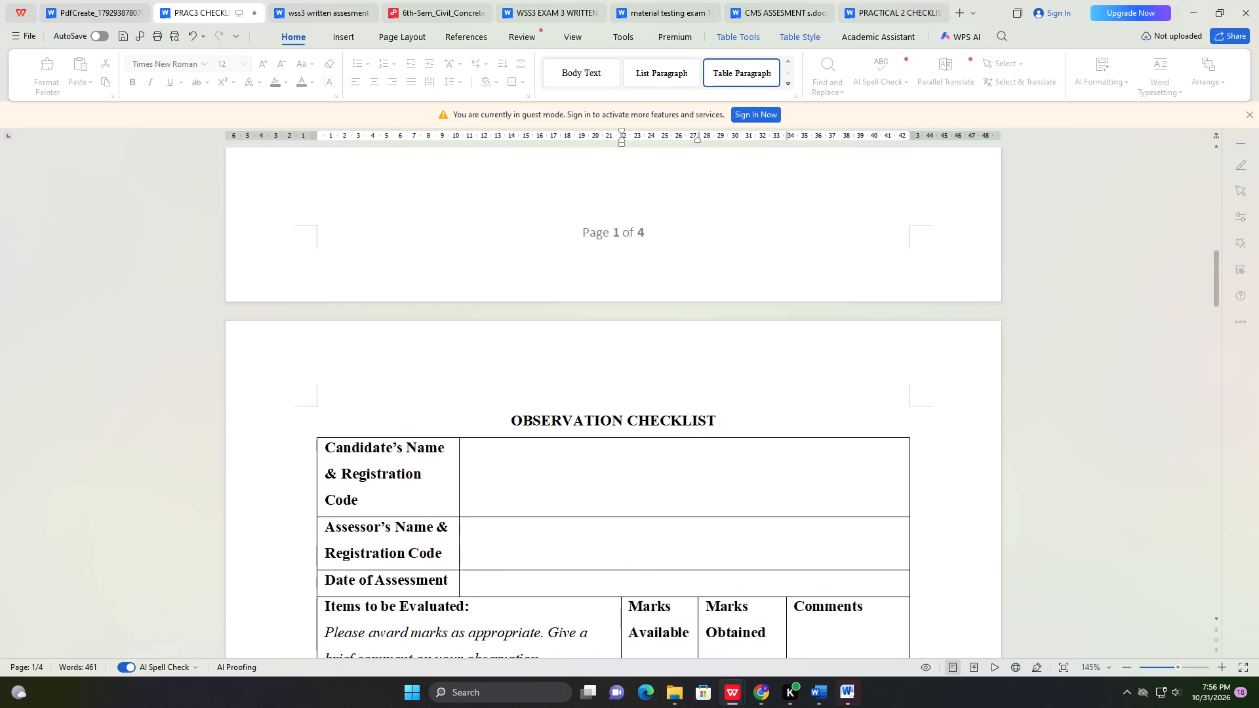
scroll(613, 404, "down", 9)
scroll(613, 404, "down", 20)
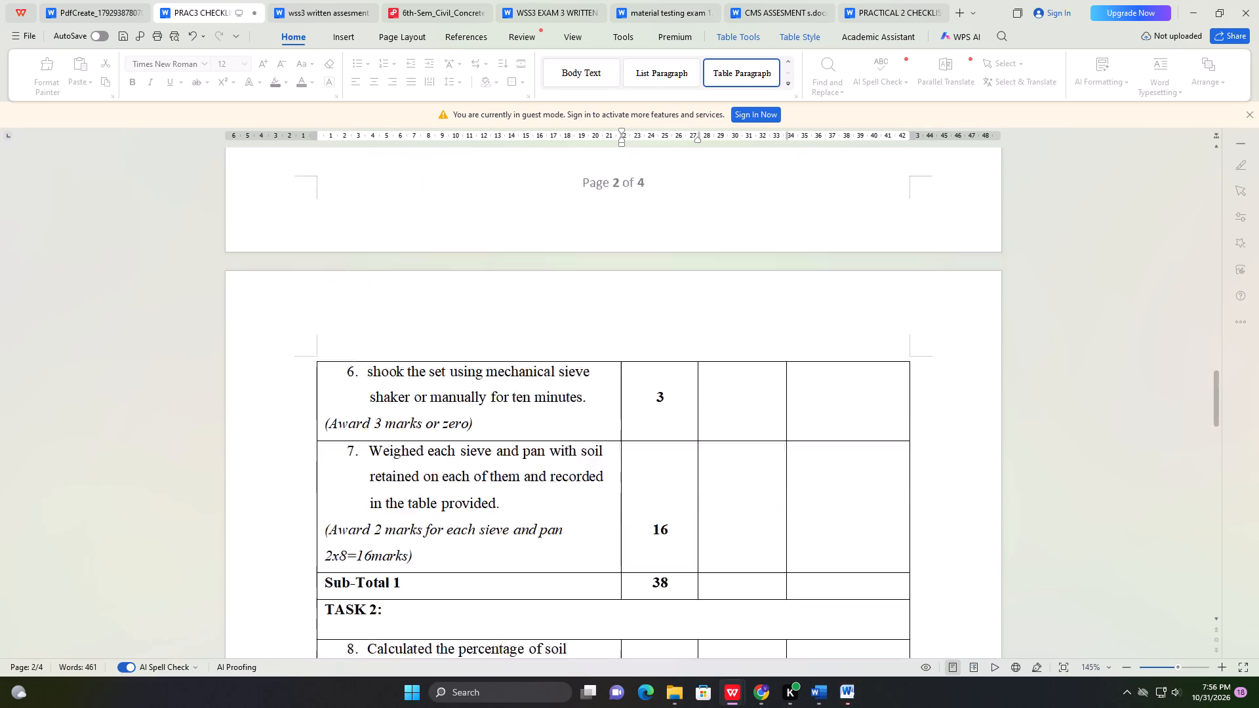
scroll(614, 405, "down", 16)
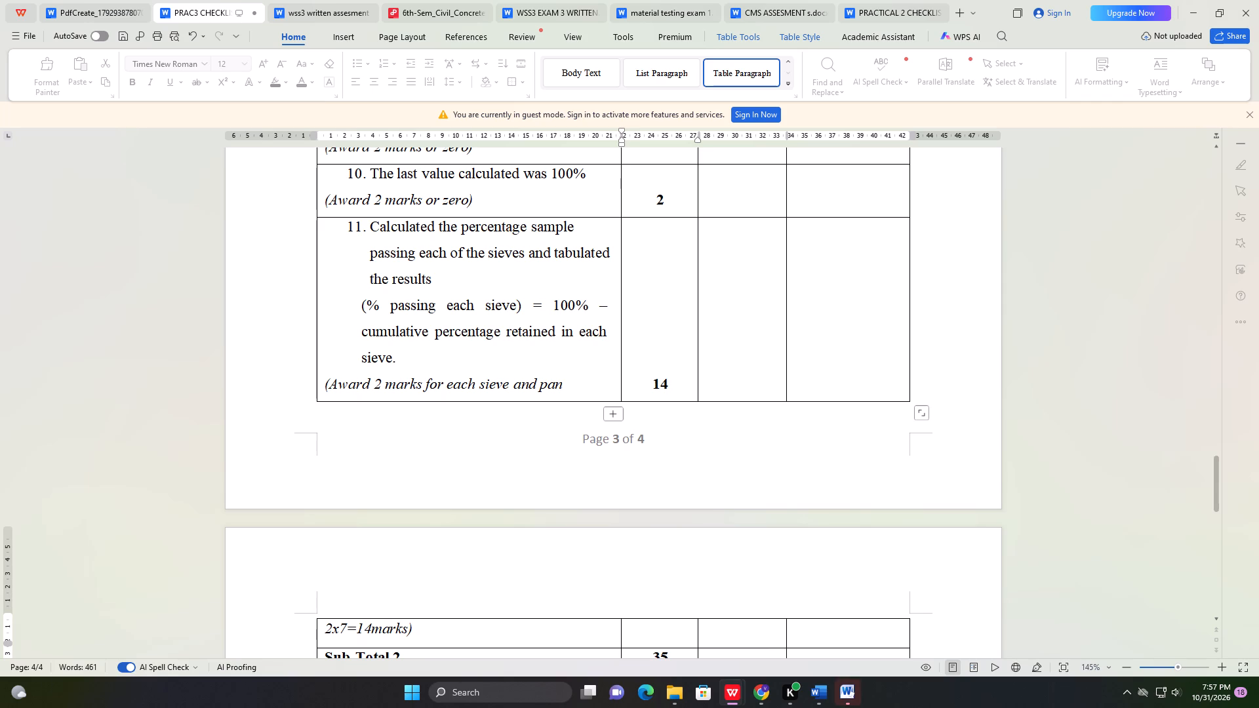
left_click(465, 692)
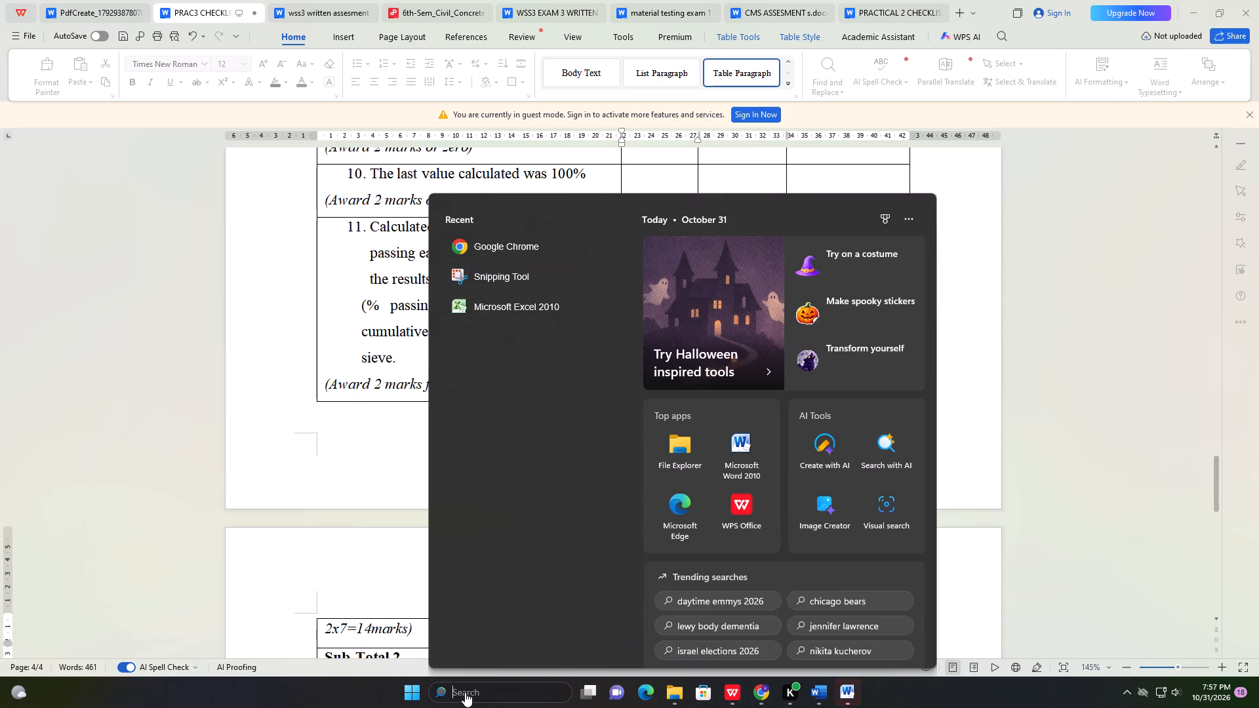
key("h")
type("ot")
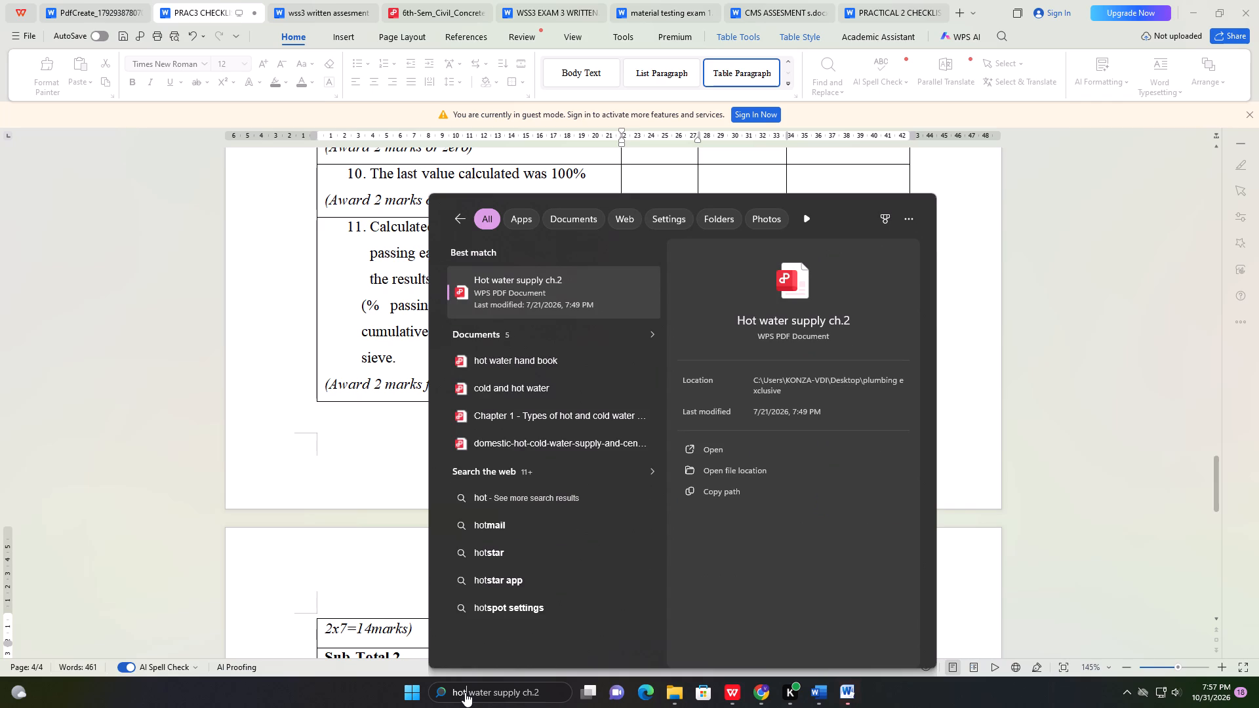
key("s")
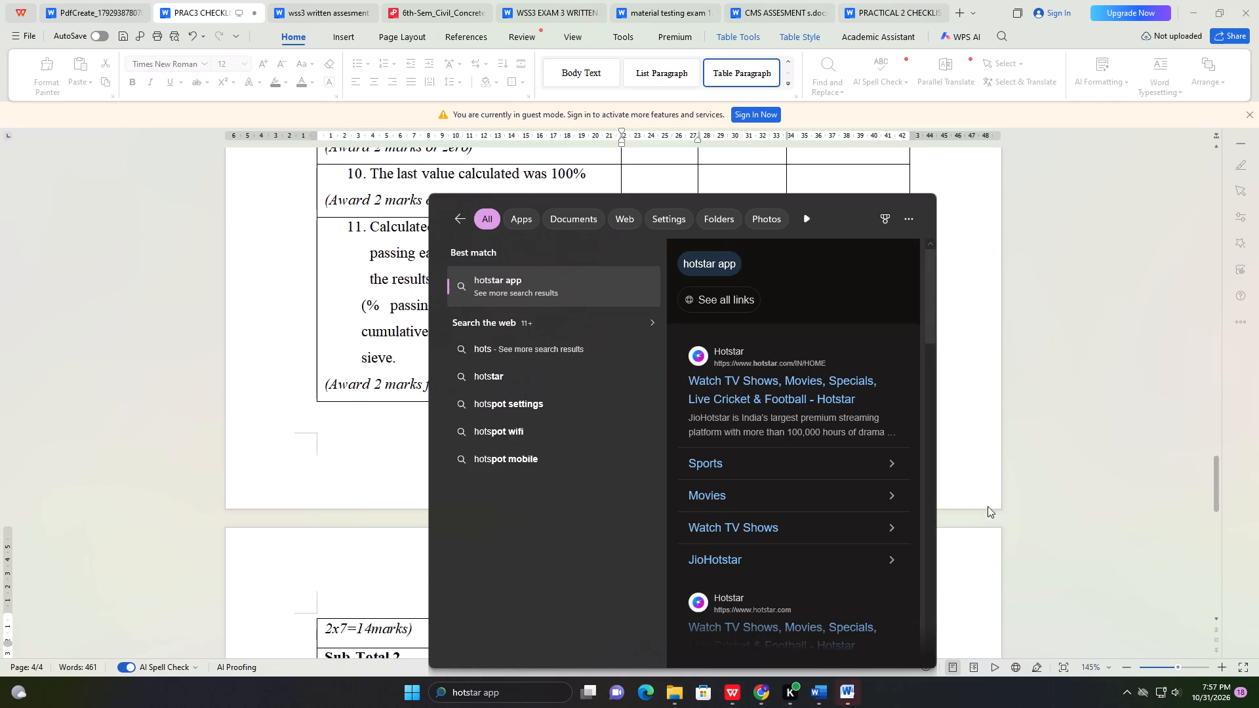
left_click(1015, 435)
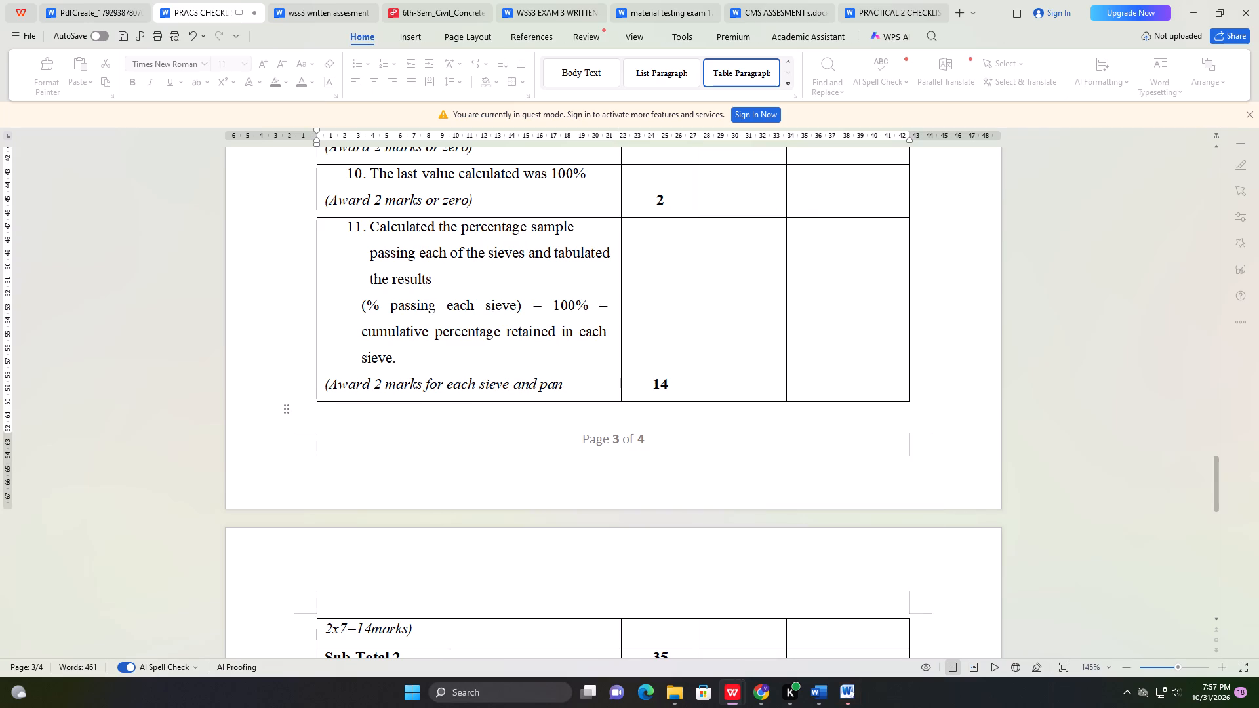
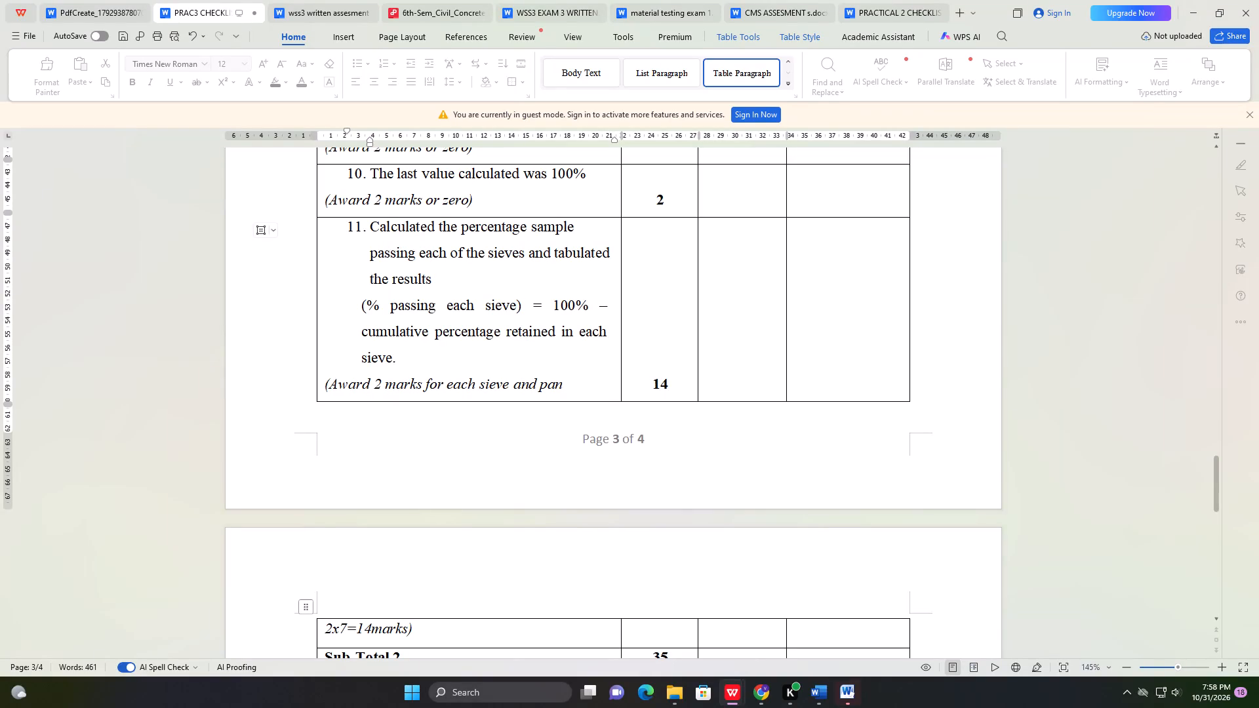
Review the checklist from item 11 through Task 3 and the Summary of Assessment to the signature lines.
scroll(427, 689, "up", 1)
scroll(511, 707, "up", 4)
scroll(618, 501, "down", 5)
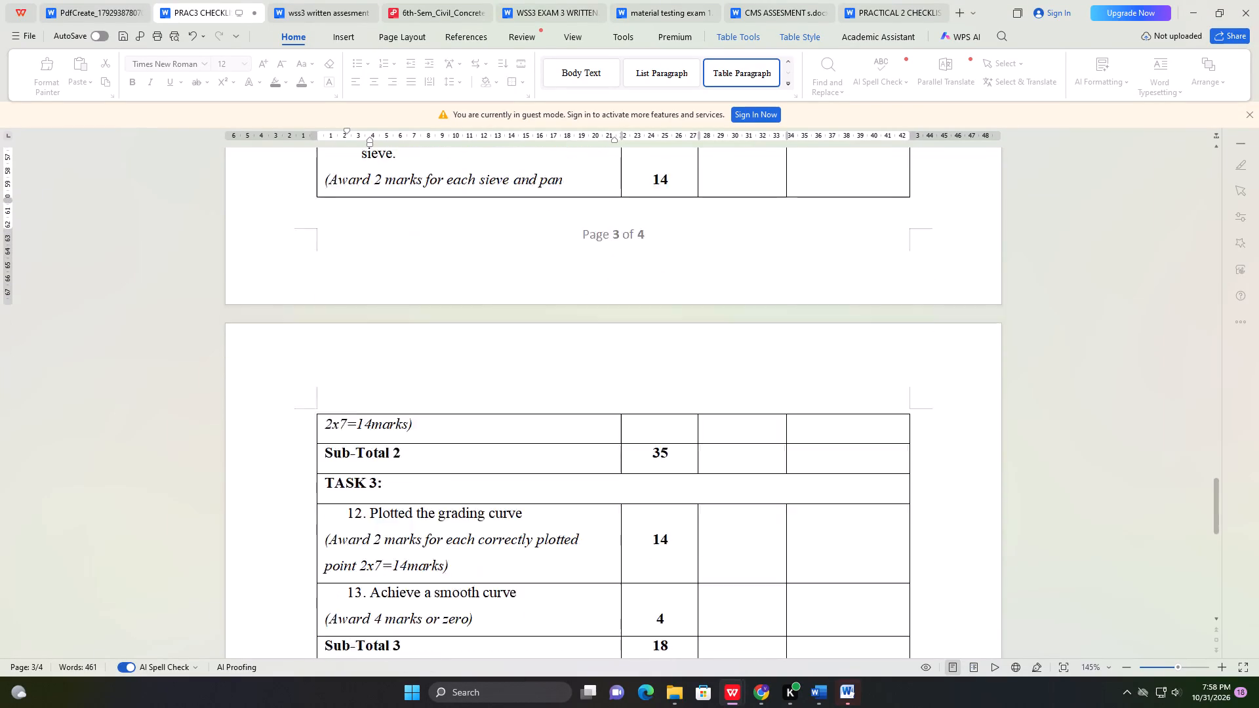
scroll(618, 501, "down", 20)
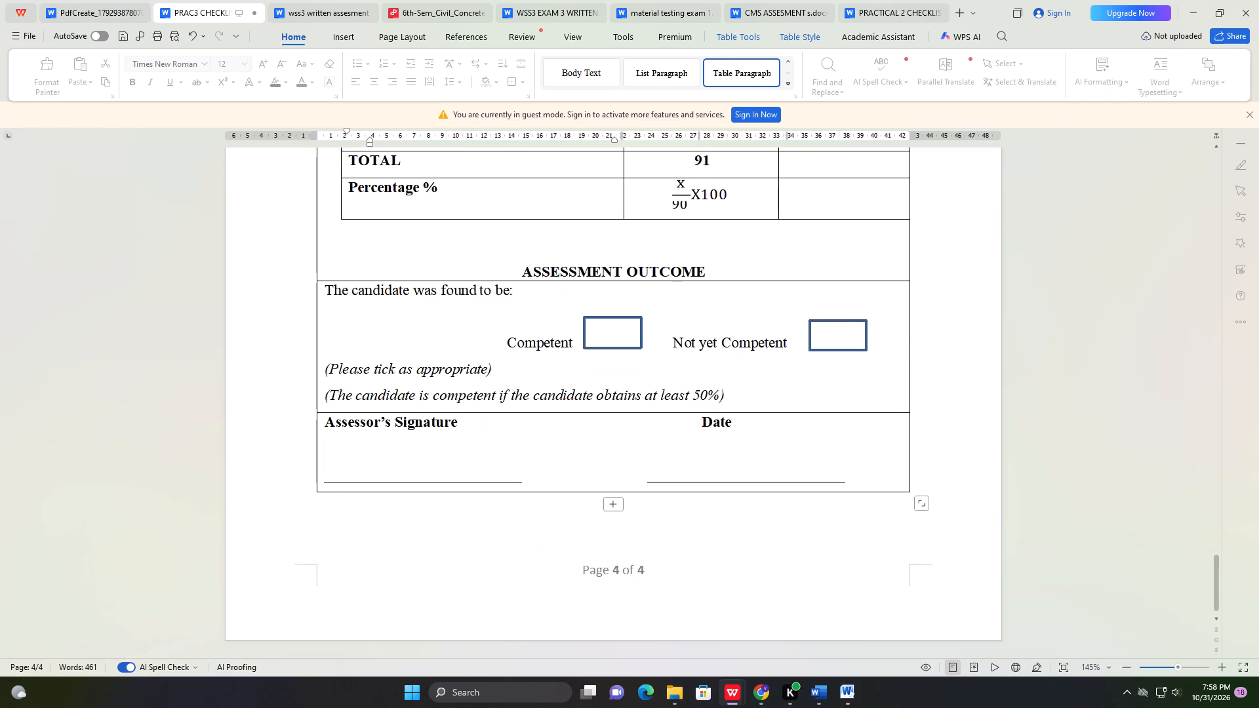
scroll(614, 505, "down", 1)
Look back over the checklist from the last page up to the first page's title and Instructions to the Assessor.
scroll(614, 505, "up", 18)
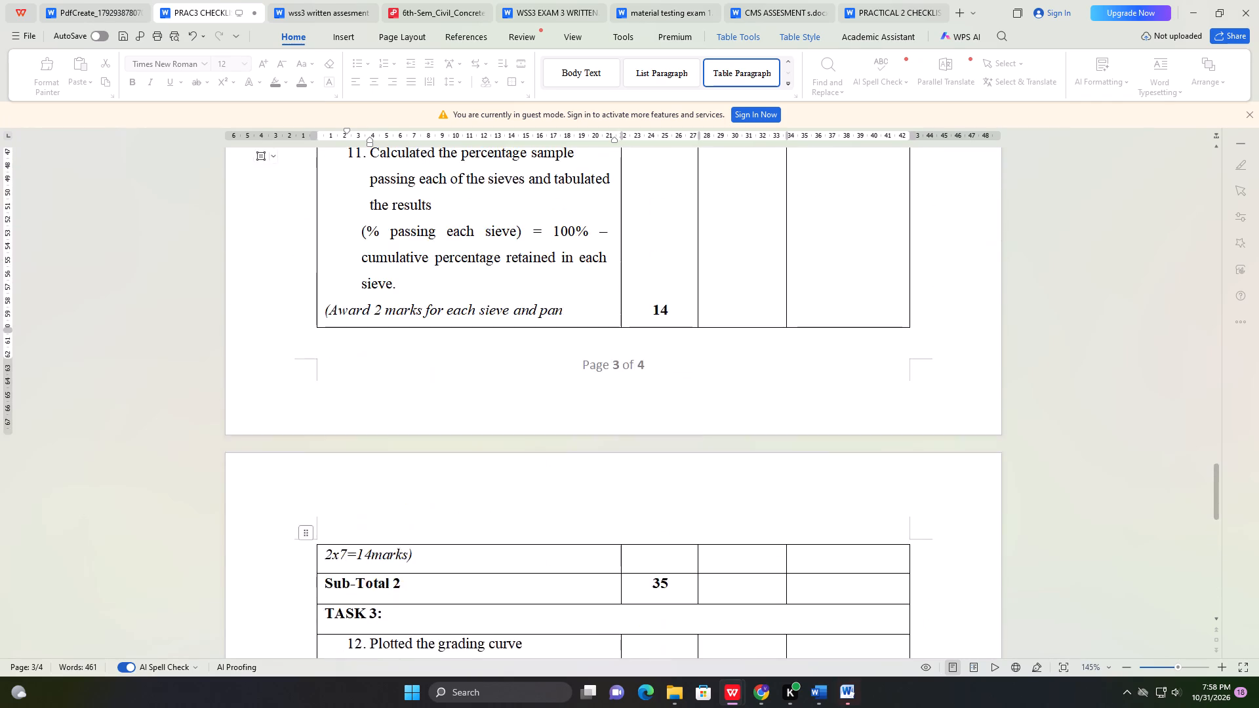
scroll(614, 505, "up", 19)
scroll(610, 505, "up", 5)
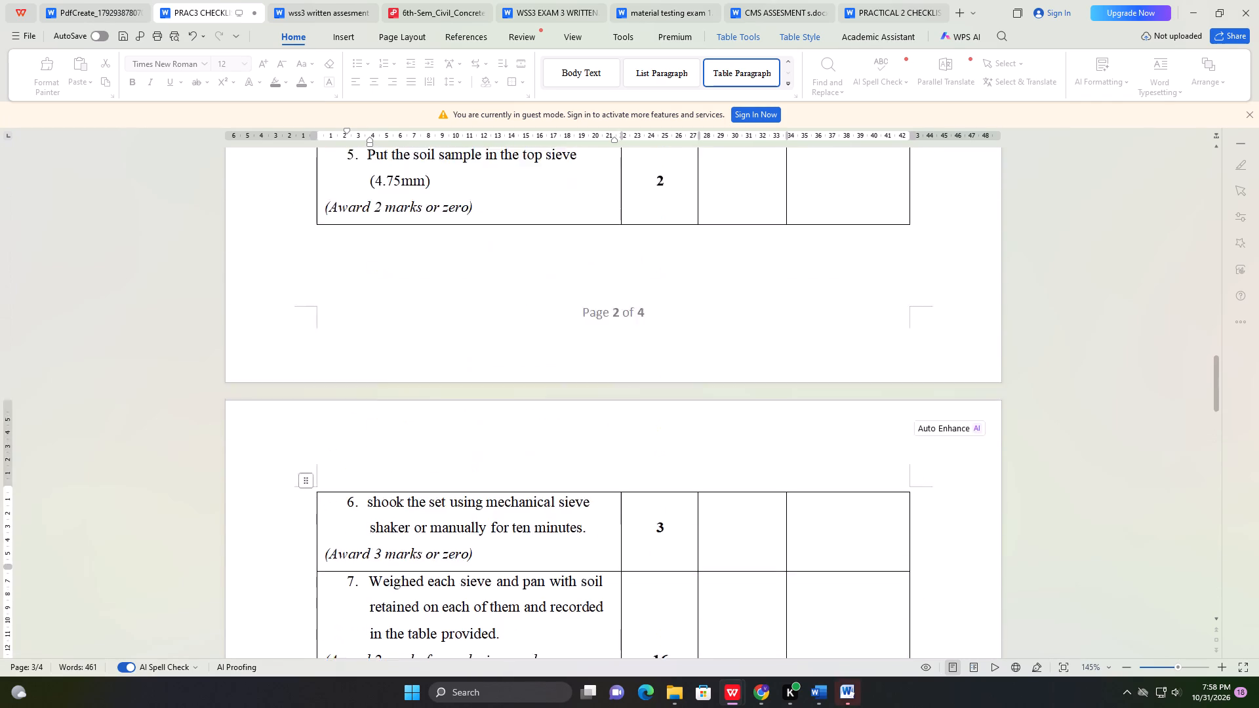
scroll(603, 507, "up", 12)
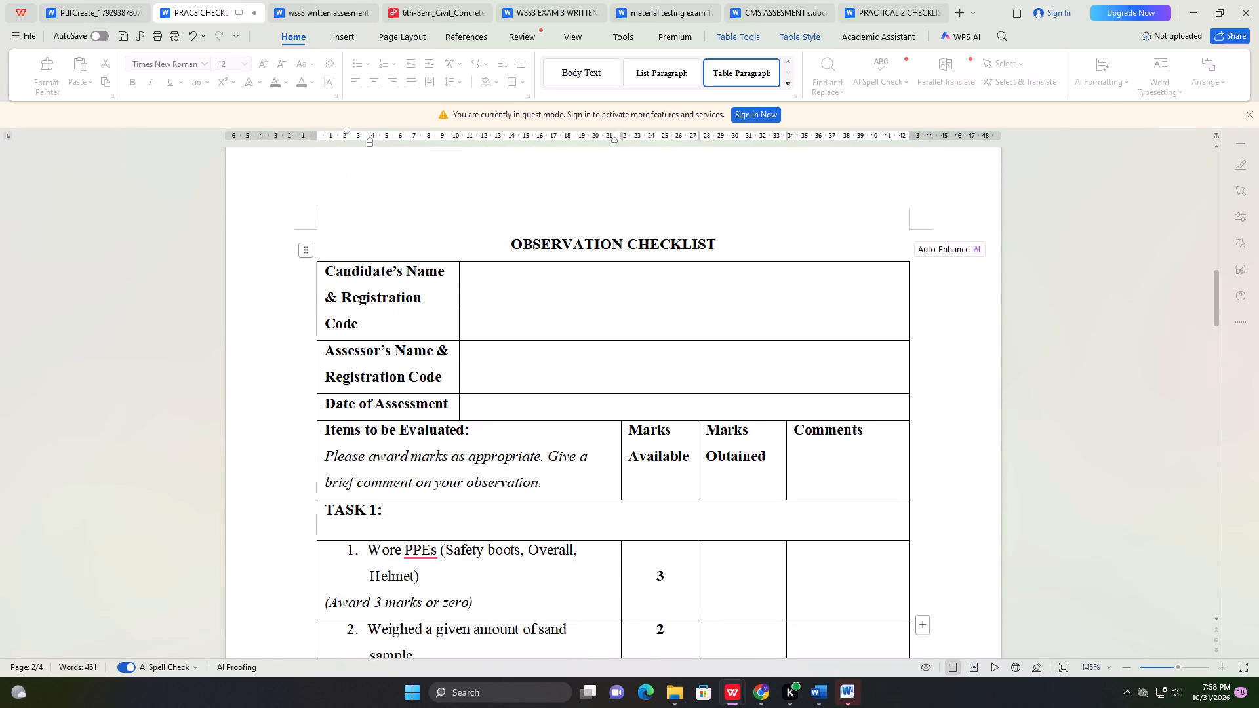
scroll(400, 558, "up", 16)
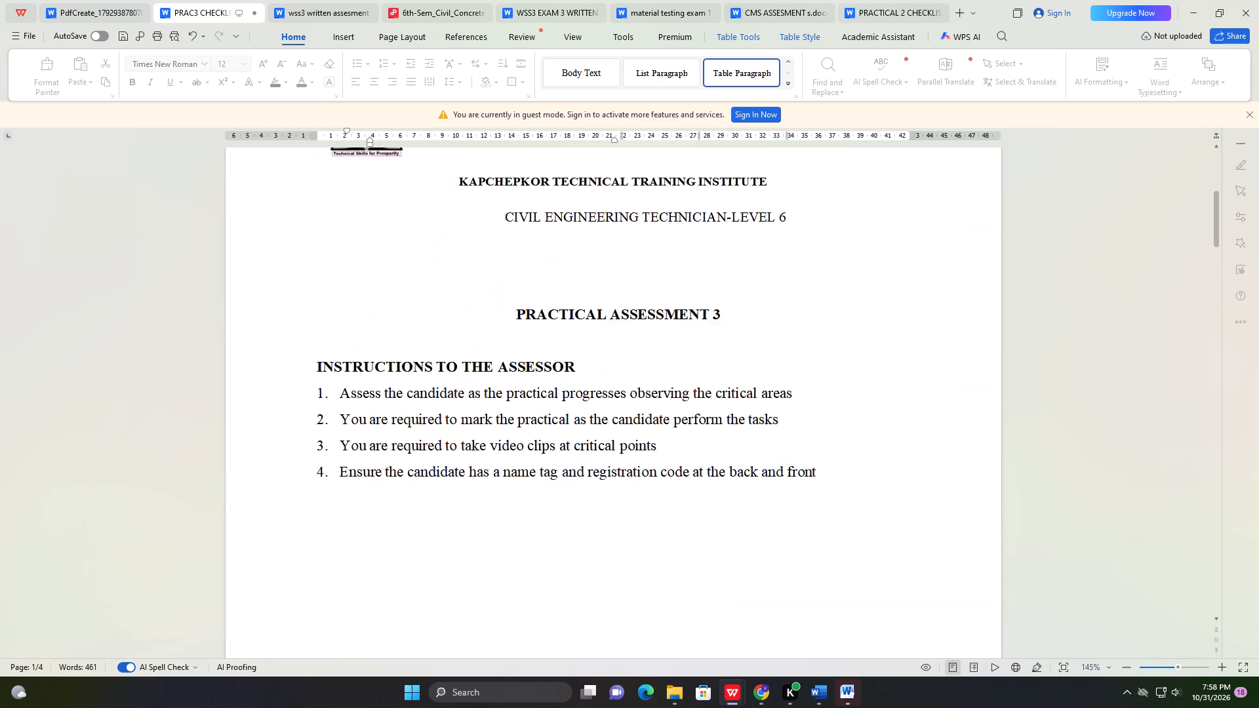
scroll(401, 555, "up", 11)
scroll(401, 555, "down", 4)
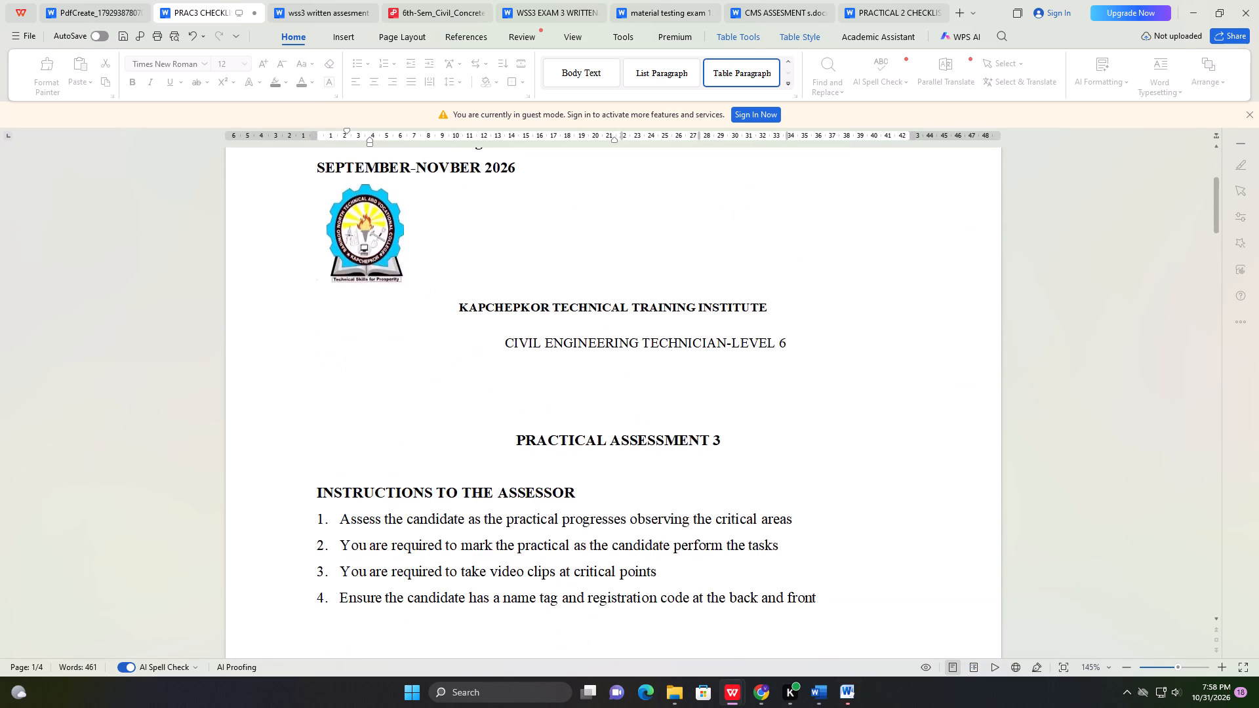
scroll(401, 555, "down", 4)
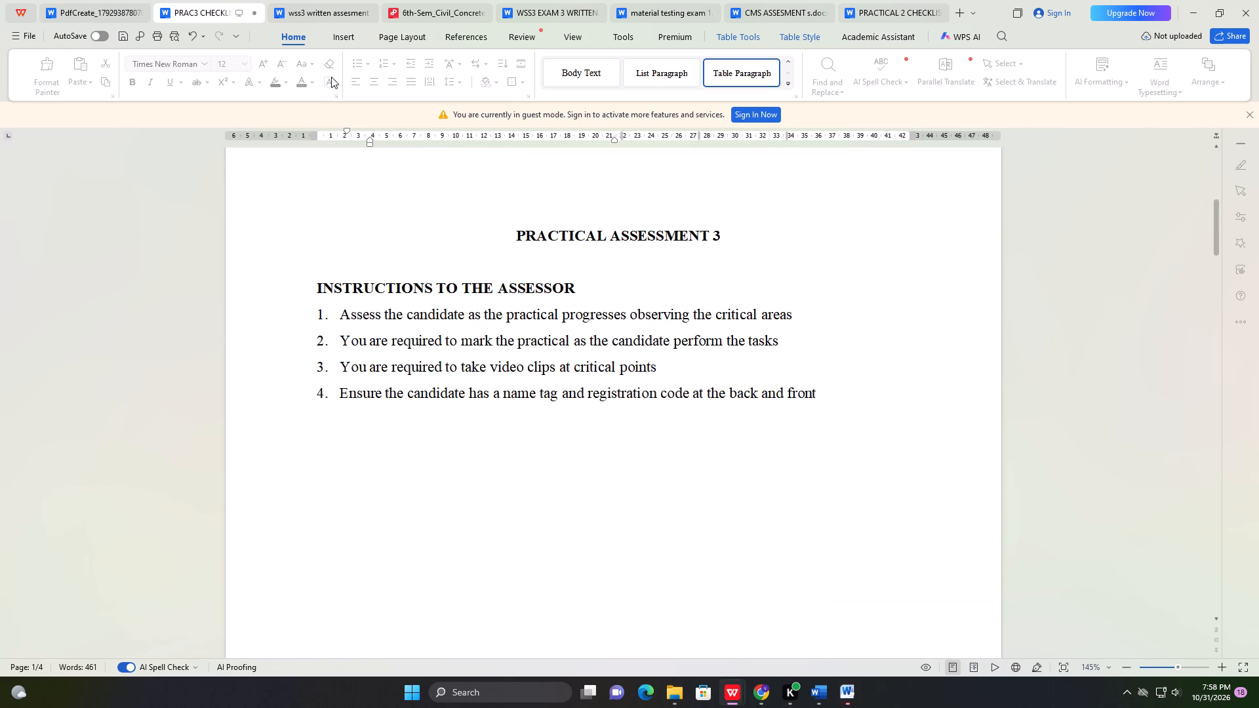
Open MATERIAL TEST prac 1 checklist from the MATERIAL TESTING EXAM 26 DEC folder and examine its last page.
left_click(877, 9)
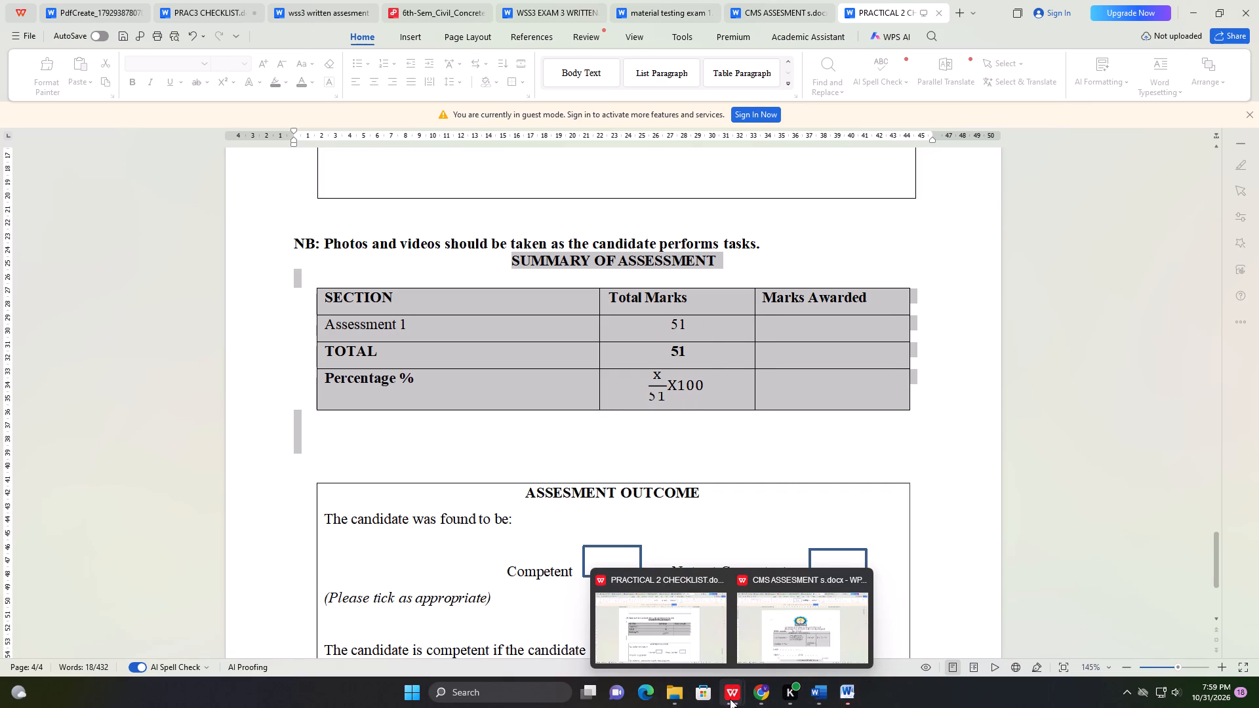
left_click(680, 638)
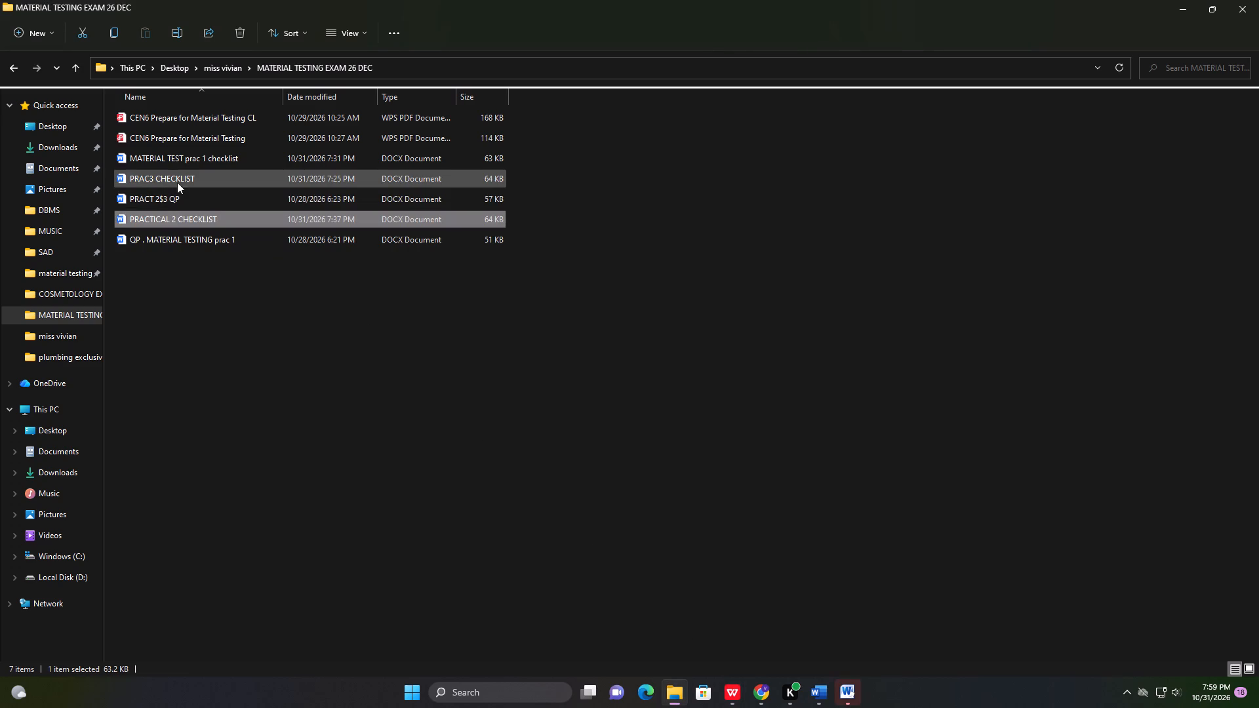
double_click(182, 163)
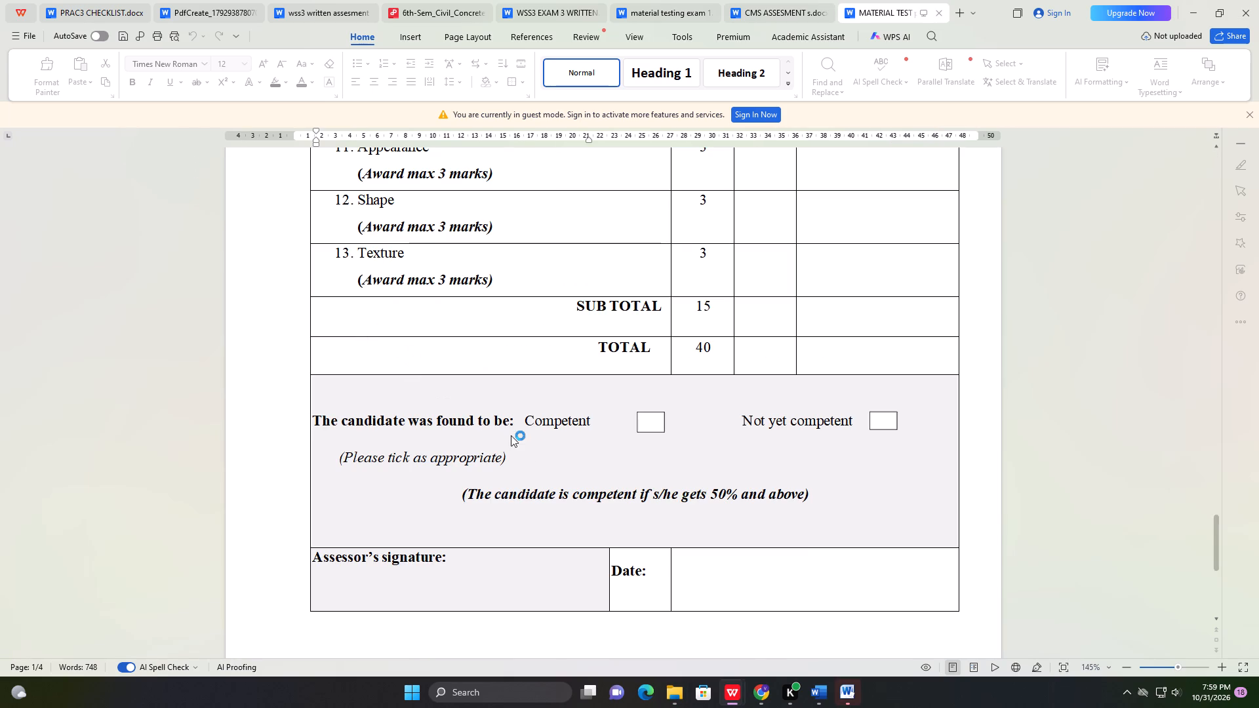
scroll(585, 473, "up", 2)
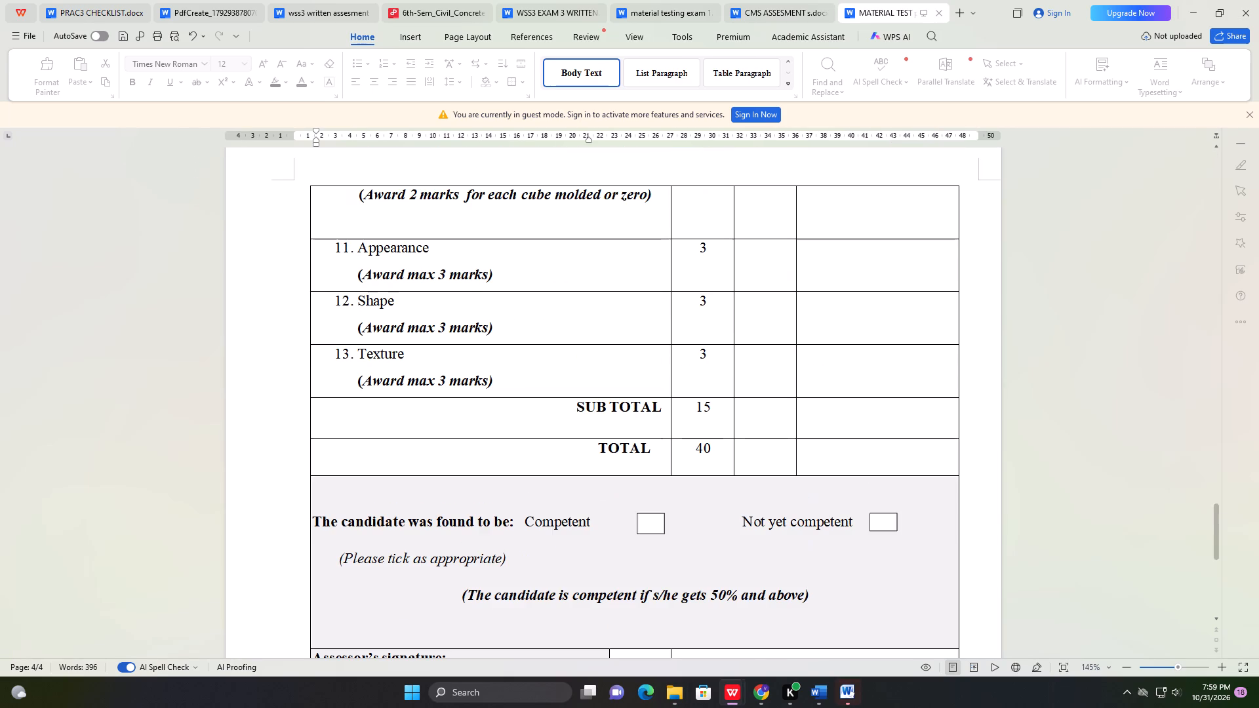
scroll(585, 473, "down", 1)
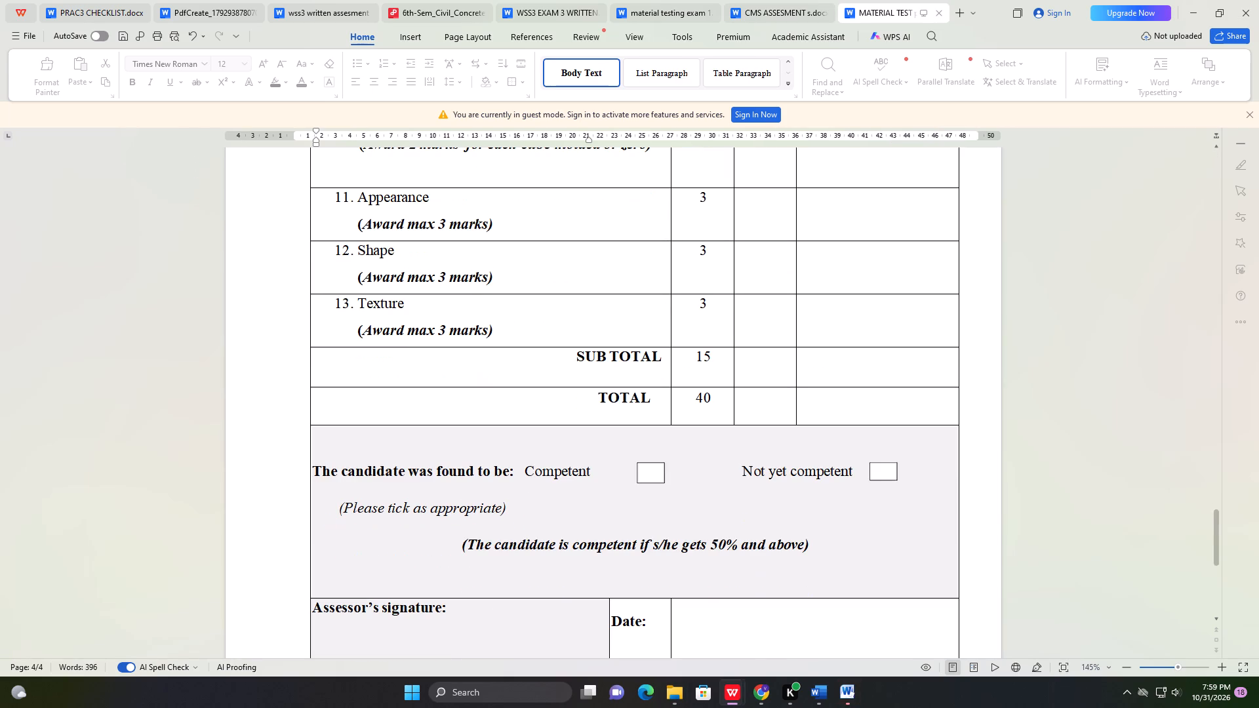
scroll(587, 473, "up", 1)
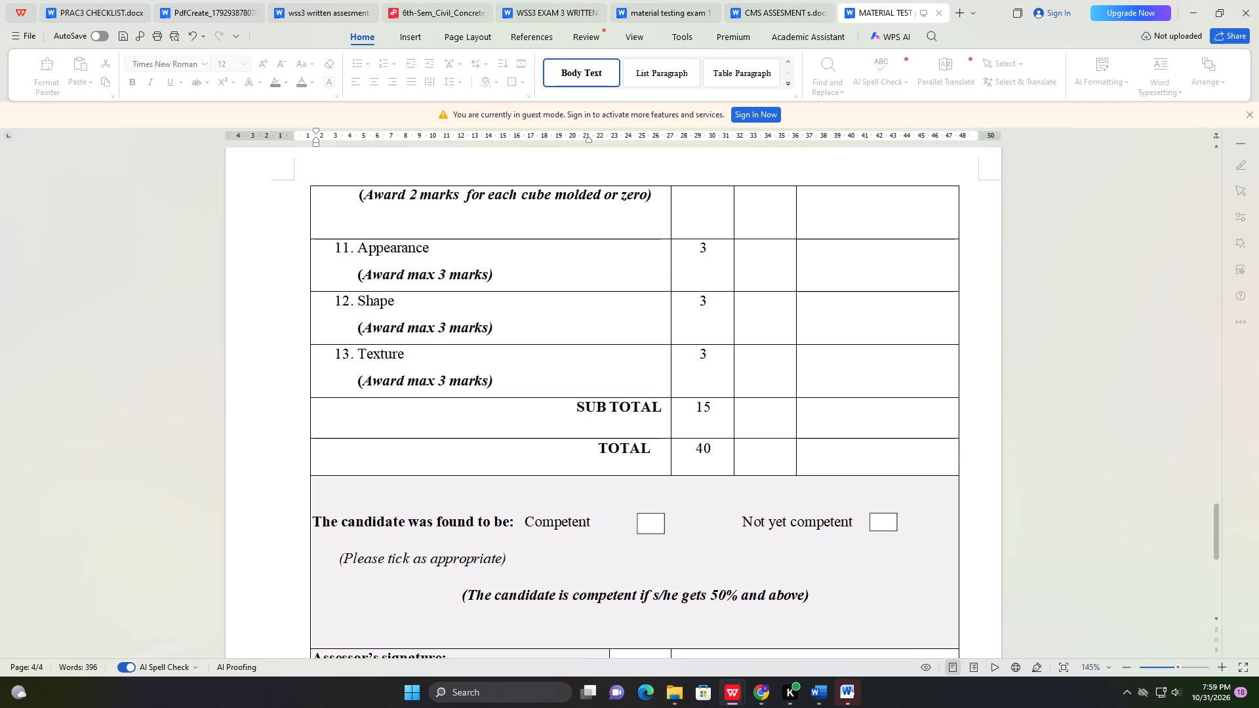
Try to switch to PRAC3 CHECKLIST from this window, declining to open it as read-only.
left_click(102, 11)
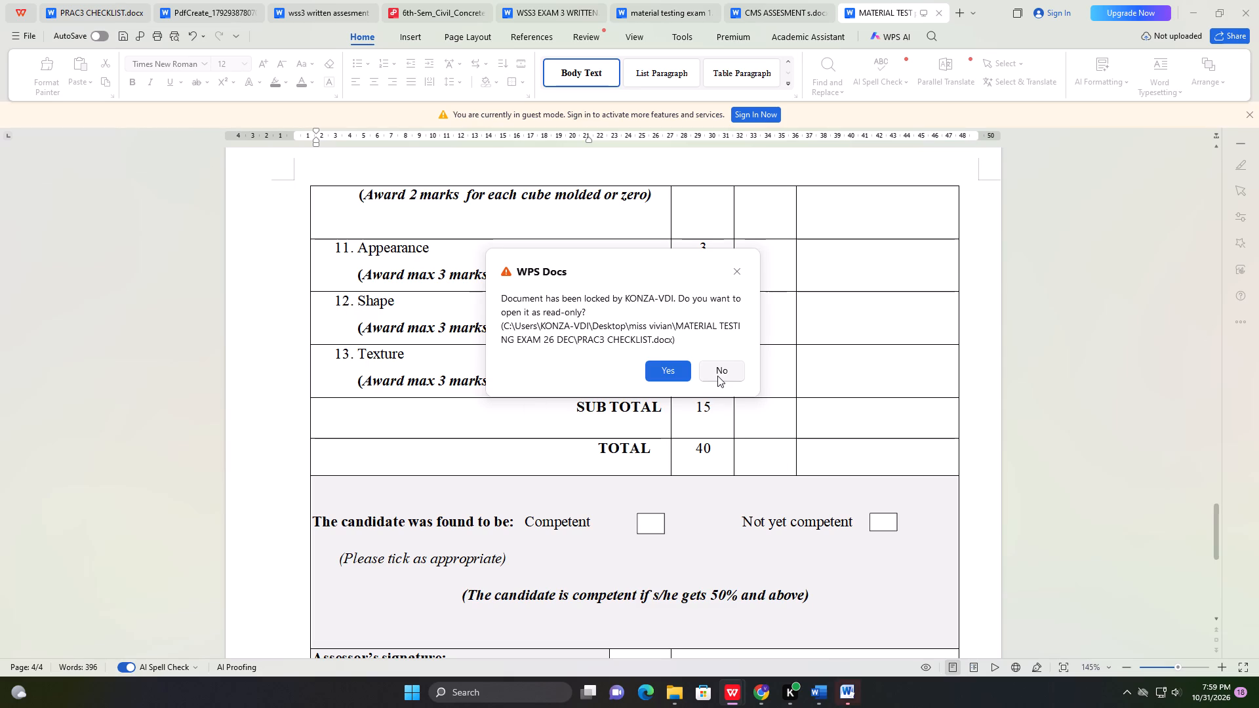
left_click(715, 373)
Add two blank lines in the last cell of the TOTAL row in the prac 1 checklist.
scroll(721, 446, "down", 4)
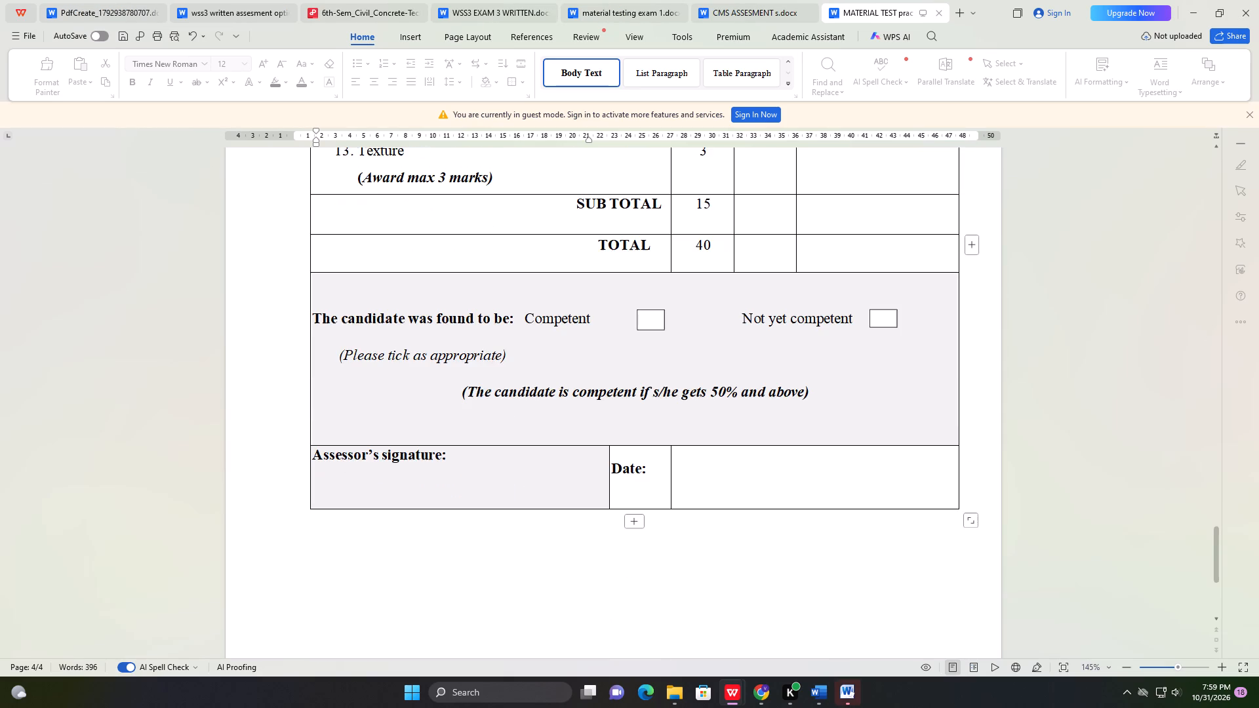
scroll(721, 446, "up", 8)
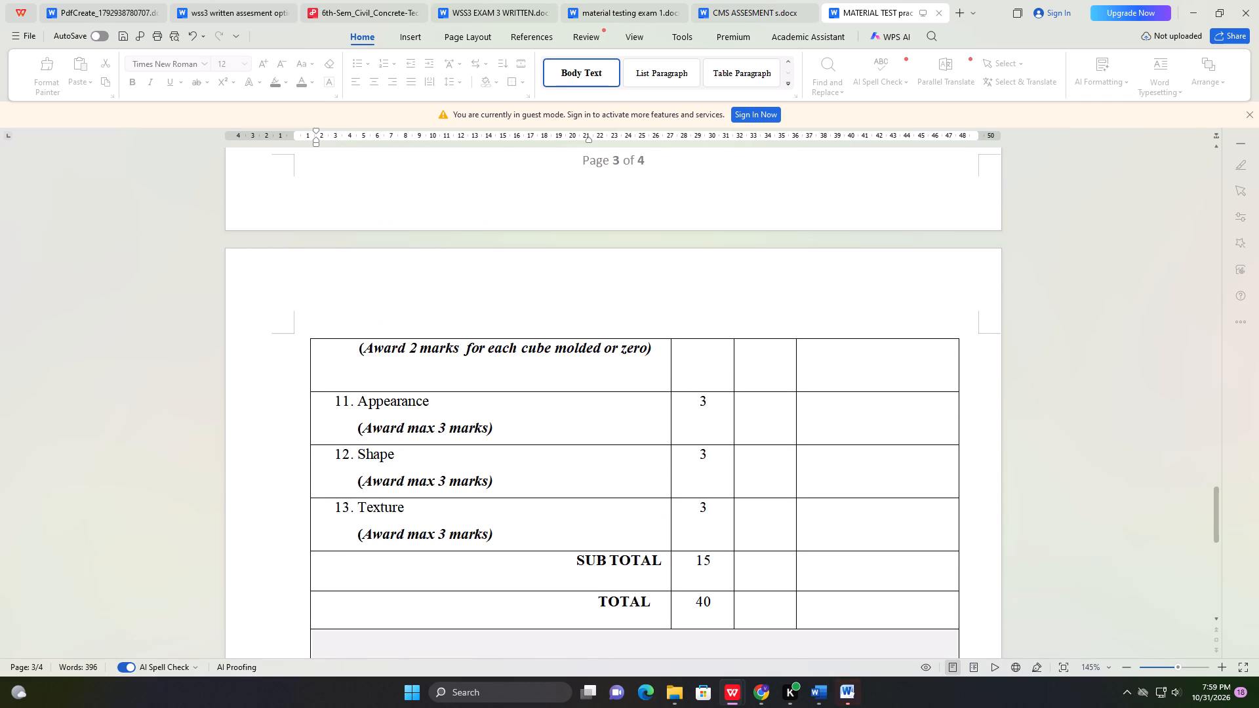
scroll(720, 446, "up", 5)
scroll(719, 446, "down", 5)
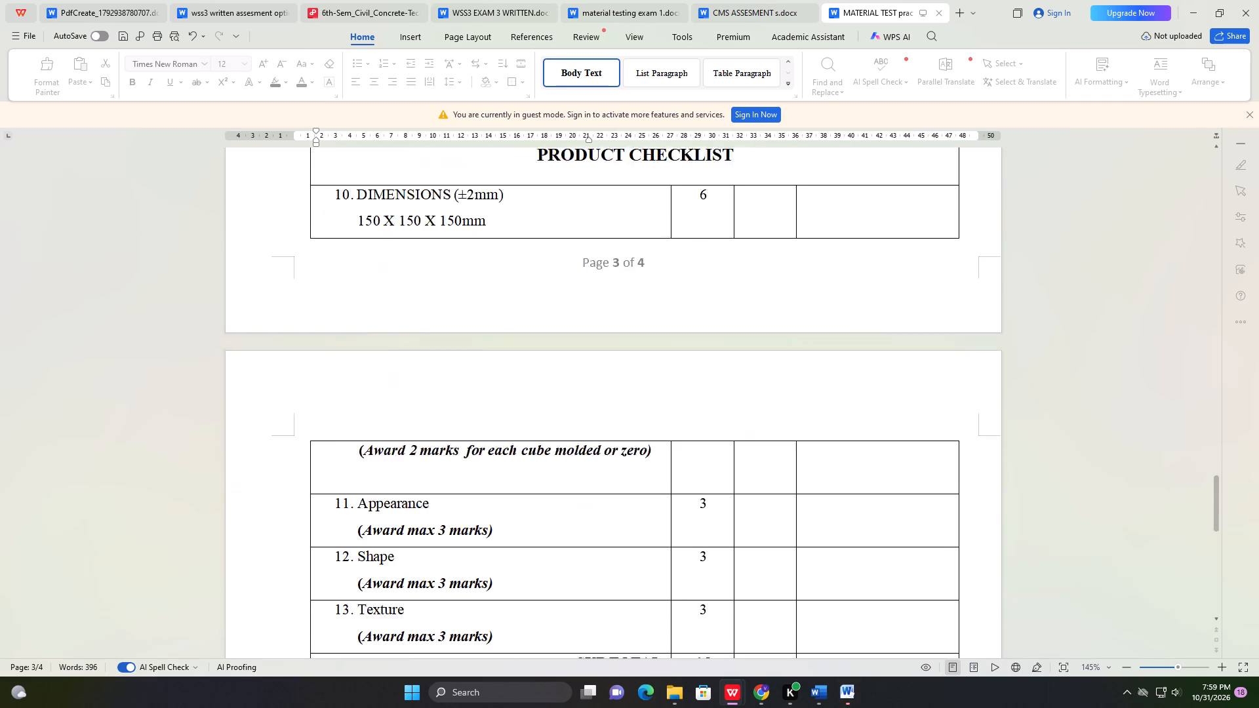
scroll(719, 446, "down", 4)
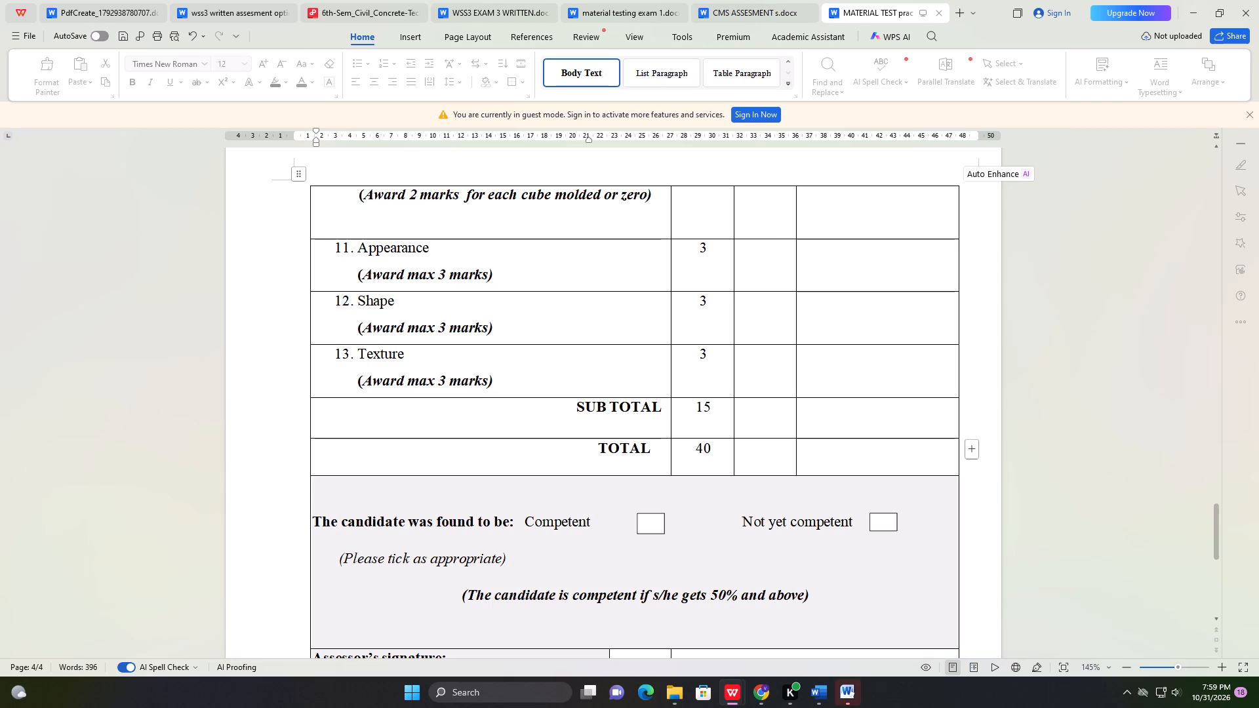
left_click(814, 462)
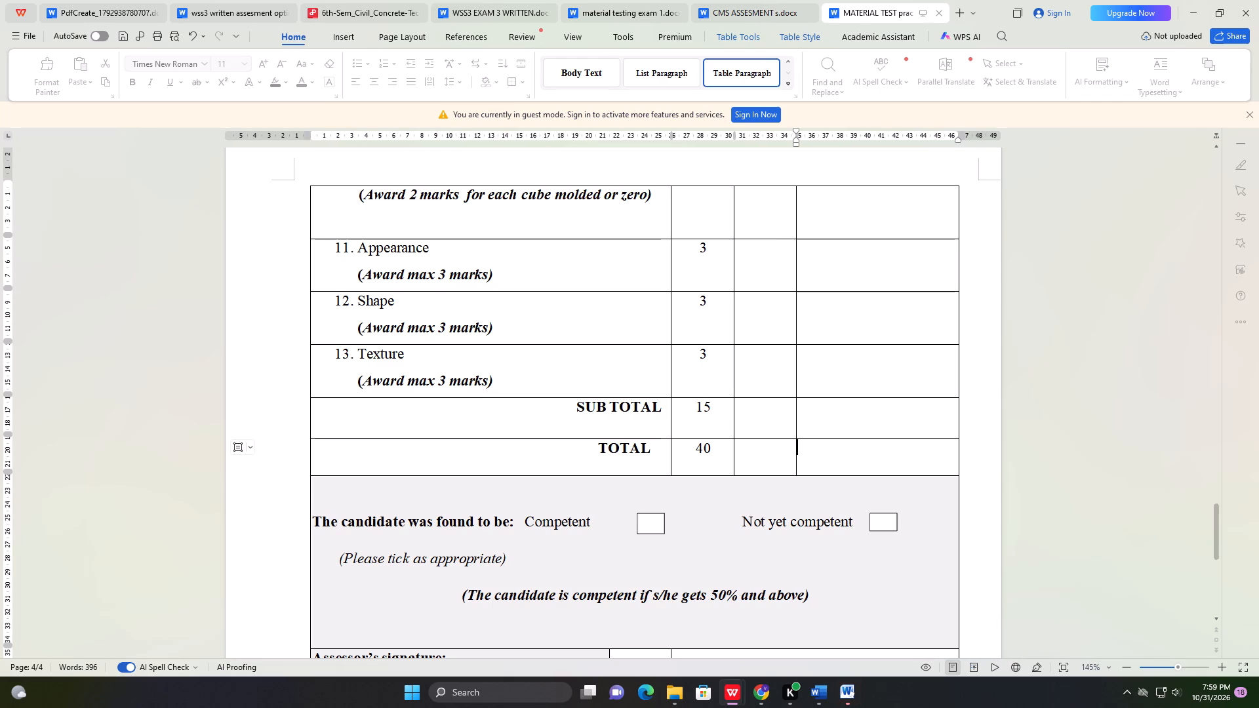
key("Return")
key("Return")
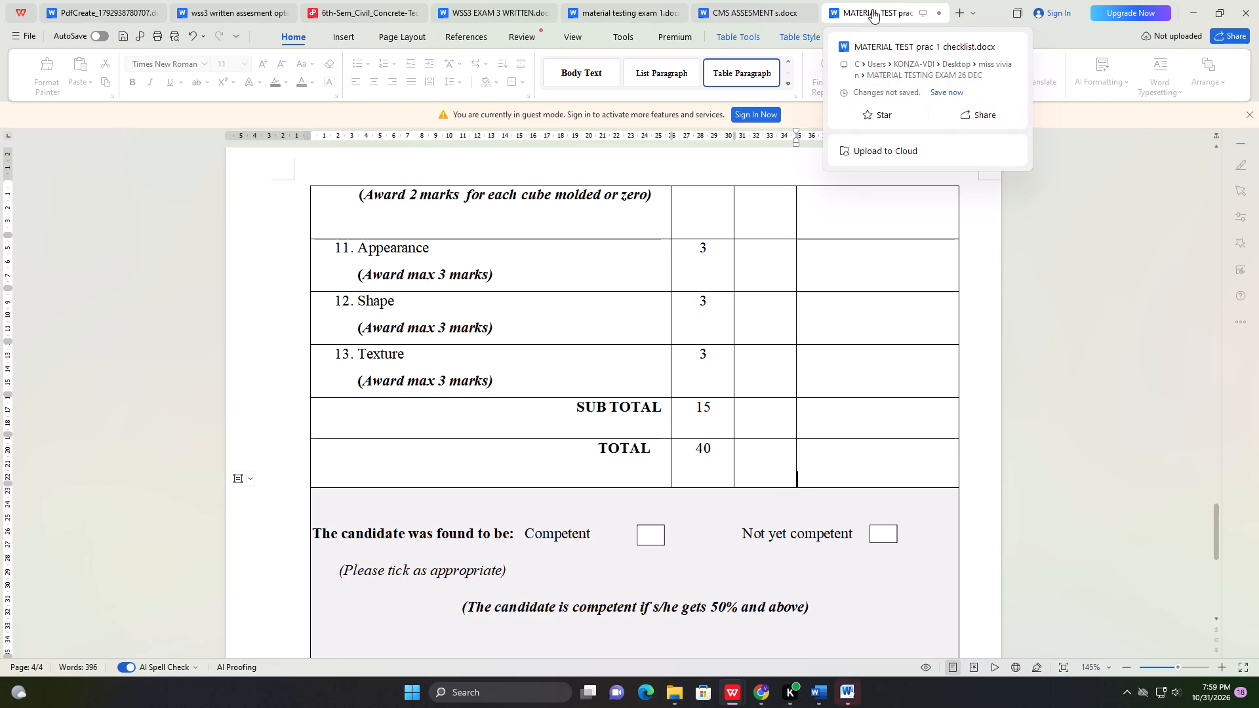
Close the CMS ASSESMENT s and 6th-Sem_Civil_Concrete documents.
left_click(807, 10)
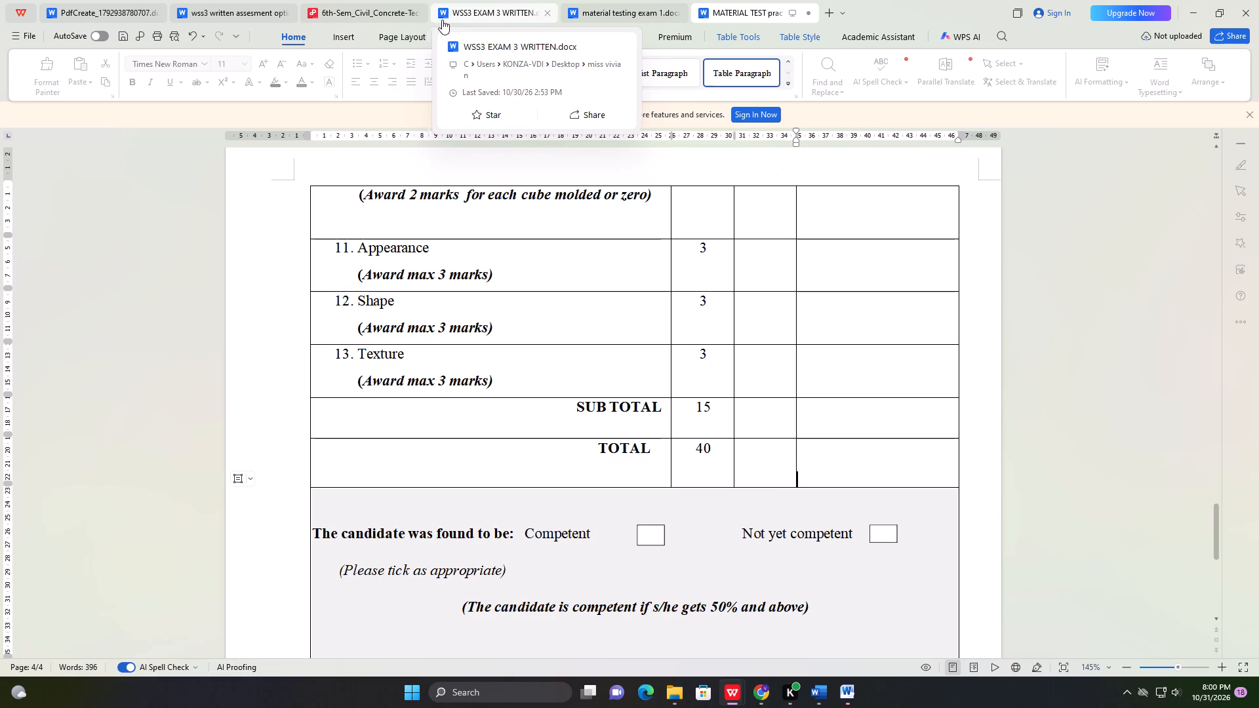
left_click(420, 10)
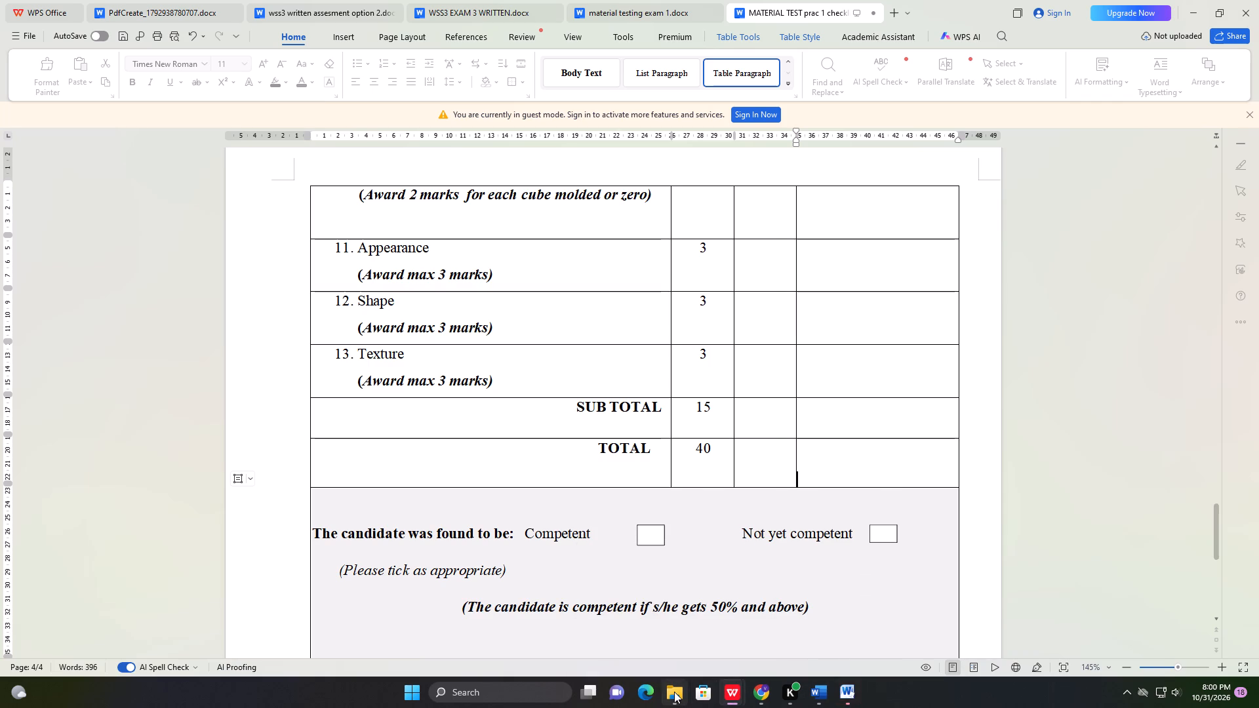
Bring up PRACTICAL 2 CHECKLIST from the exam folder and copy its SUMMARY OF ASSESSMENT heading and table.
left_click(658, 636)
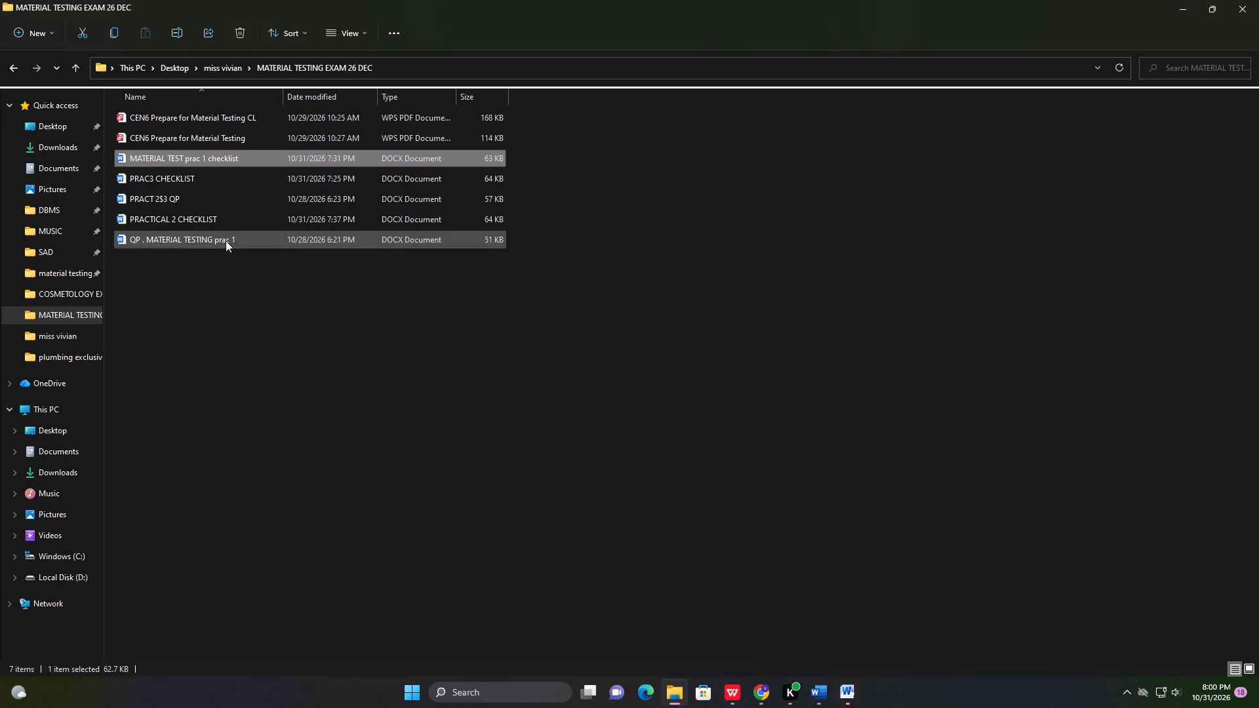
double_click(195, 220)
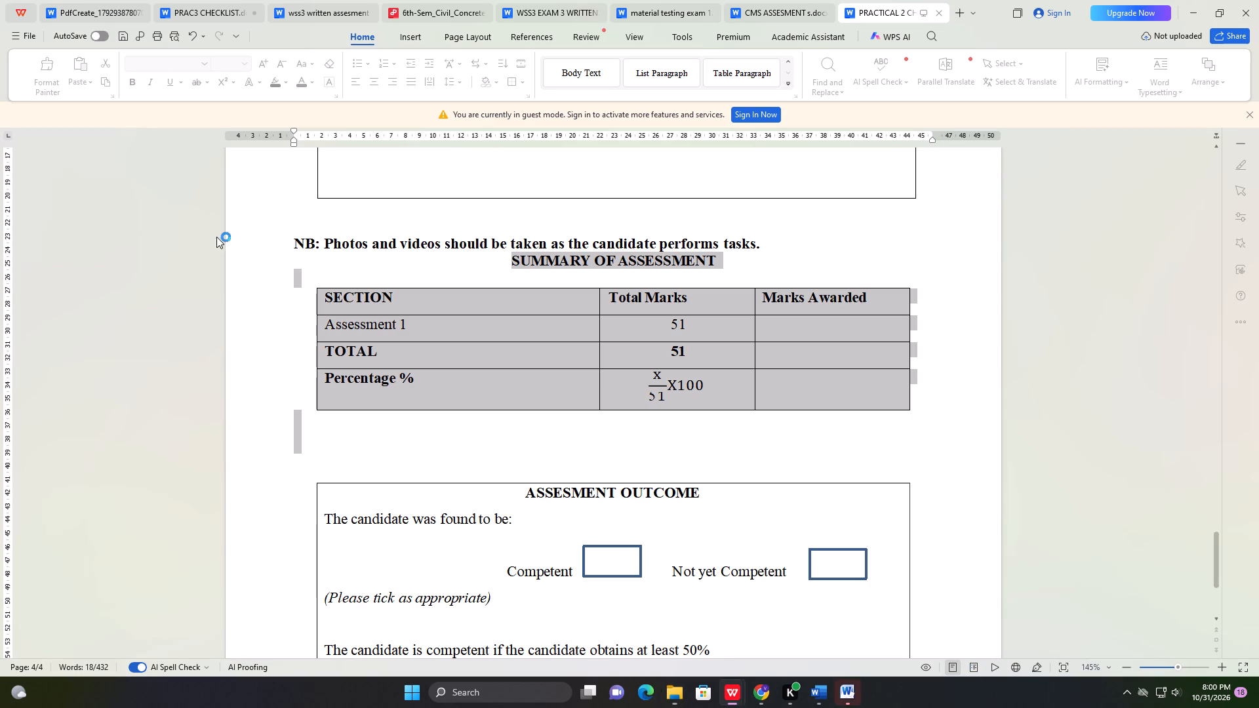
left_click(525, 452)
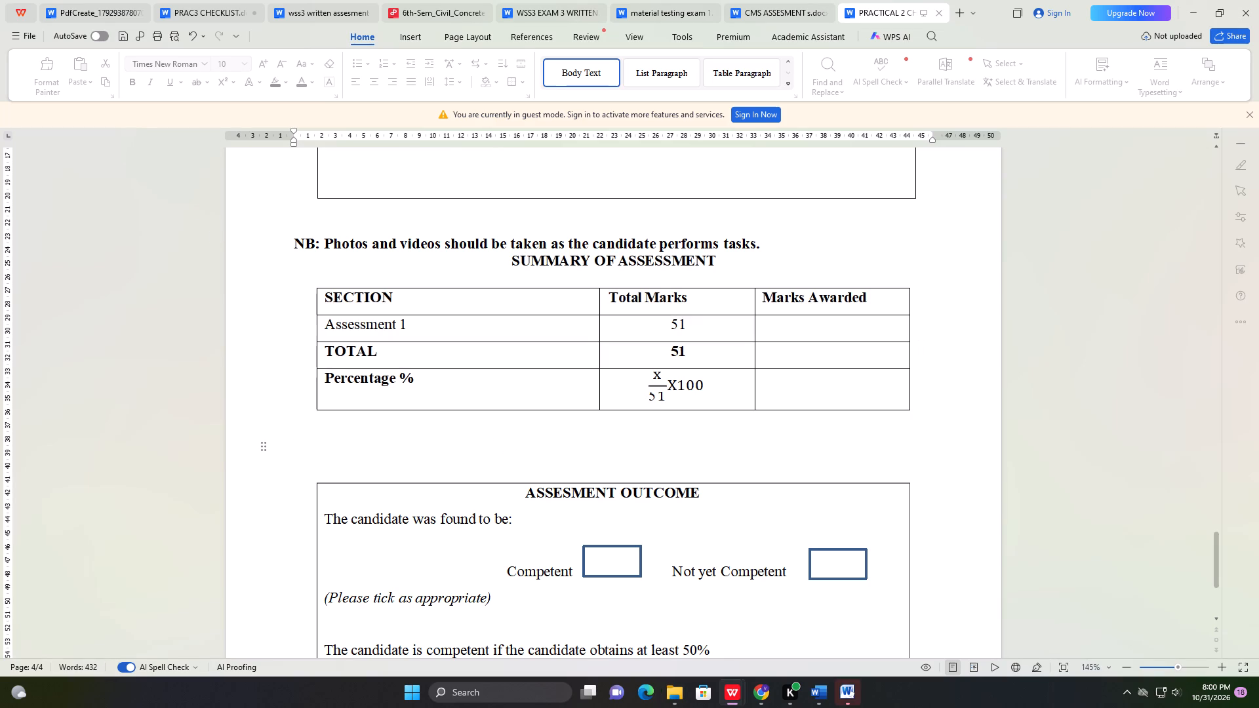
left_click_drag(731, 449, 511, 264)
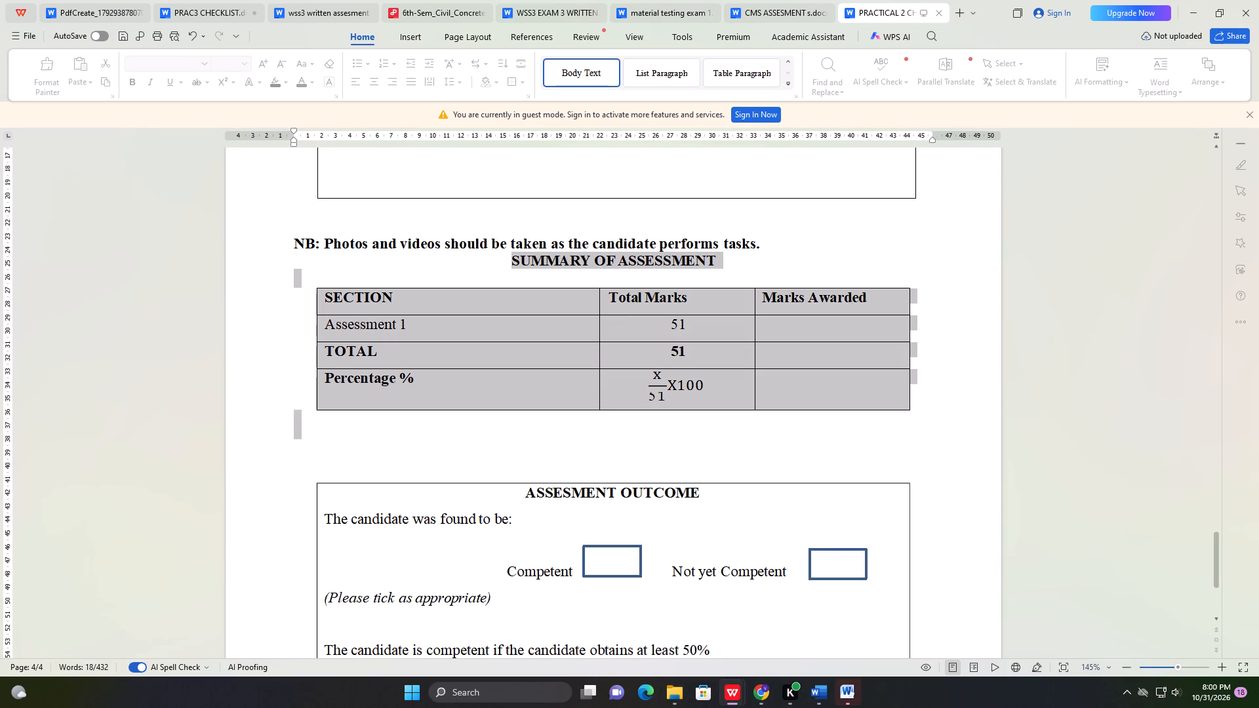
left_click_drag(511, 264, 510, 264)
key("ctrl+c")
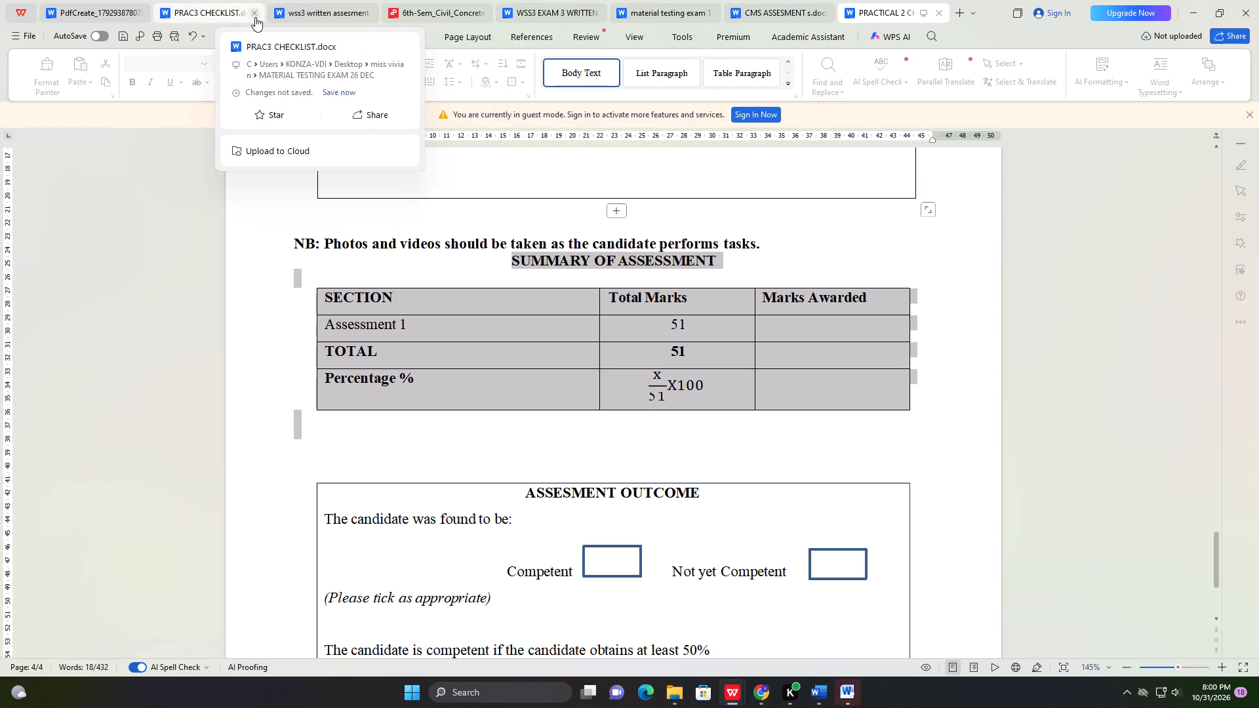
In PRAC3 CHECKLIST, change the denominator of the Percentage % formula in the summary table to 91.
left_click(214, 14)
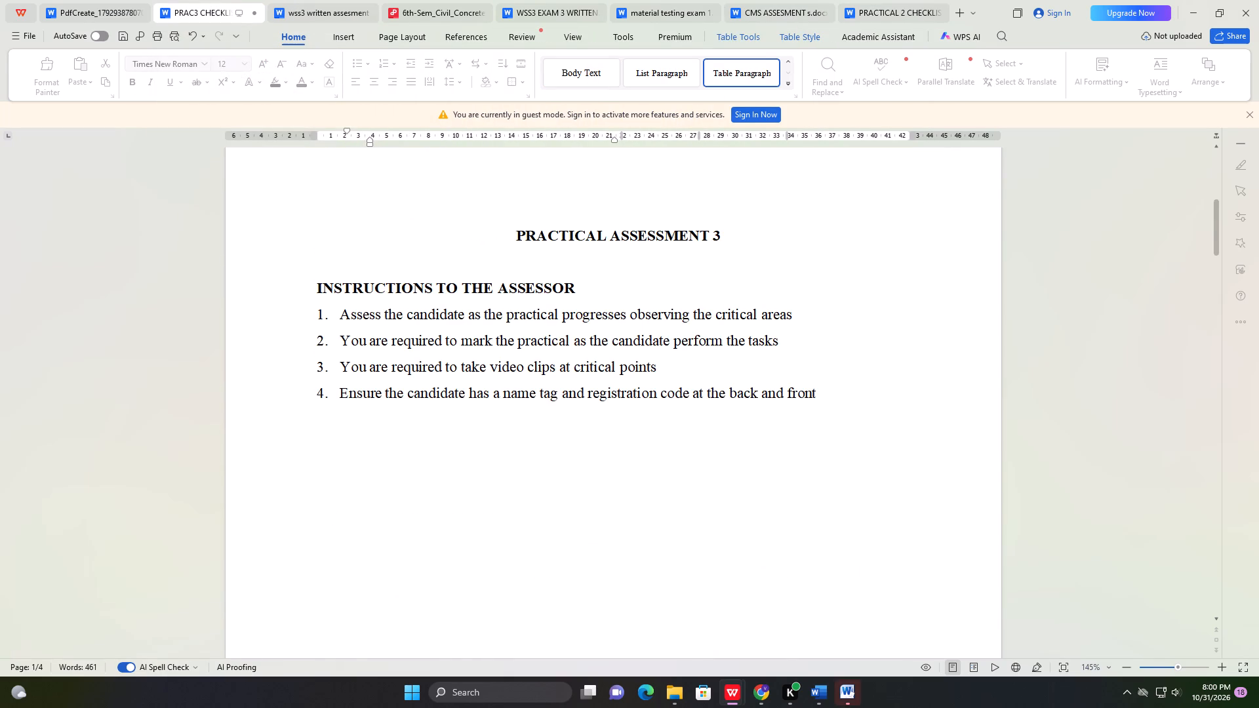
scroll(443, 442, "down", 18)
scroll(509, 478, "down", 13)
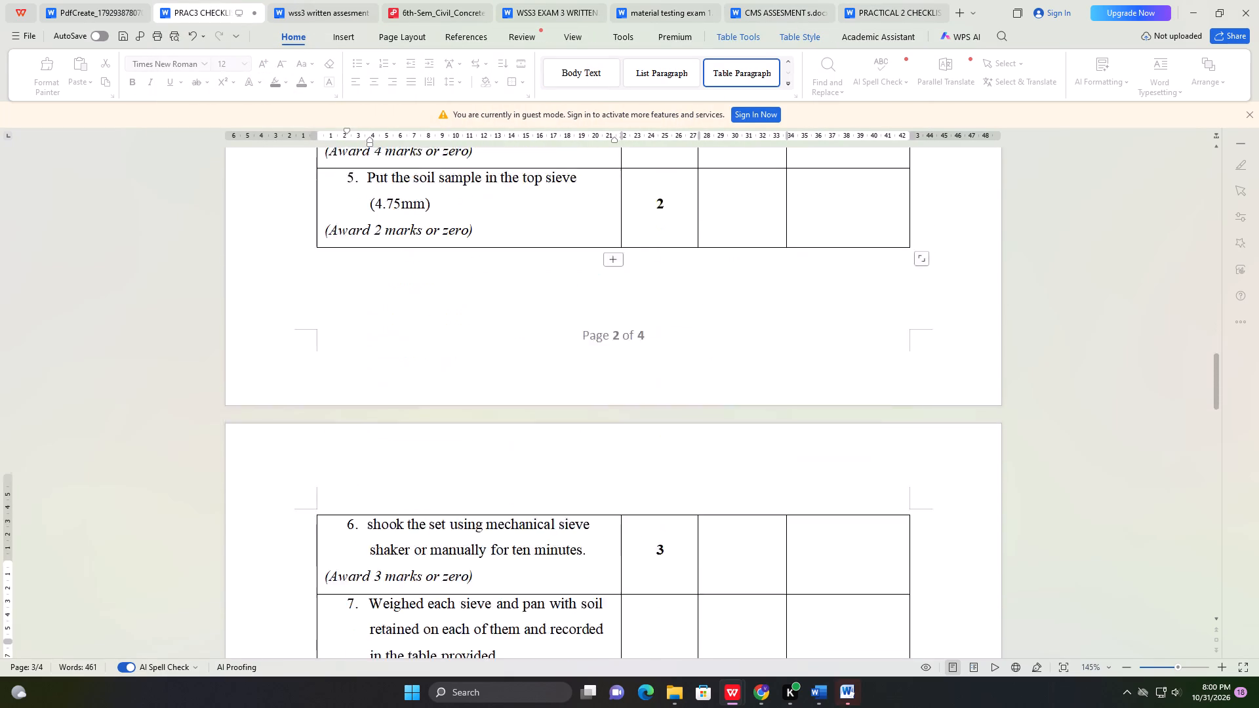
scroll(510, 476, "down", 18)
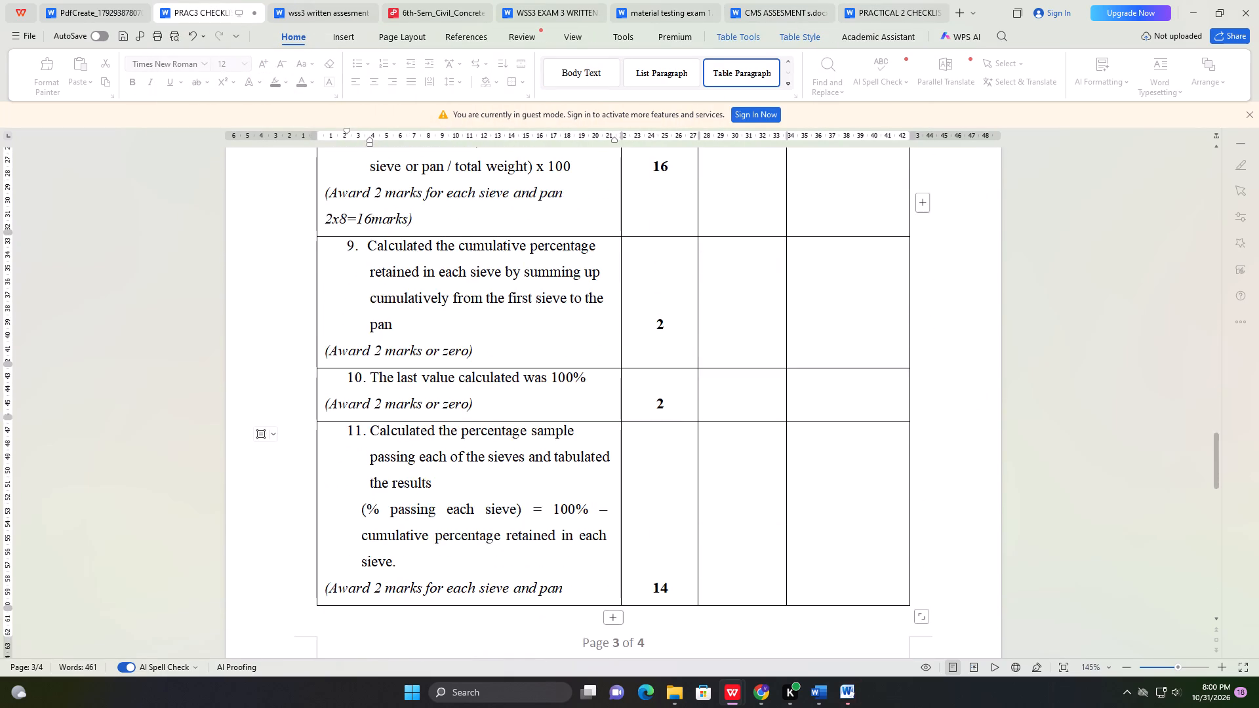
scroll(512, 476, "down", 13)
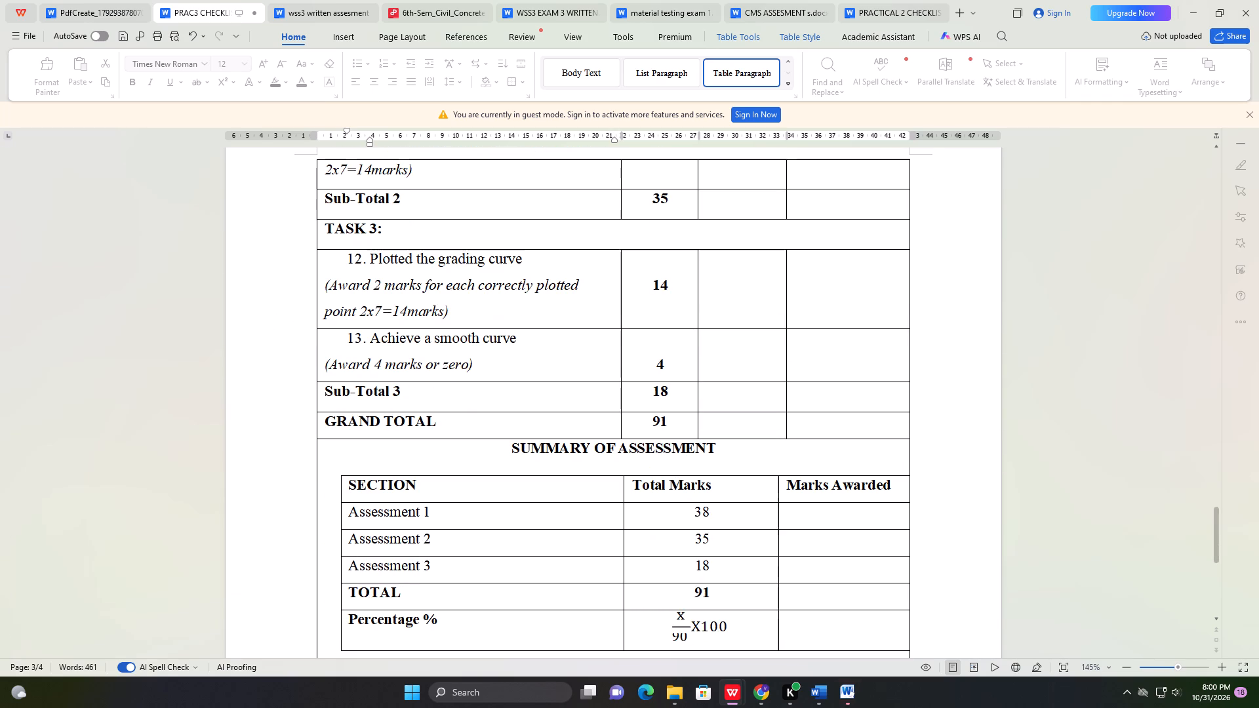
scroll(512, 476, "down", 2)
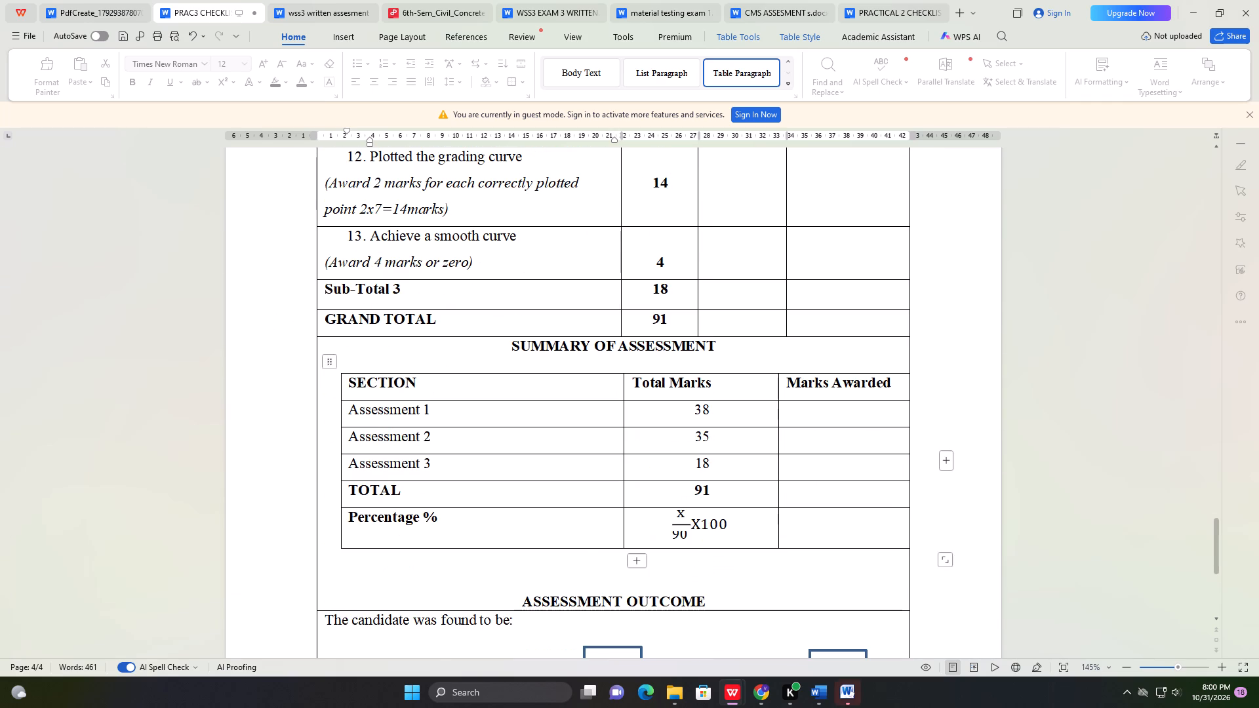
scroll(513, 476, "down", 2)
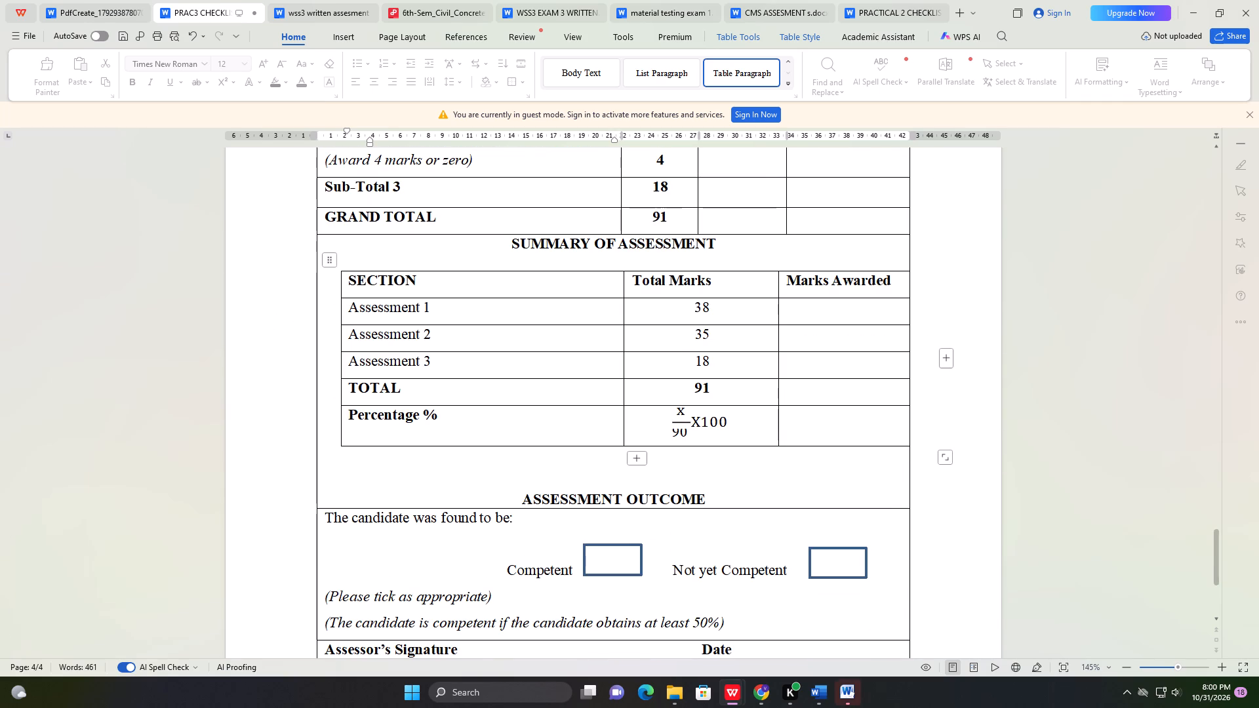
left_click(689, 437)
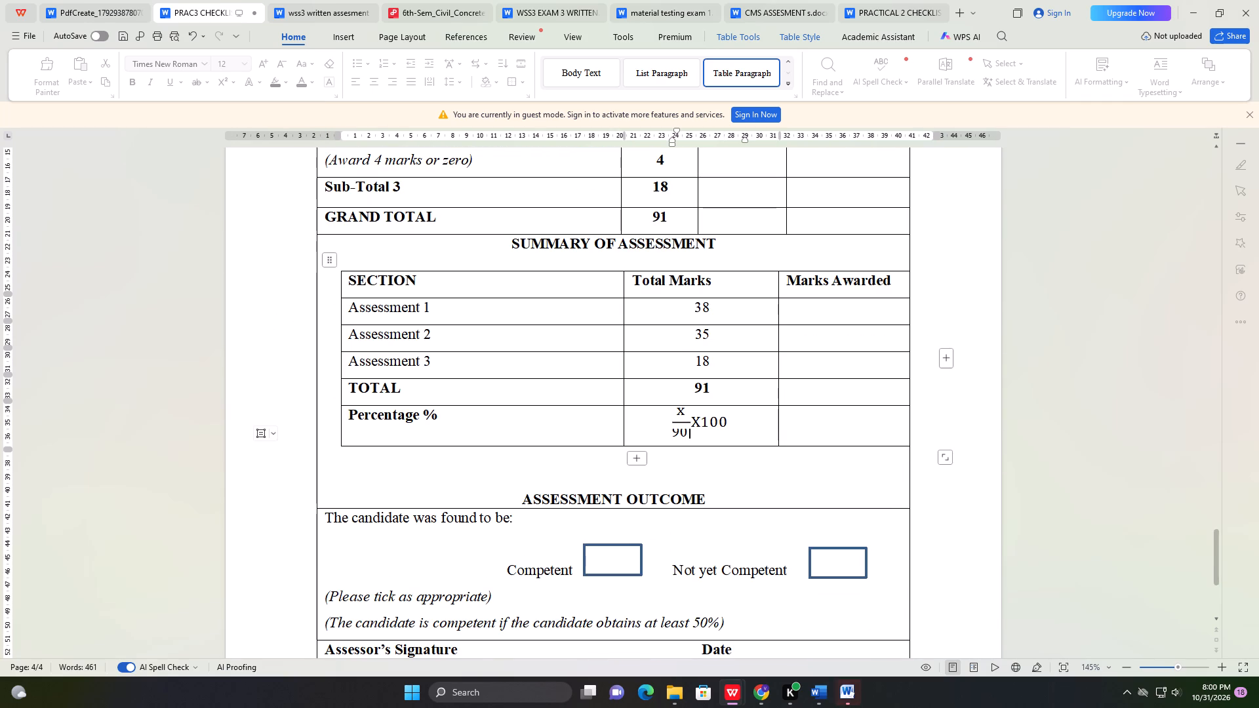
key("BackSpace")
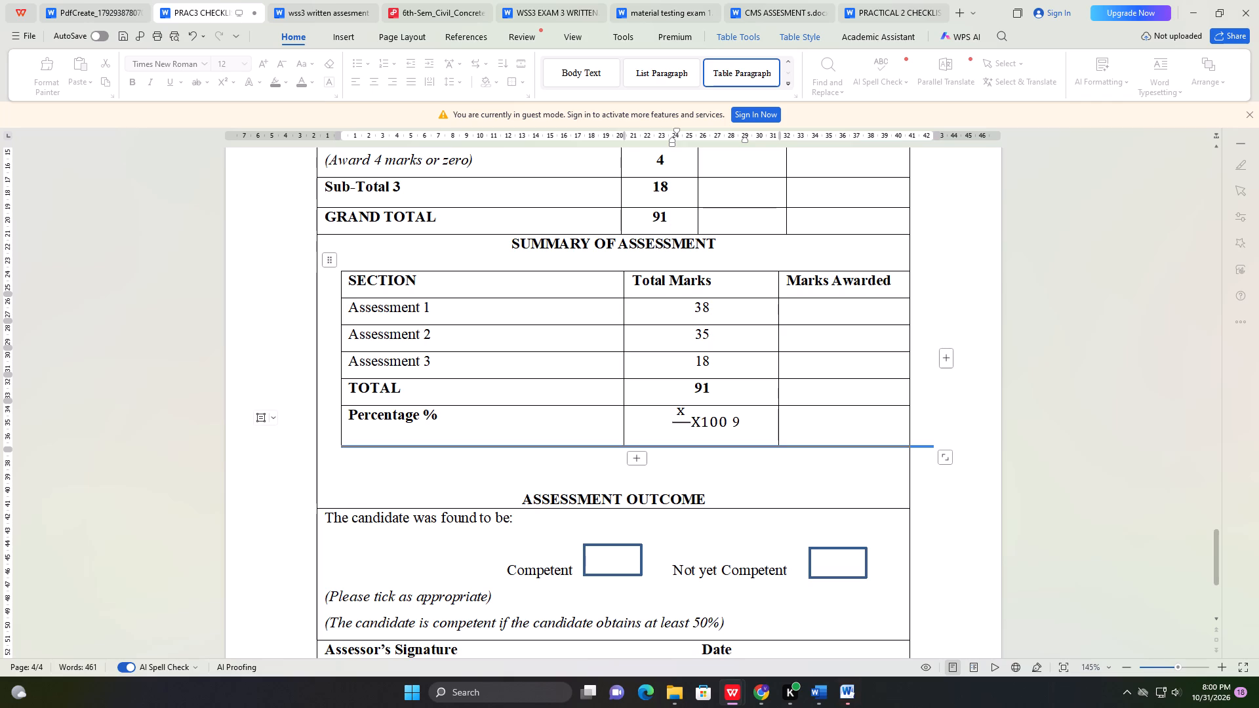
key("1")
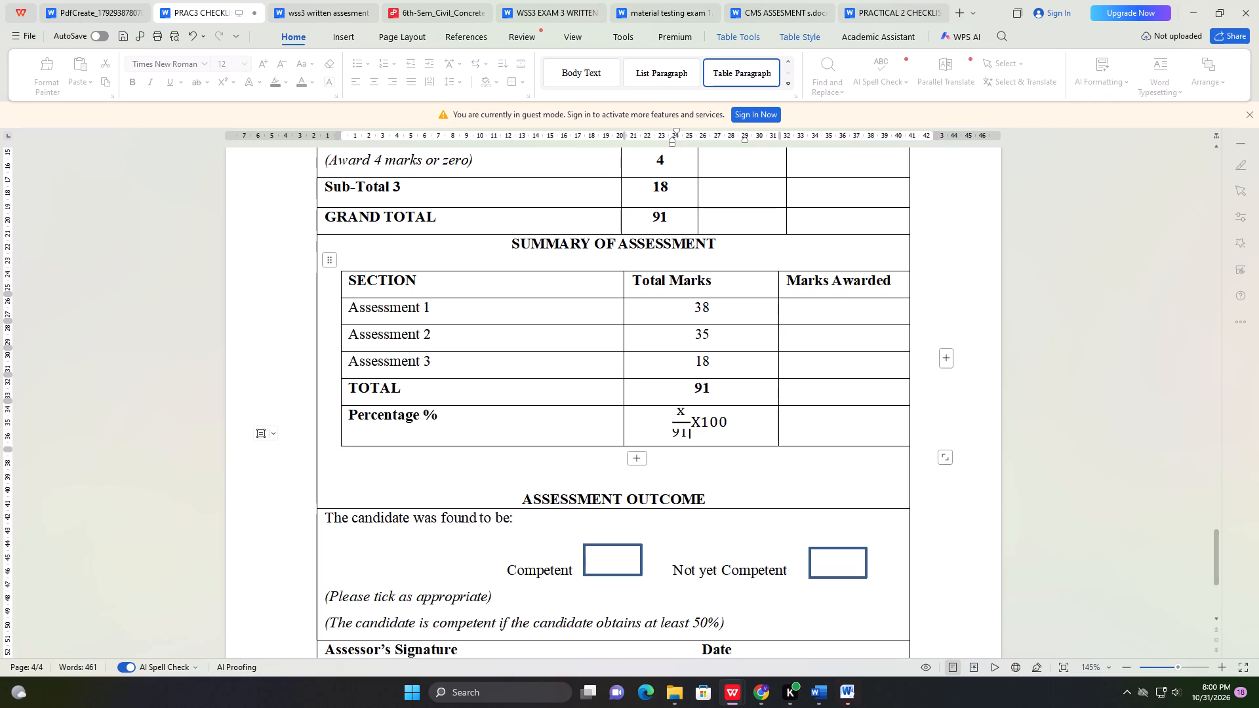
scroll(449, 414, "down", 8)
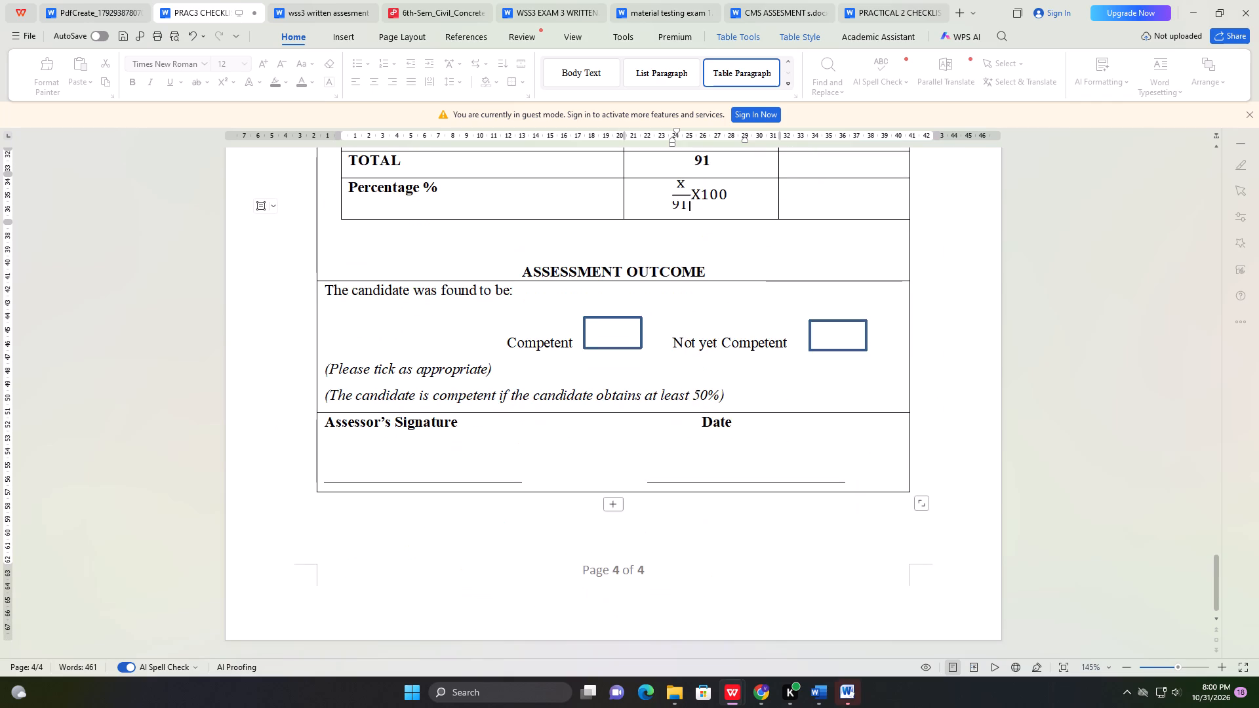
scroll(450, 414, "up", 5)
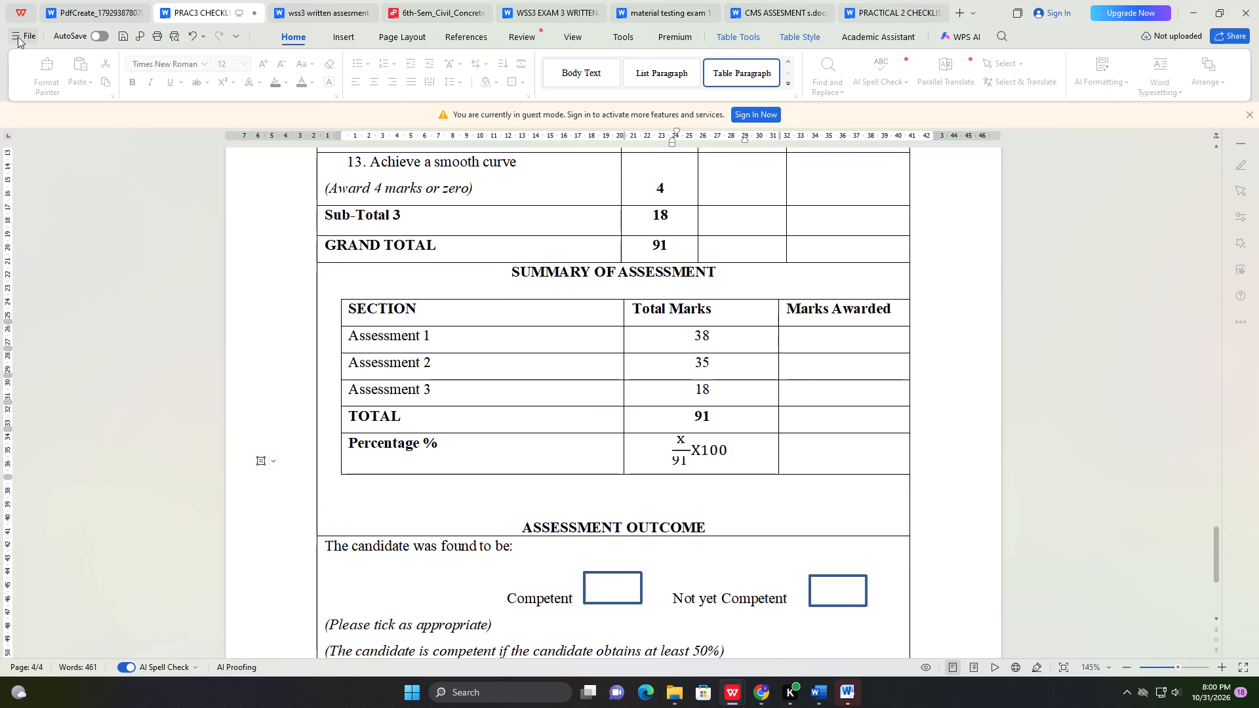
Save the PRAC3 CHECKLIST document.
left_click(18, 37)
left_click(57, 125)
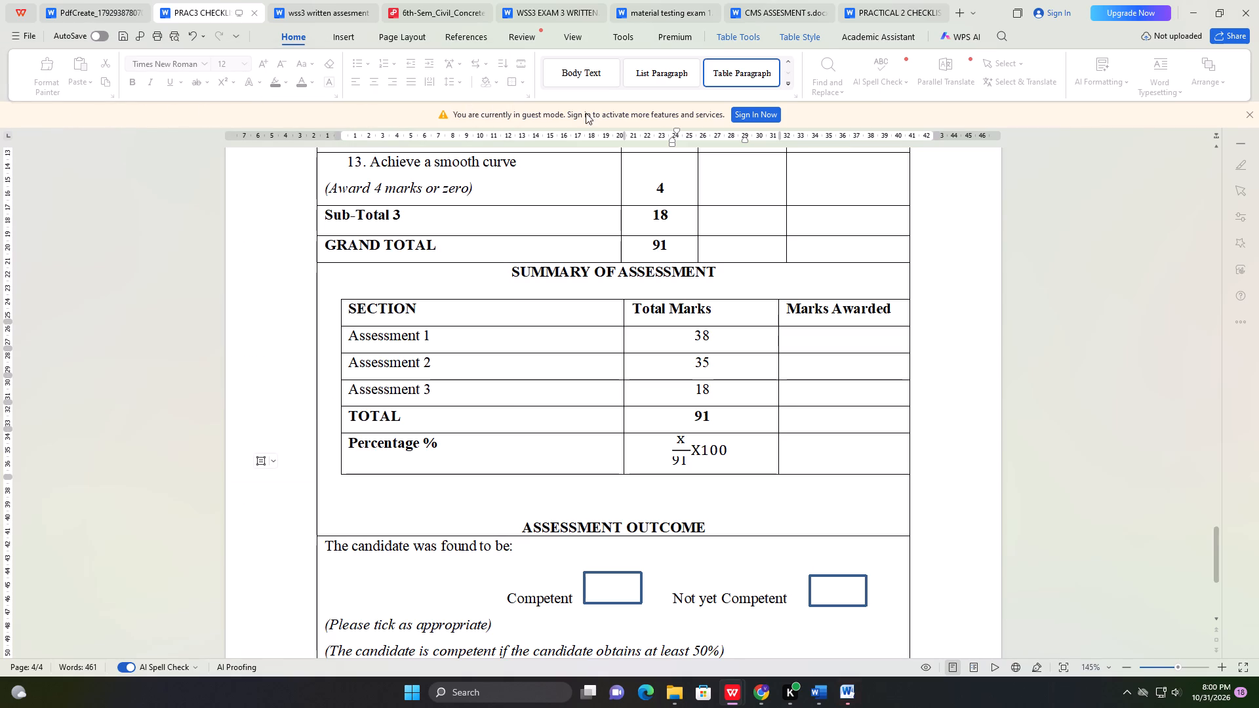
Return to PRACTICAL 2 CHECKLIST, close the PdfCreate document and clear the selection on the summary table.
left_click(877, 12)
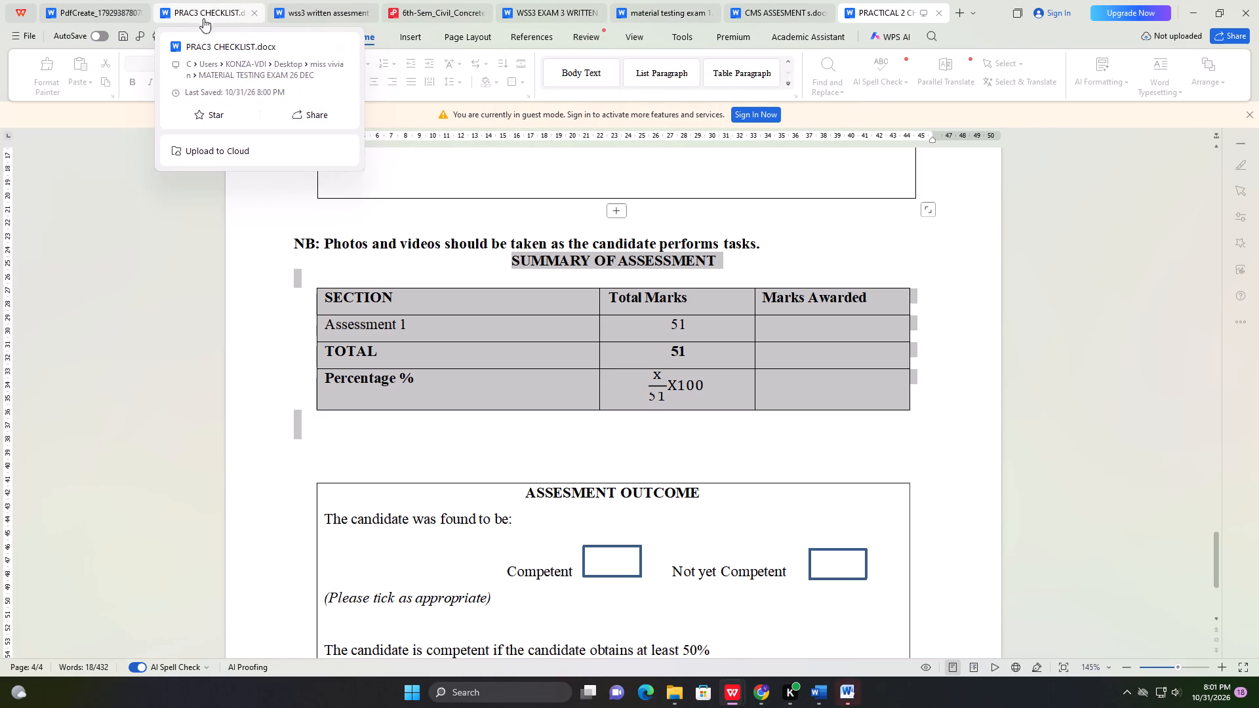
left_click(140, 11)
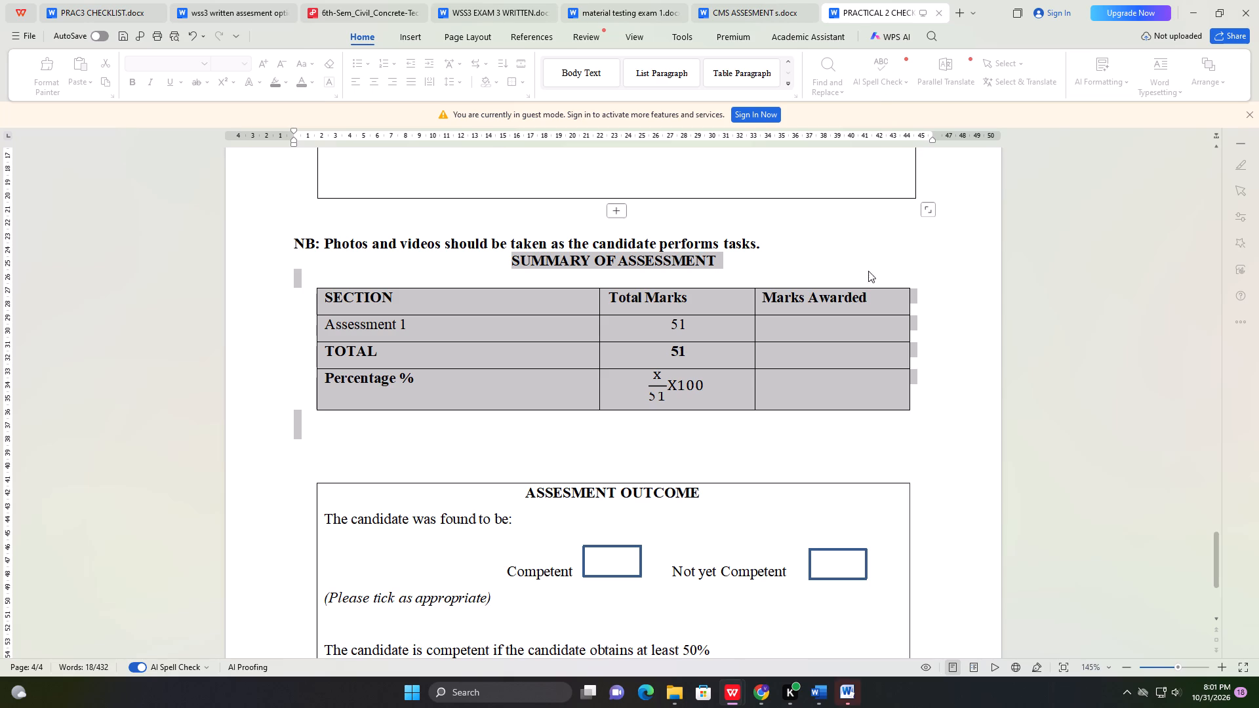
left_click(940, 287)
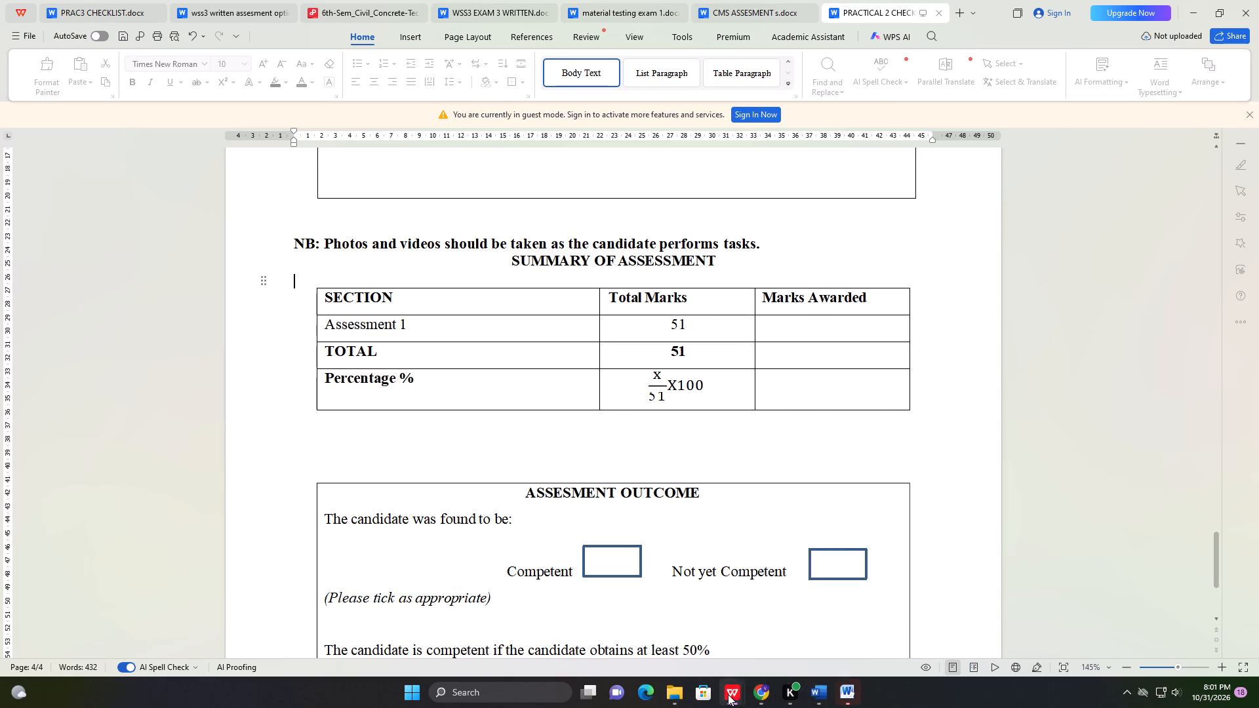
Bring up MATERIAL TEST prac 1 checklist from the MATERIAL TESTING EXAM 26 DEC folder.
left_click(668, 635)
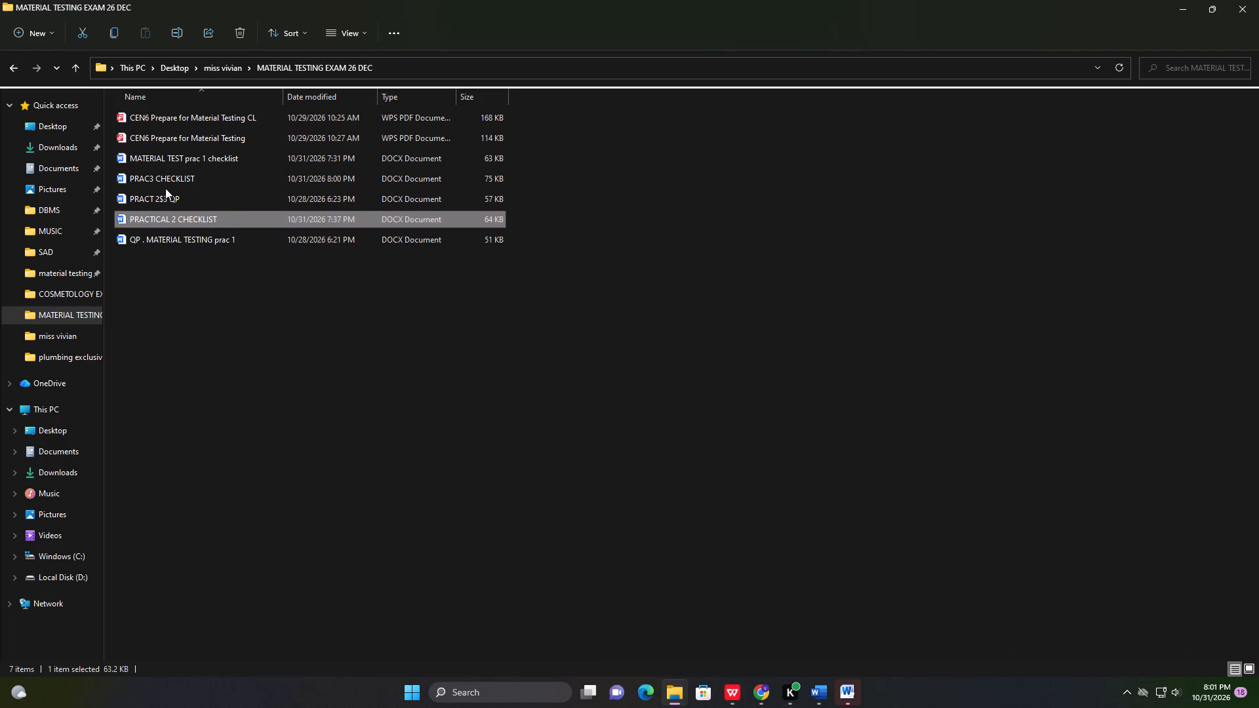
double_click(176, 157)
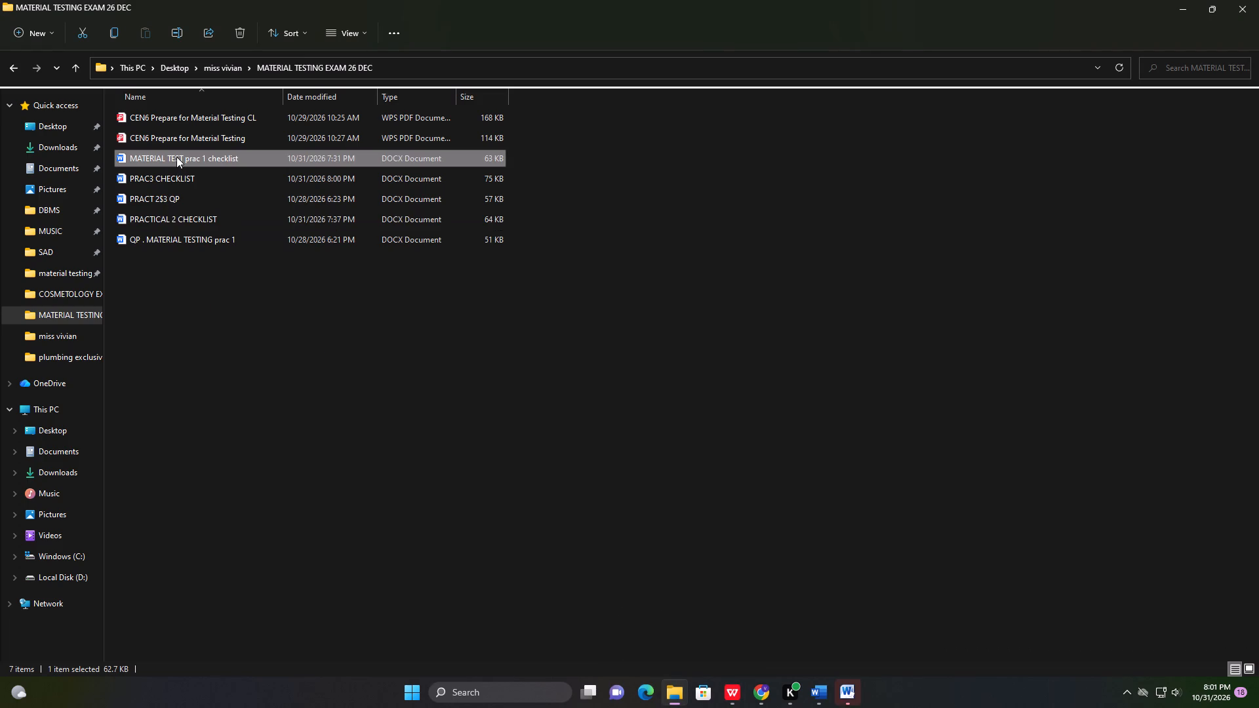
double_click(281, 157)
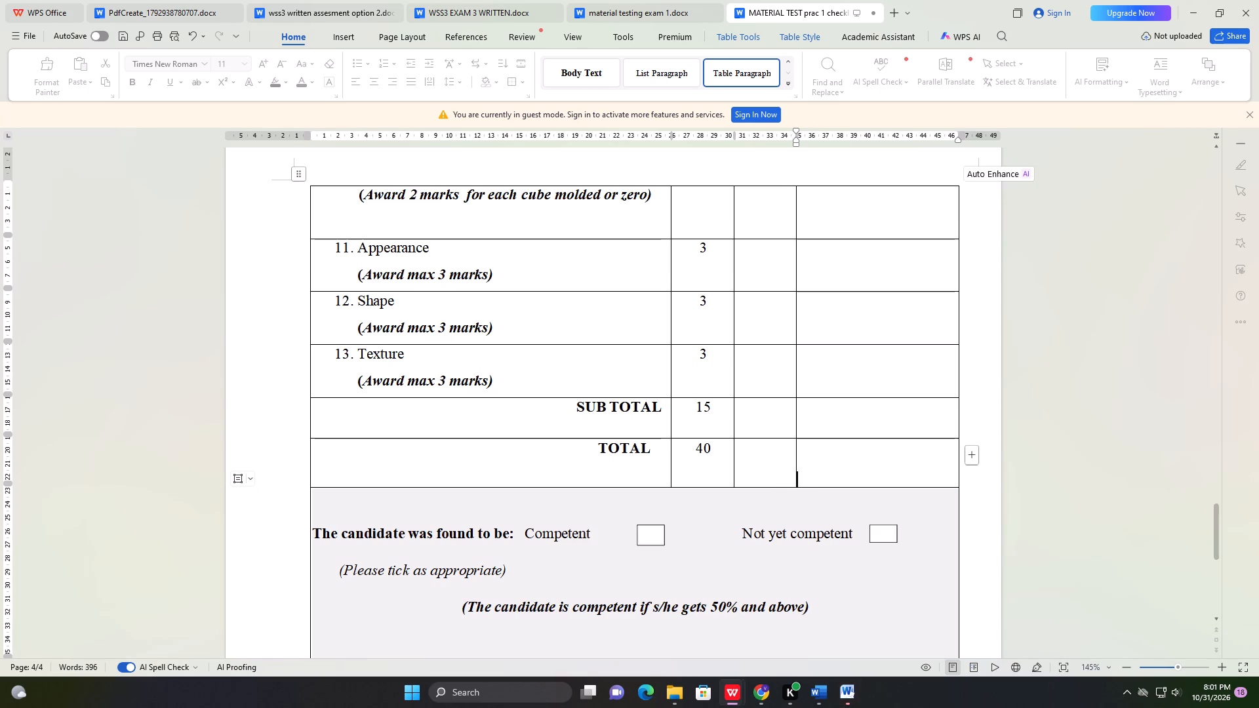
Shrink the grey shape behind the candidate outcome section to about 1.11 in by 6.92 in, clearing the blank line above the text.
left_click(329, 502)
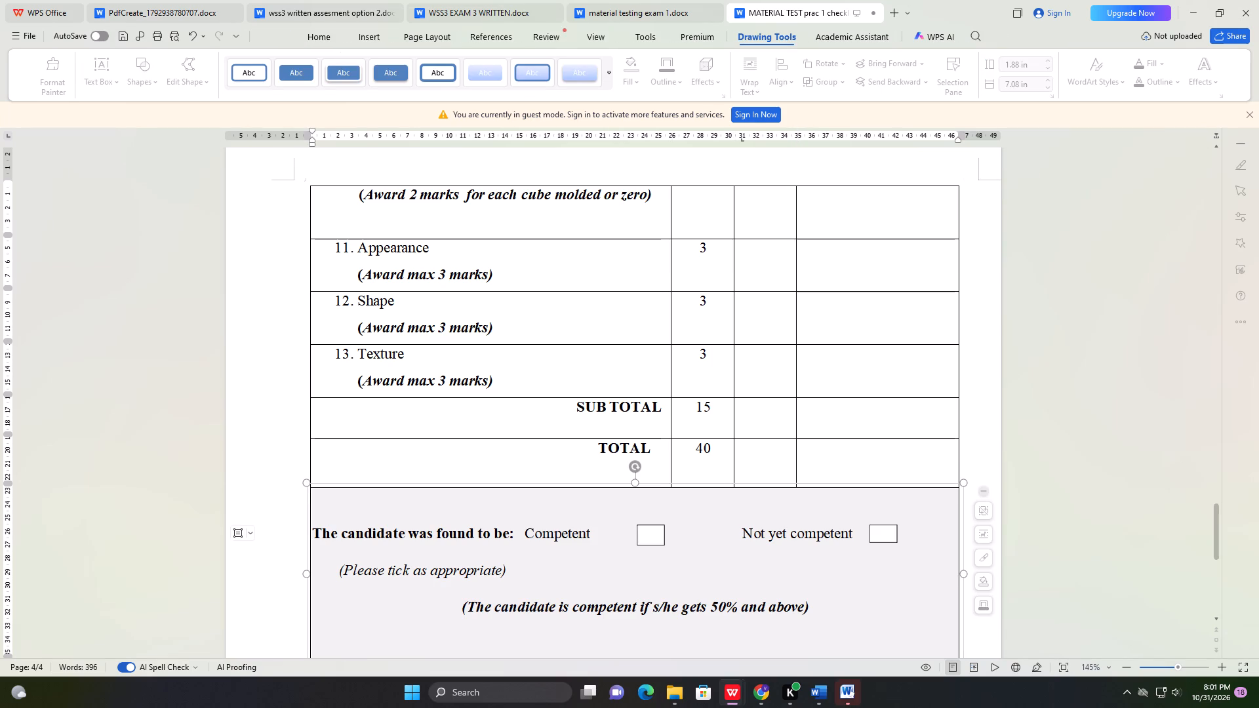
left_click_drag(307, 483, 310, 494)
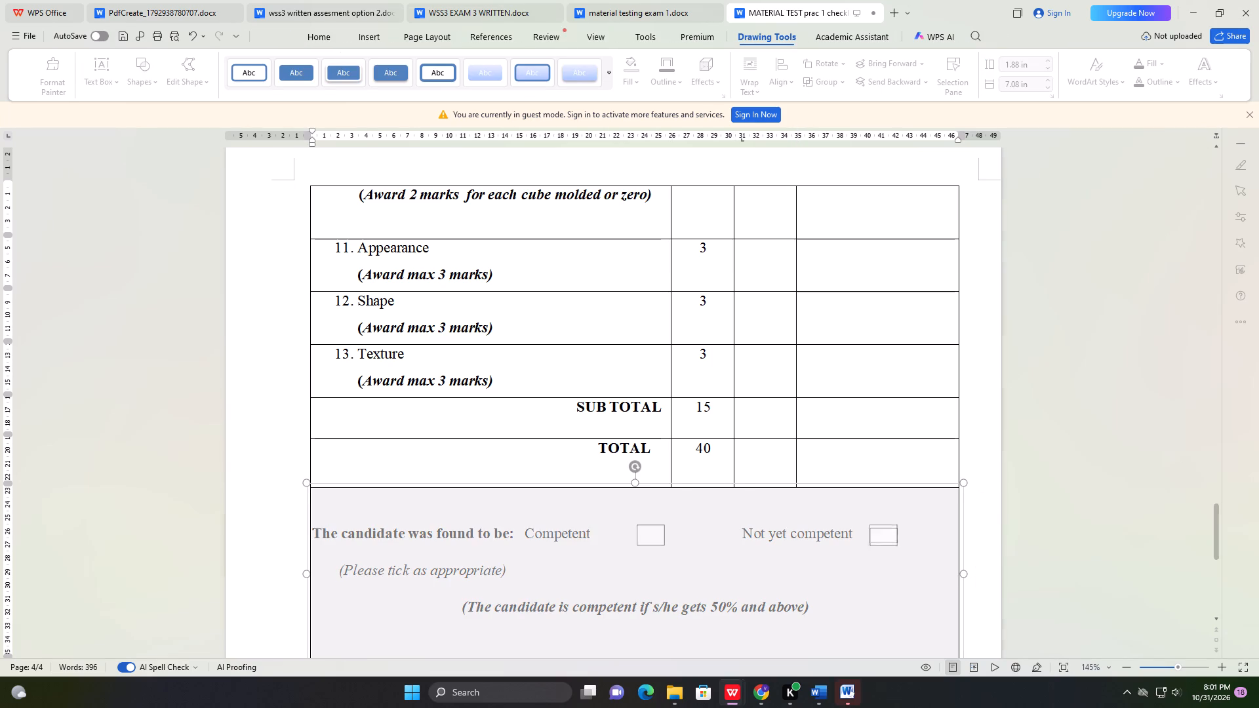
left_click_drag(310, 494, 322, 553)
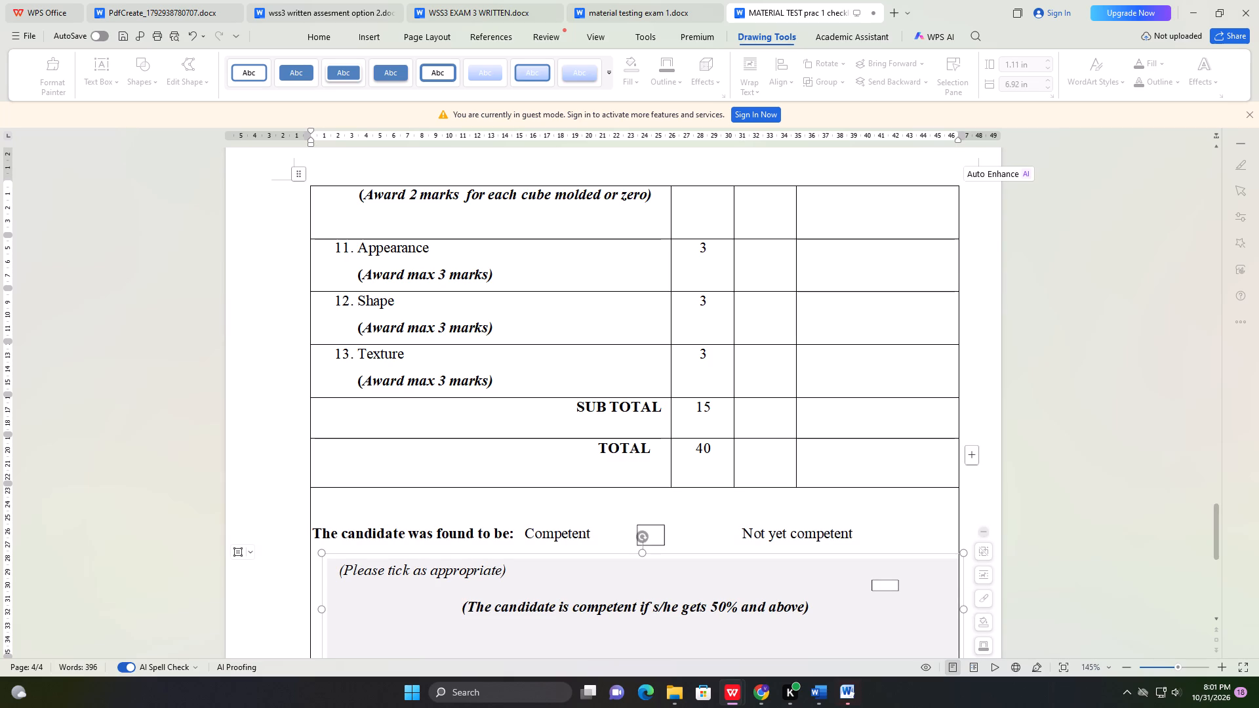
Paste the copied SUMMARY OF ASSESSMENT heading and table on the blank line above "The candidate was found to be".
left_click(369, 507)
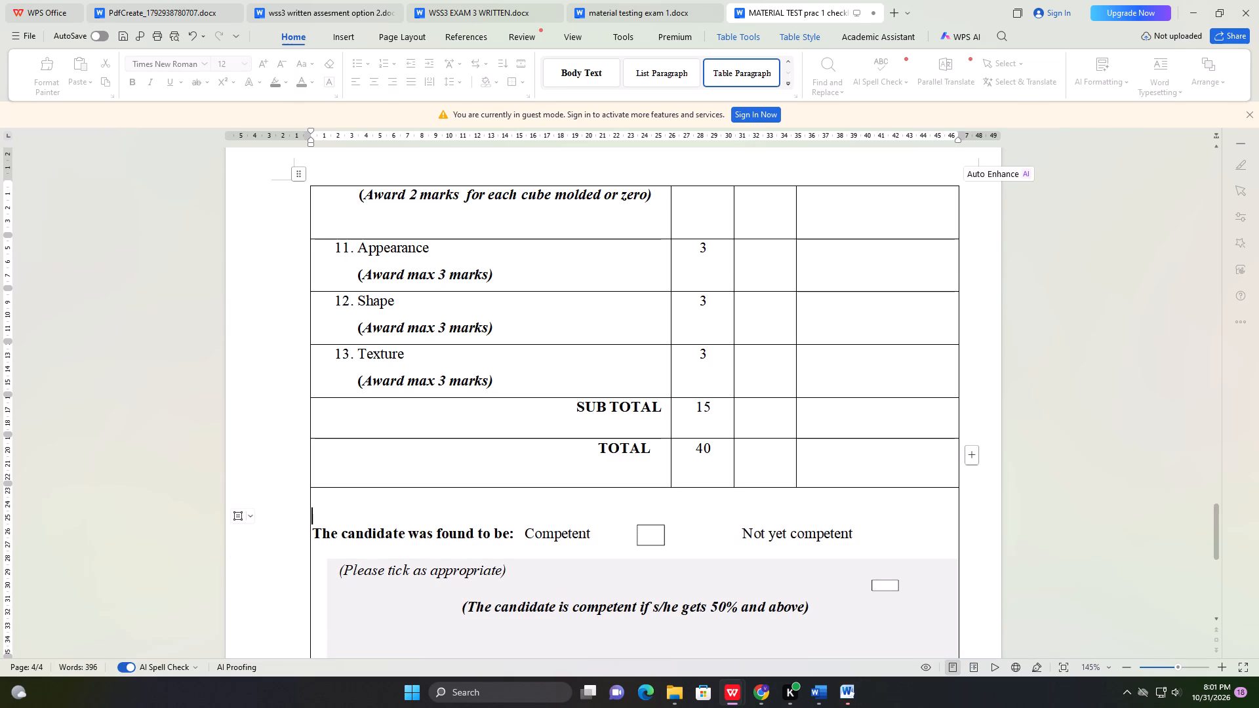
right_click(351, 509)
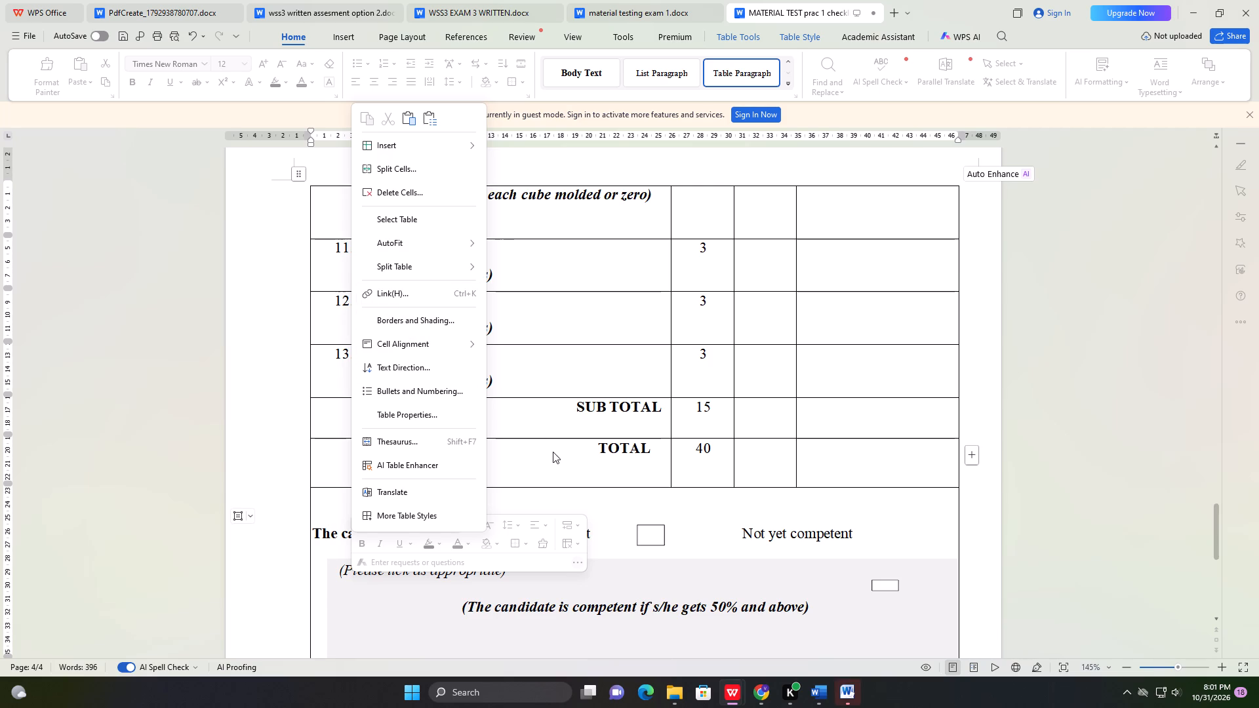
left_click(336, 509)
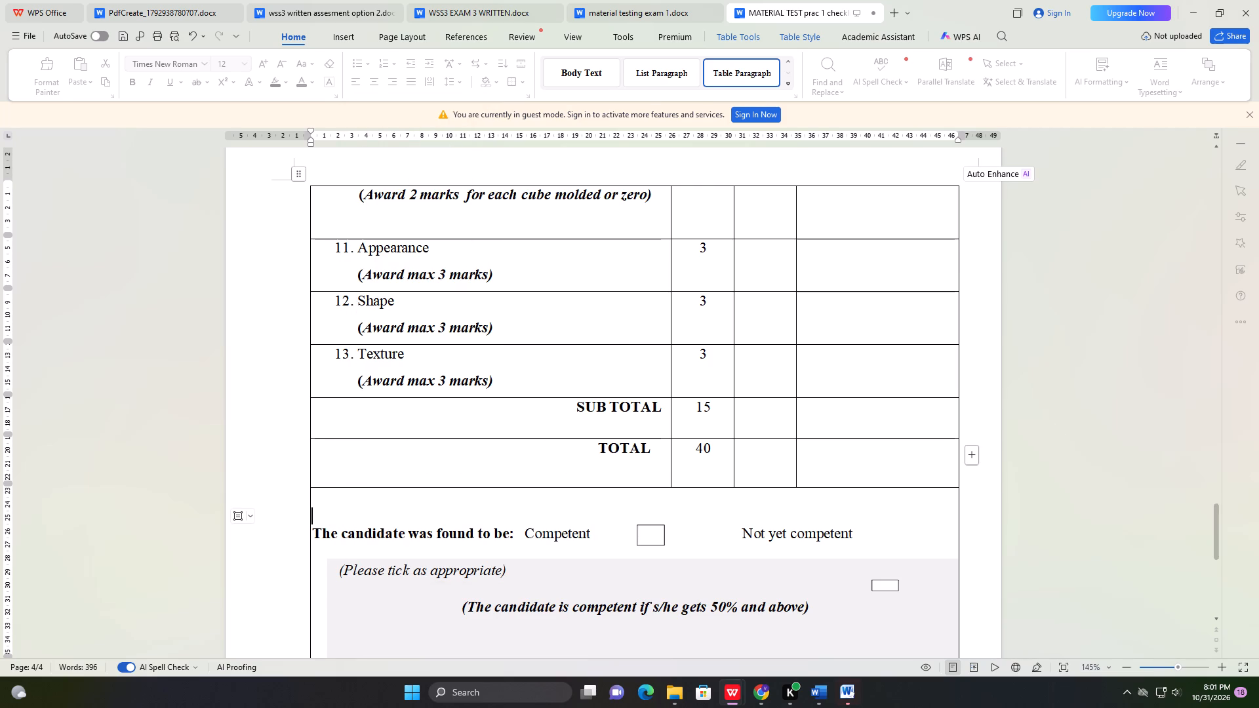
key("ctrl+v")
scroll(494, 533, "down", 3)
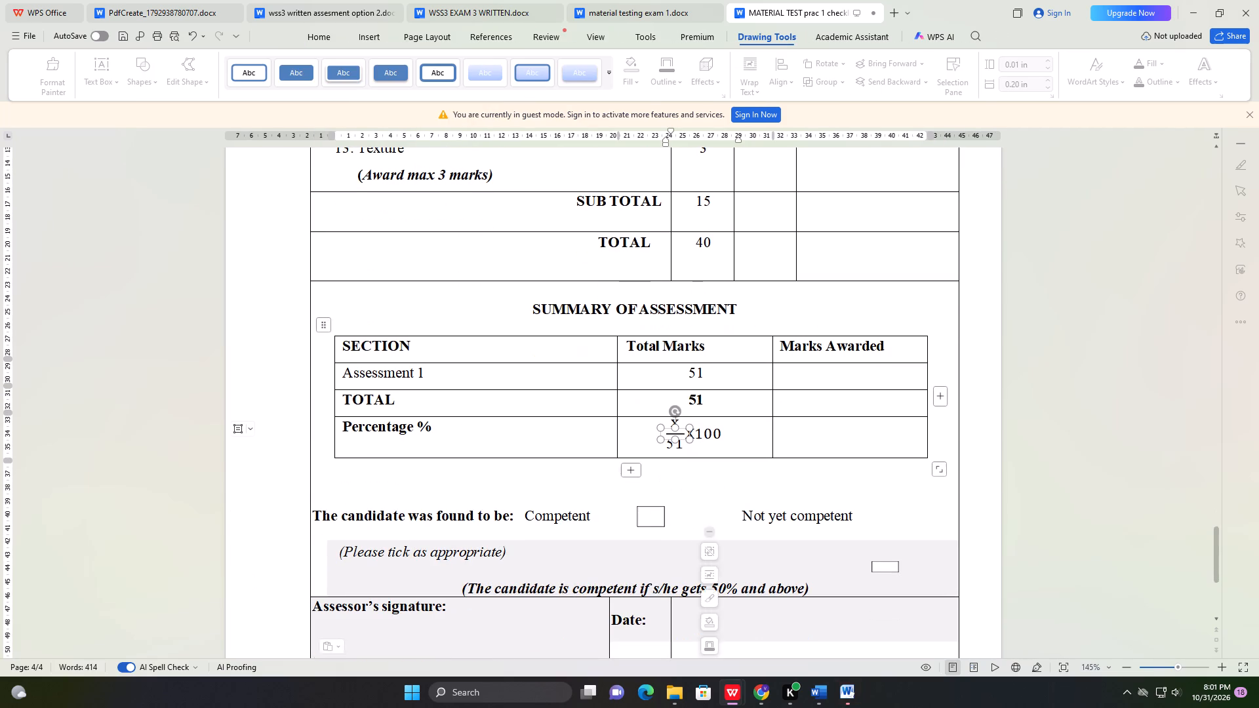
Enlarge the grey shape to about 1.80 in by 7.15 in so it covers the candidate outcome section below the summary table.
left_click(330, 559)
left_click_drag(321, 534, 298, 478)
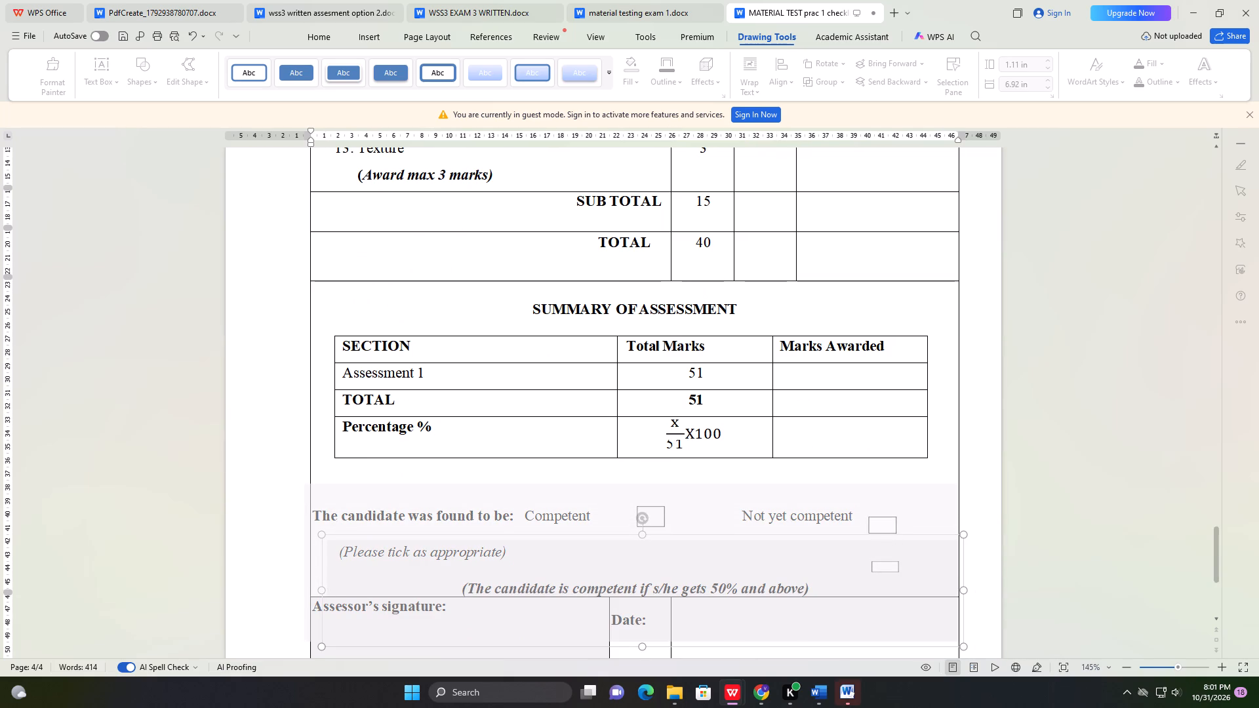
left_click_drag(298, 478, 300, 471)
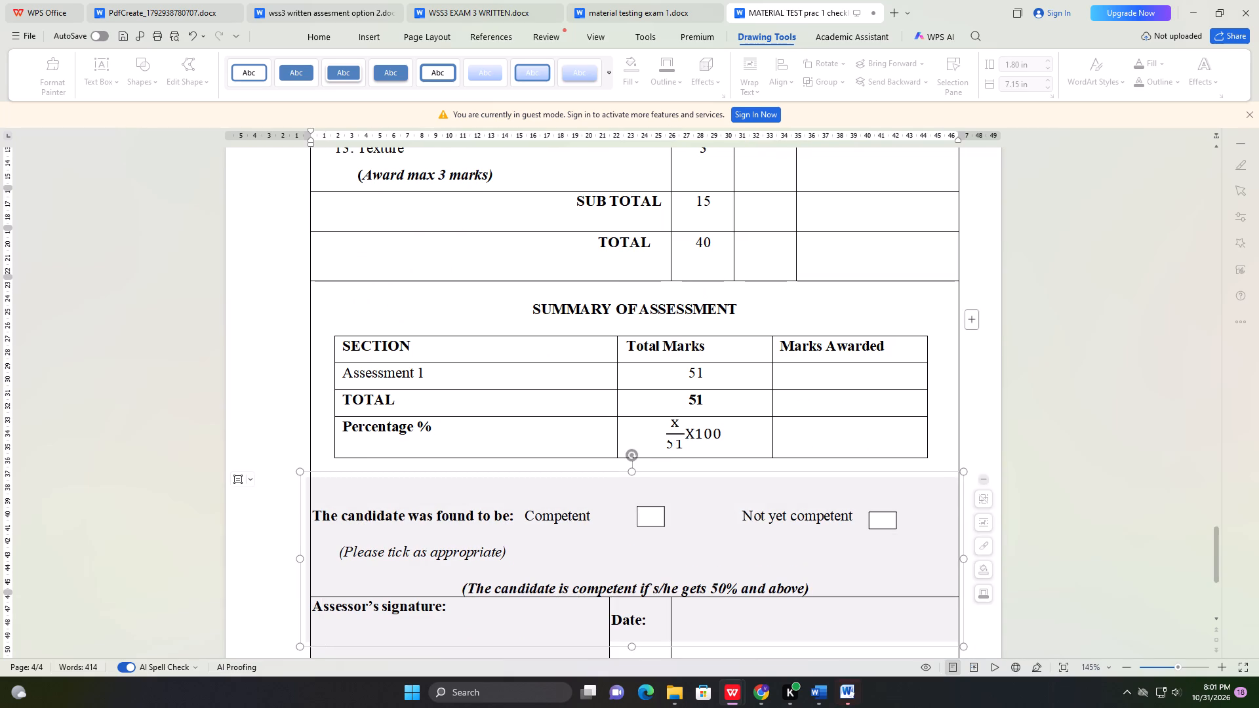
left_click(558, 452)
Delete the entire Venue of Assessment row from the candidate details in the Observation Checklist table.
scroll(537, 458, "up", 3)
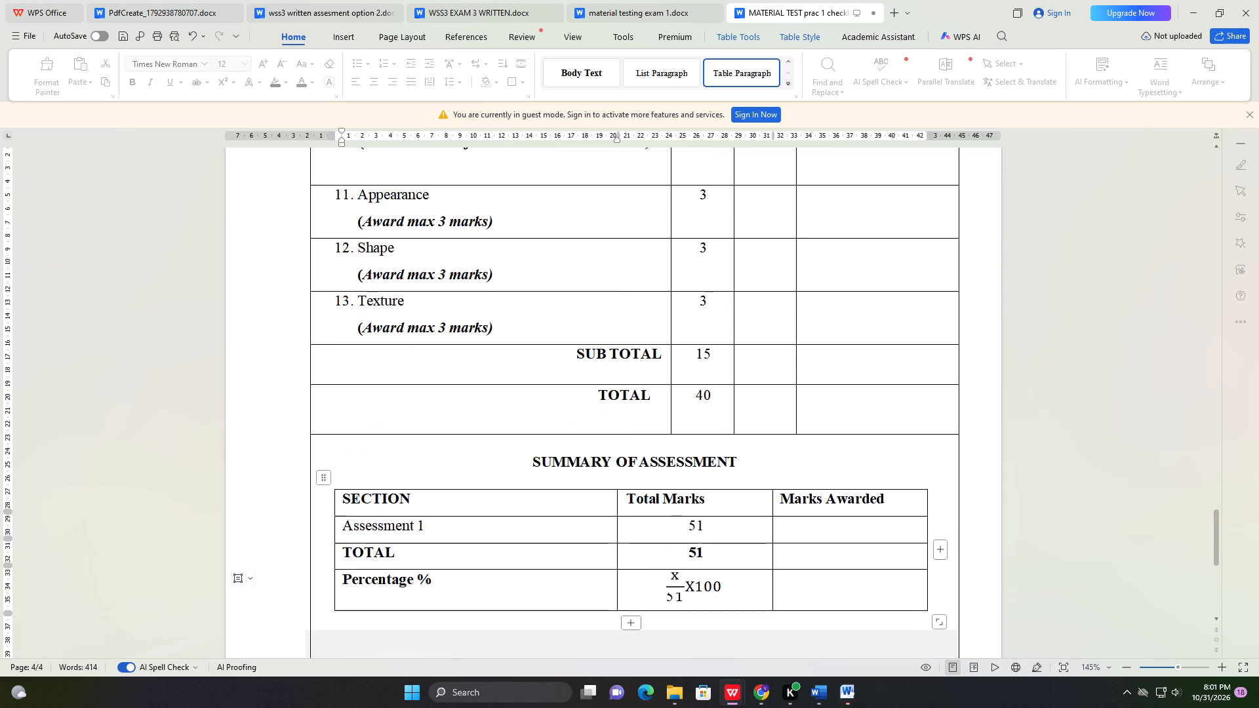
scroll(534, 460, "up", 15)
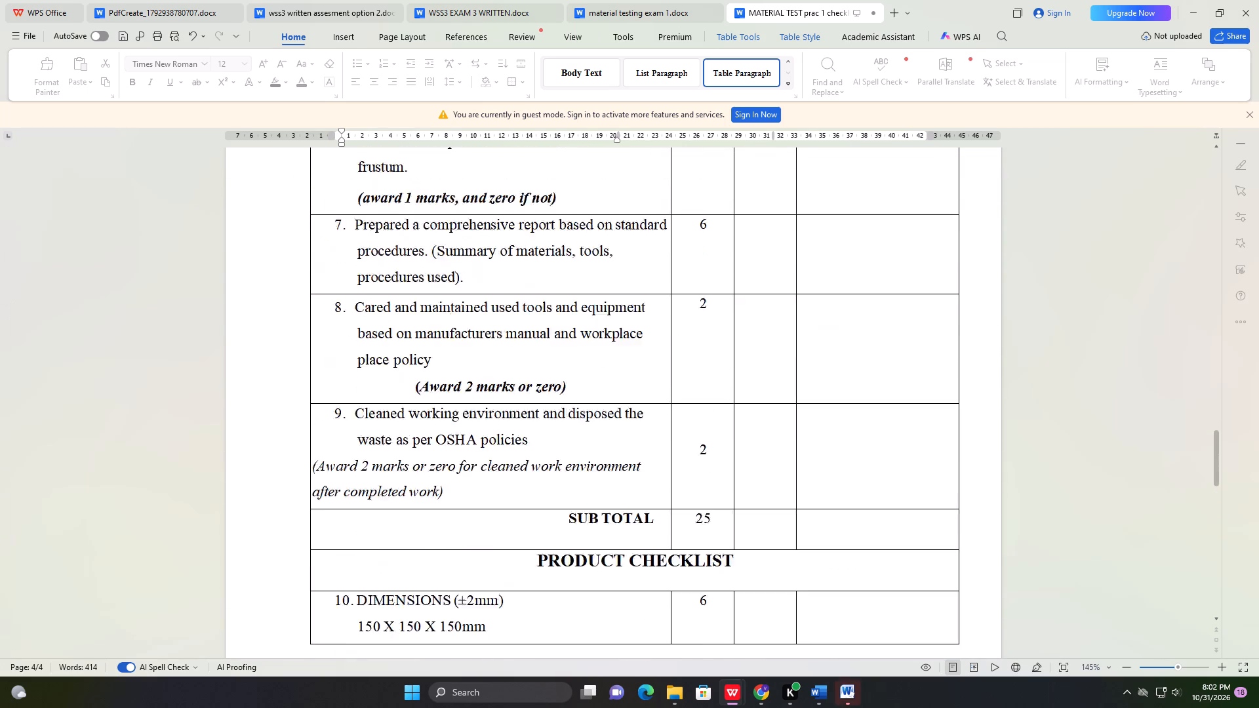
scroll(532, 462, "up", 9)
scroll(532, 462, "up", 13)
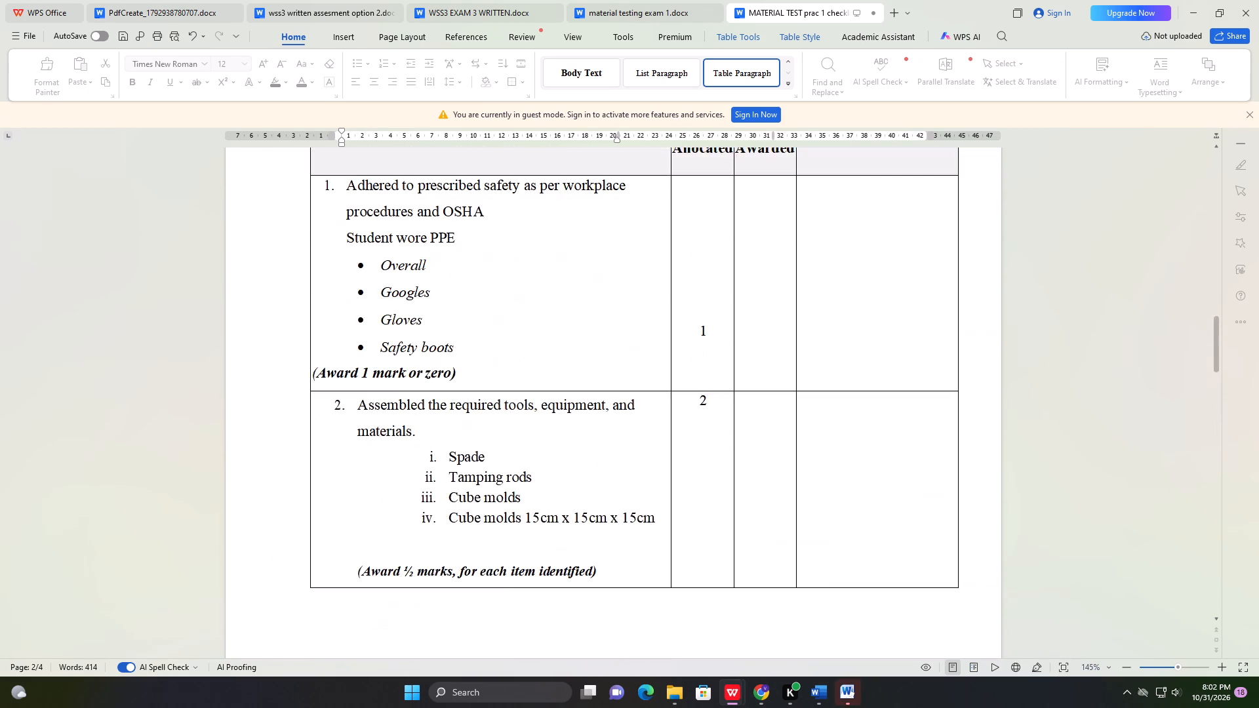
scroll(532, 462, "up", 19)
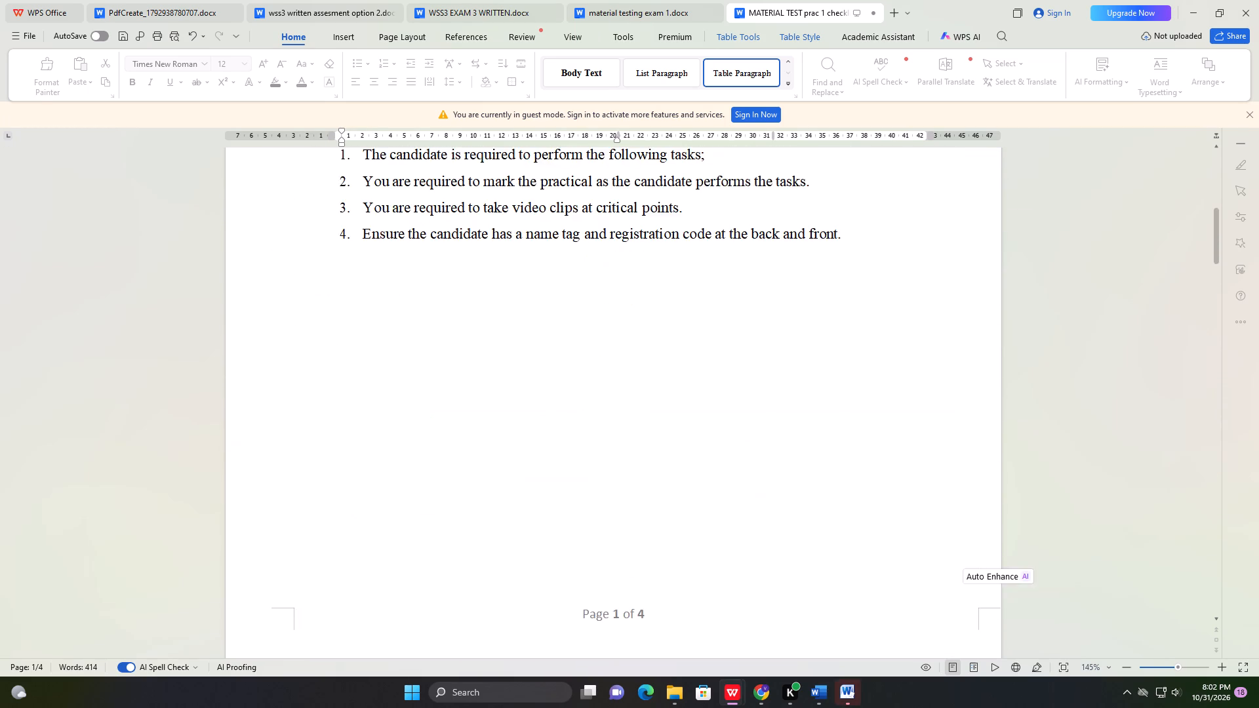
scroll(532, 465, "up", 4)
scroll(532, 465, "down", 18)
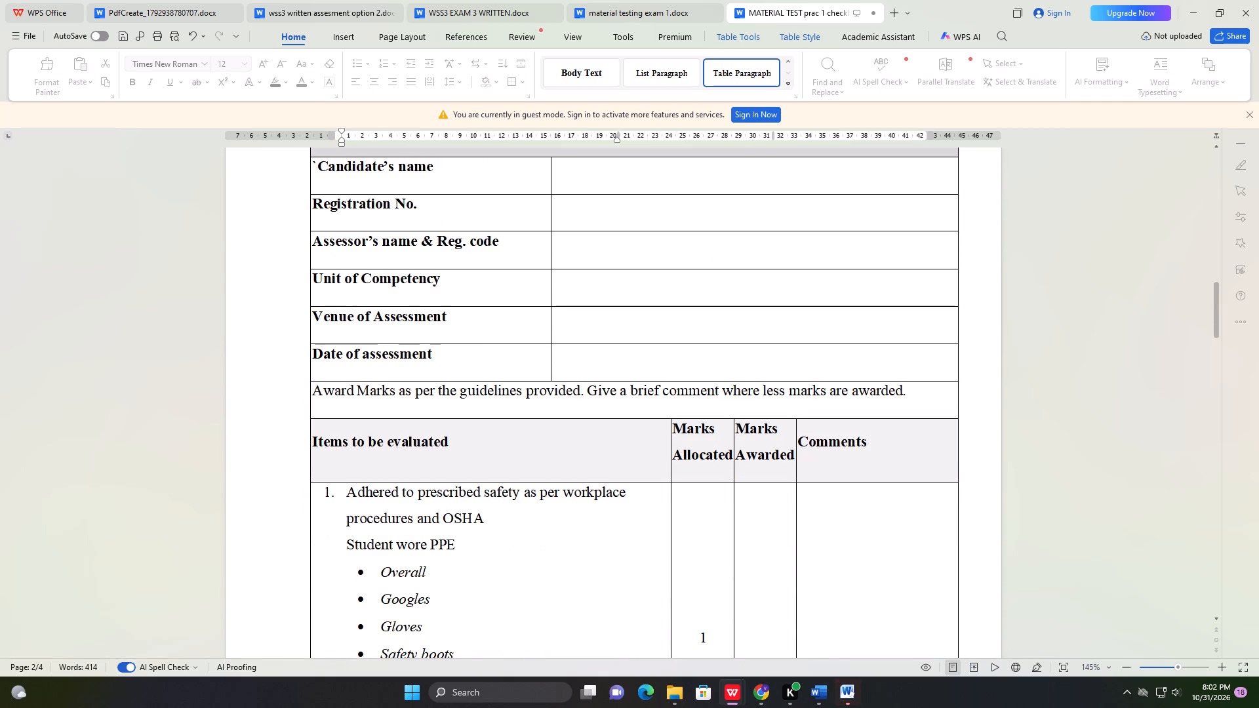
left_click(494, 328)
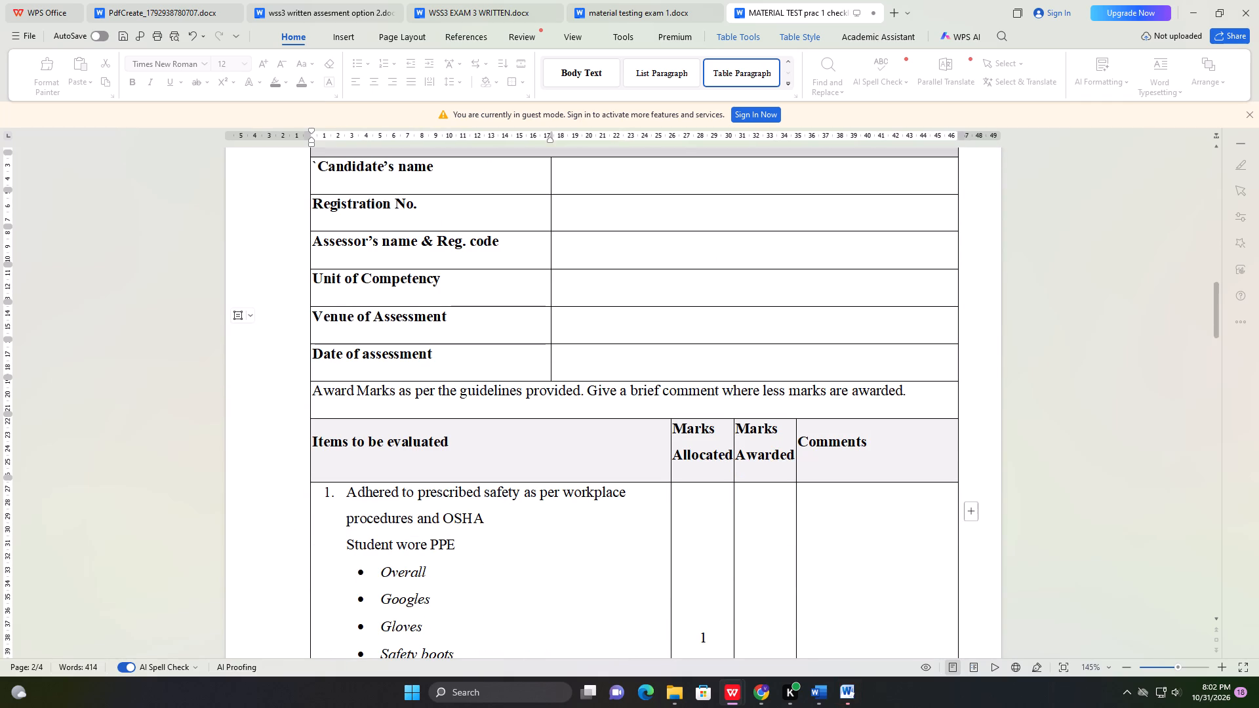
left_click(583, 321)
right_click(583, 321)
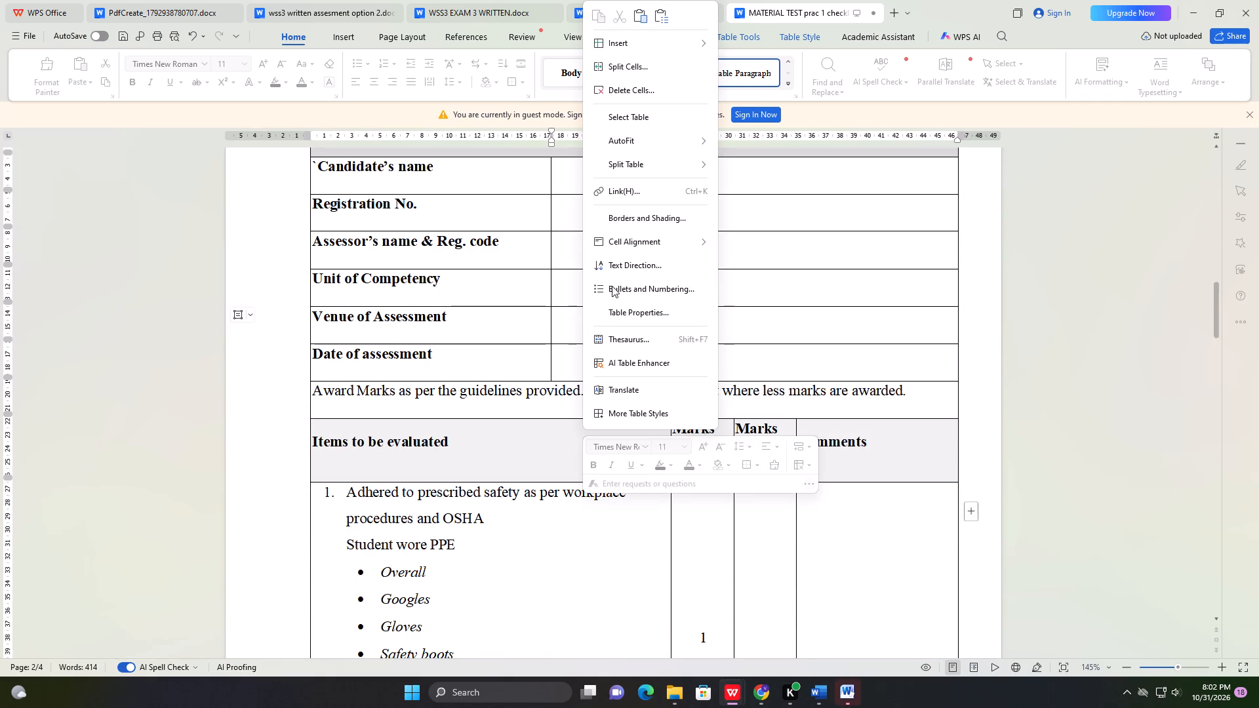
left_click(631, 86)
left_click(595, 341)
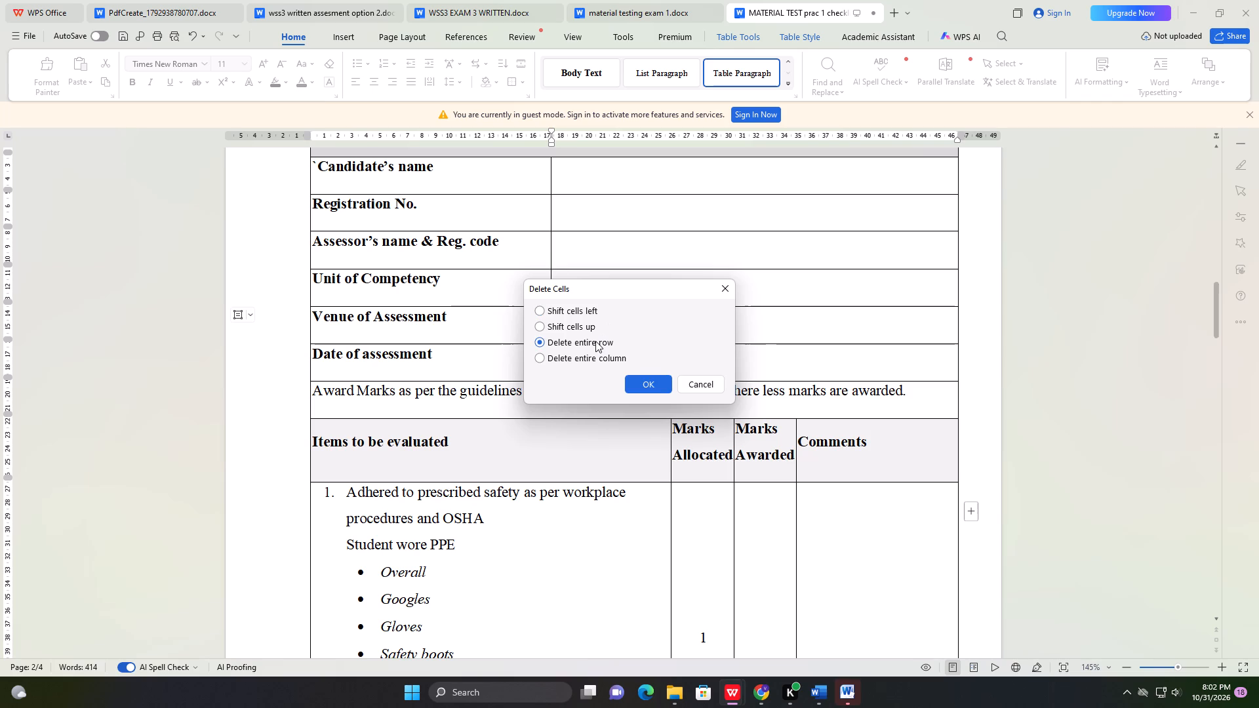
left_click(654, 378)
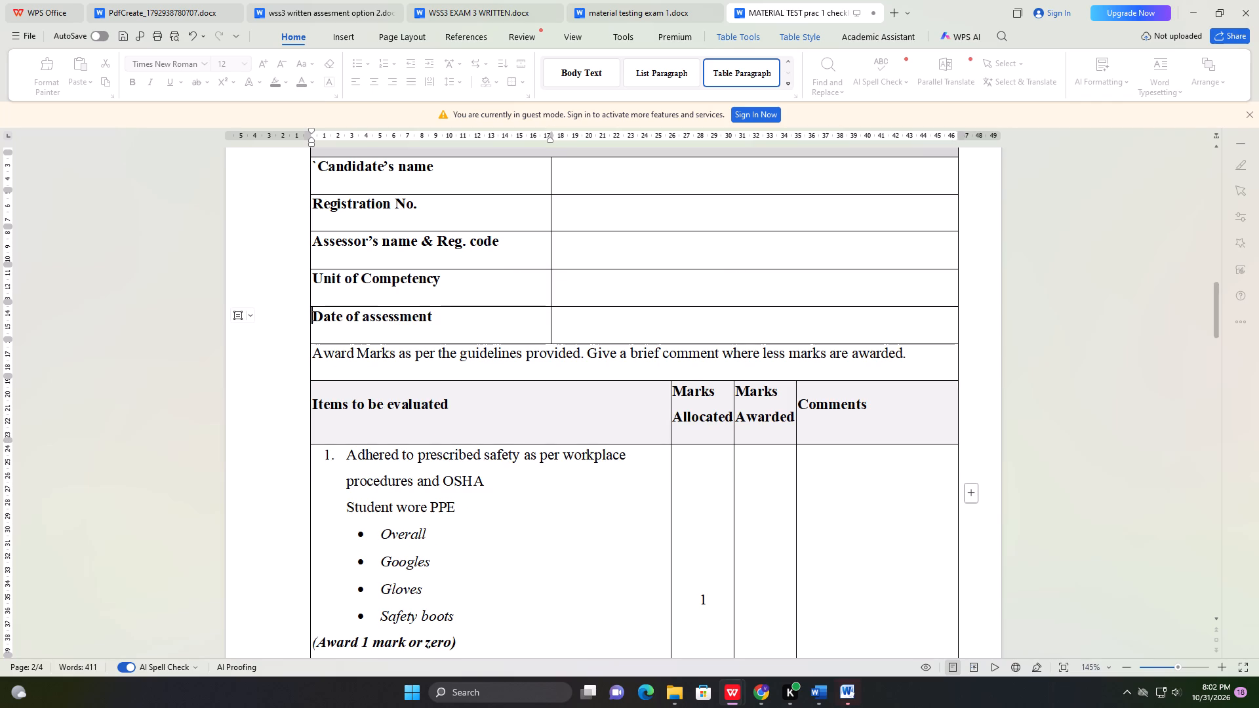
Delete the entire Date of assessment row from the candidate details in the Observation Checklist table.
left_click(477, 294)
left_click(469, 327)
right_click(468, 327)
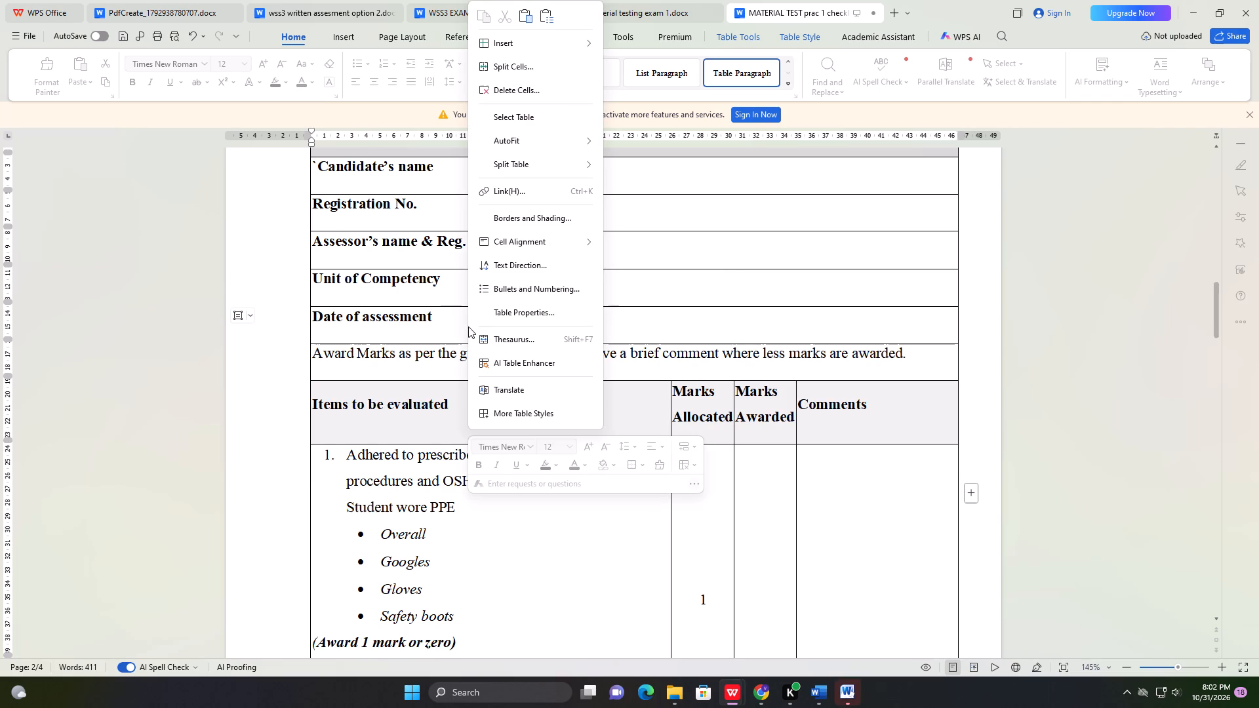
left_click(521, 90)
left_click(586, 342)
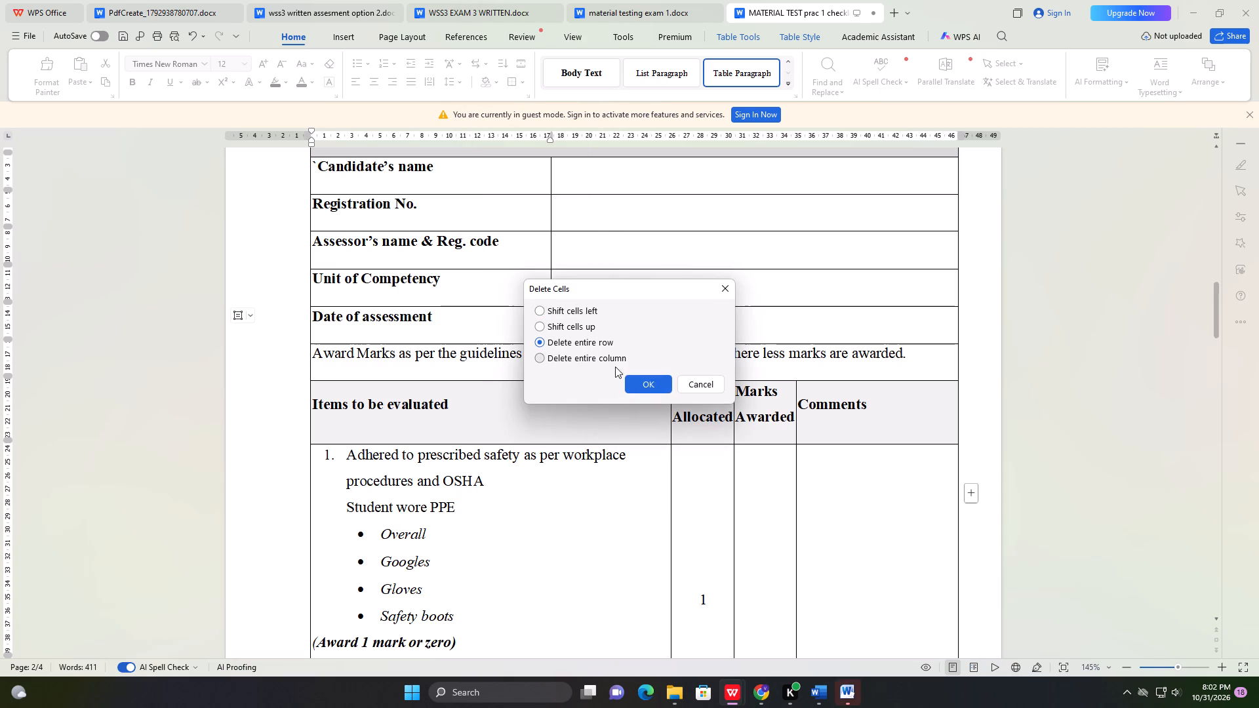
left_click(641, 383)
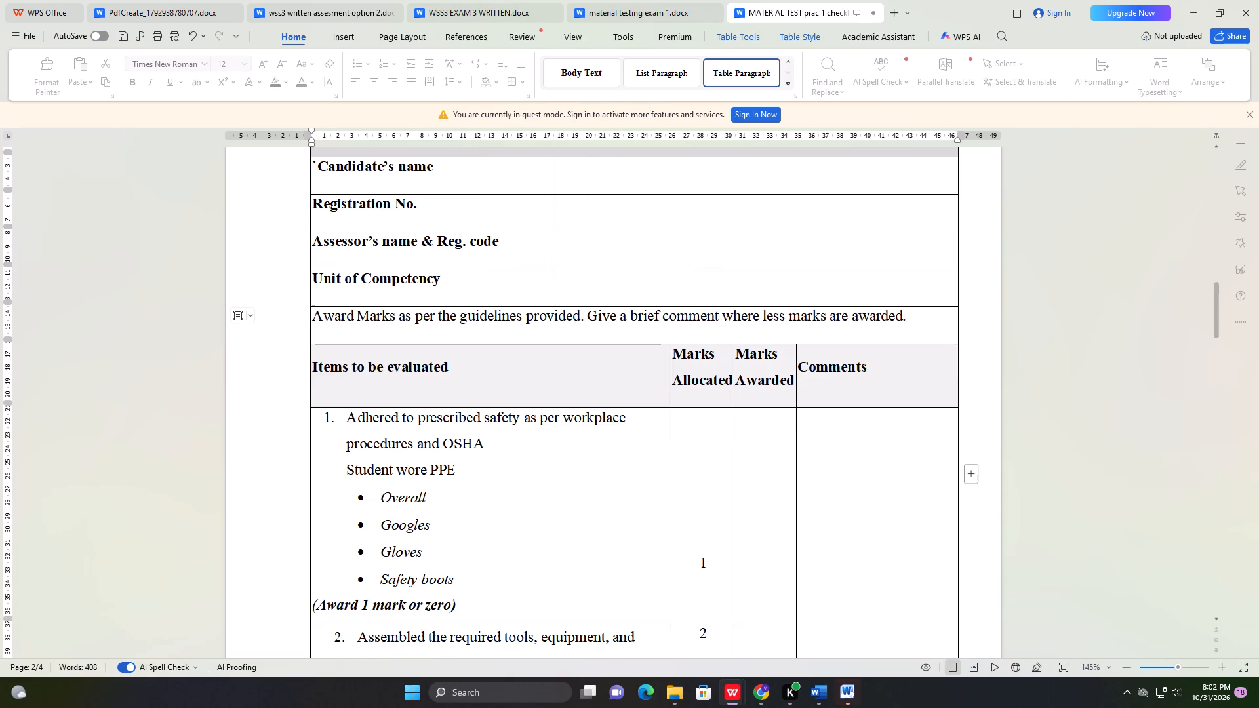
Shorten the "Assessor's name & Reg. code" label in the candidate details to "Assessor's name".
scroll(452, 301, "up", 1)
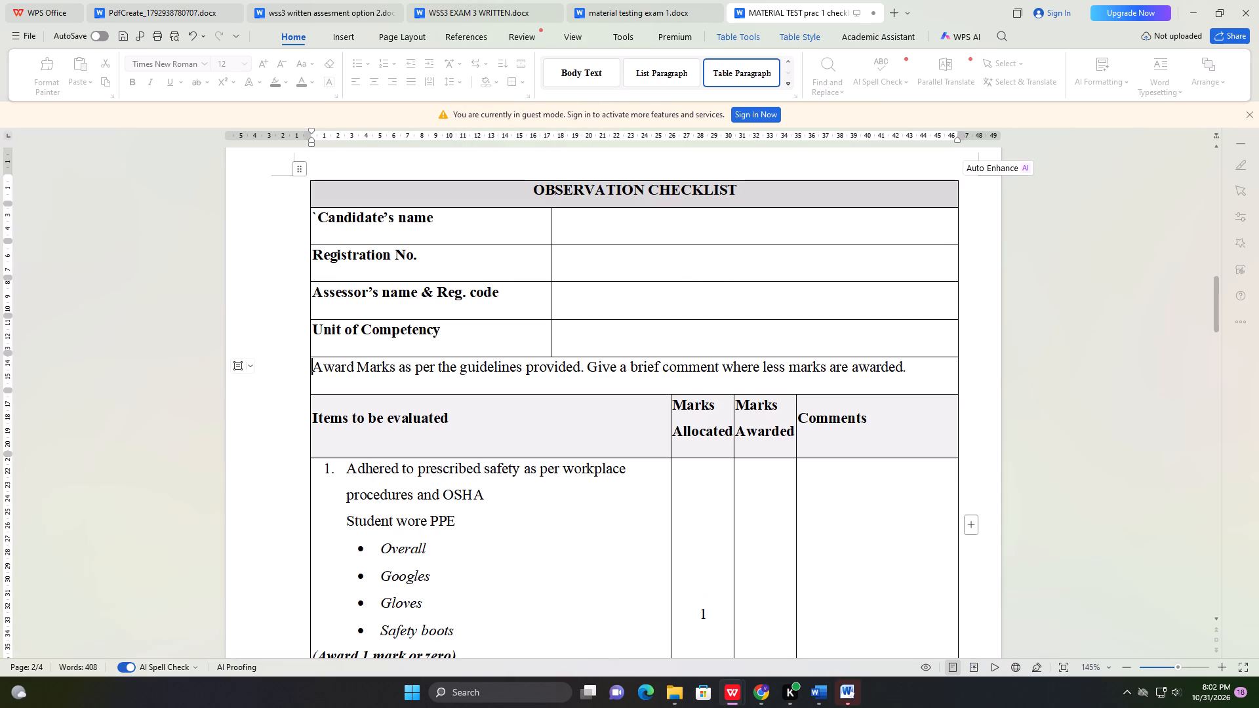
left_click(499, 290)
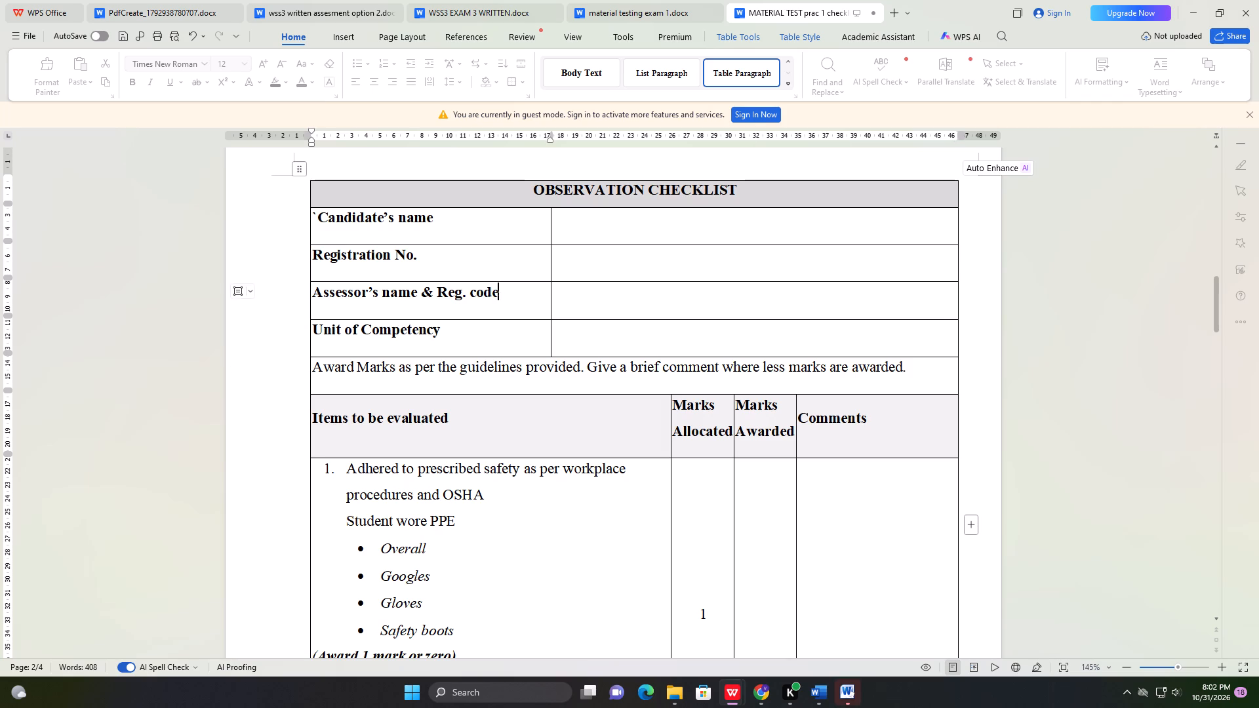
key("BackSpace")
key("BackSpace")
key("BackSpace")
key("BackSpace")
key("BackSpace")
key("BackSpace")
key("BackSpace")
key("BackSpace")
key("BackSpace")
key("BackSpace")
key("BackSpace")
key("BackSpace")
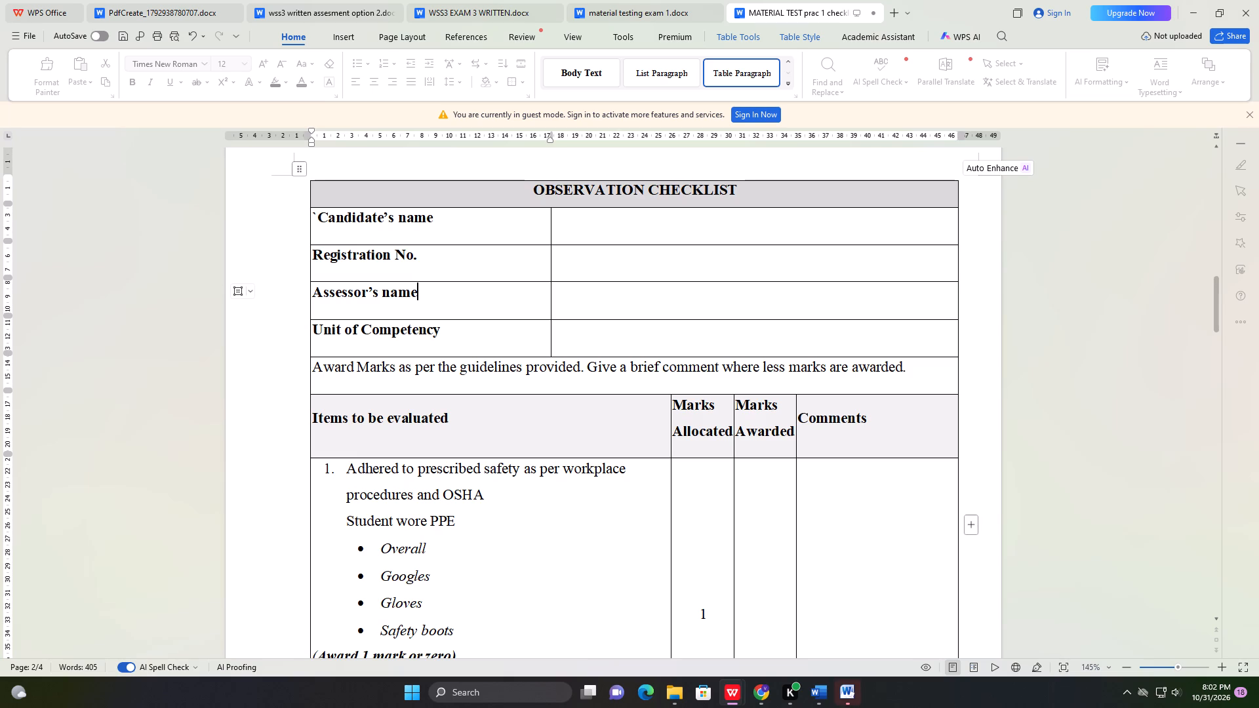
Delete the entire Unit of Competency row below Assessor's name in the Observation Checklist table.
left_click(525, 338)
right_click(525, 338)
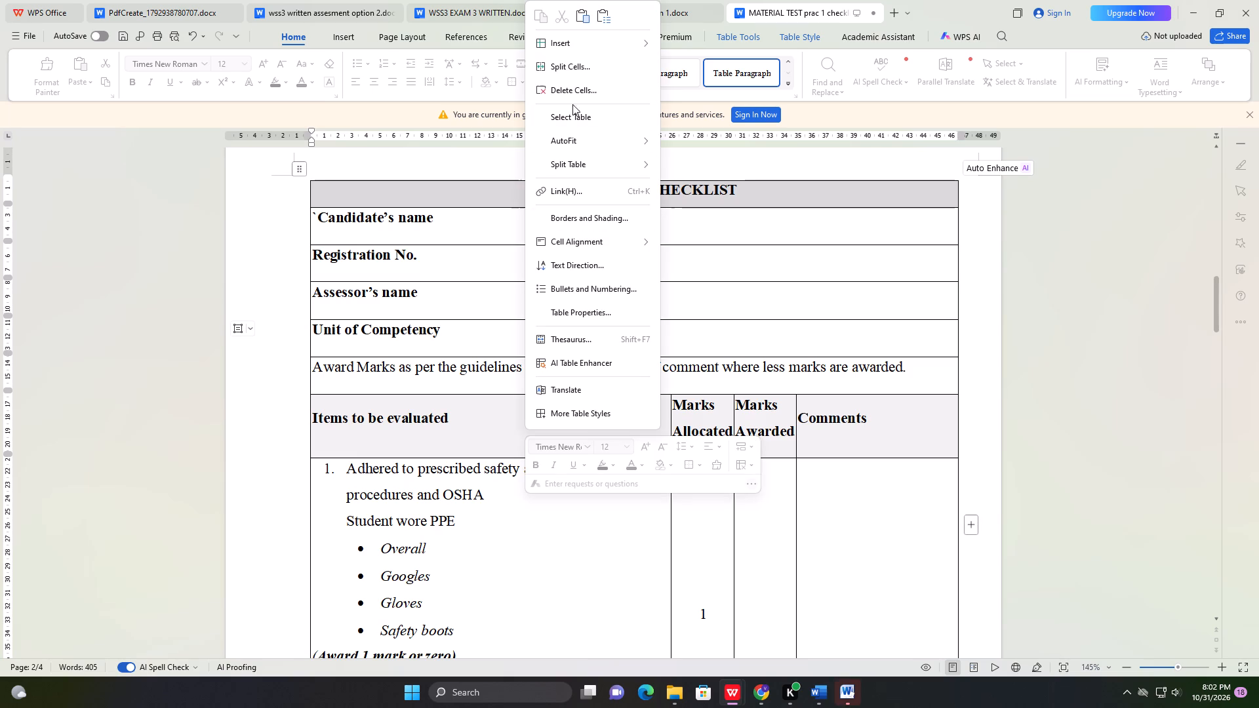
left_click(572, 95)
left_click(561, 343)
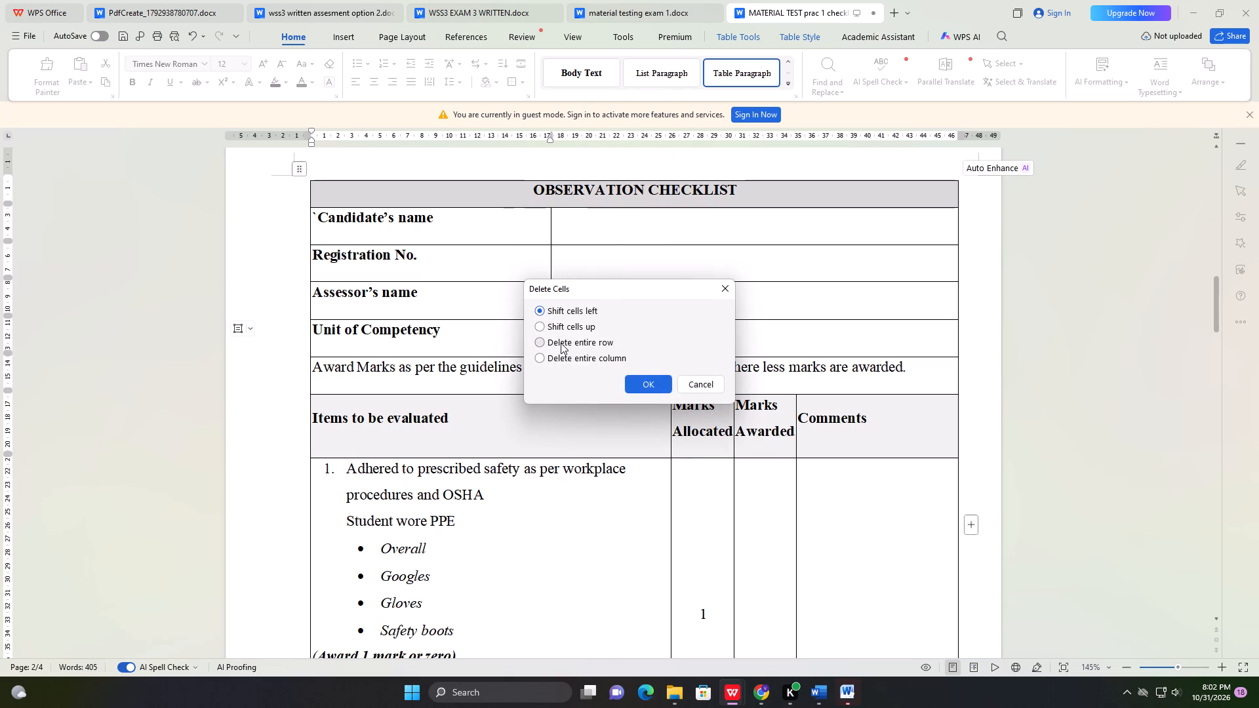
left_click(649, 380)
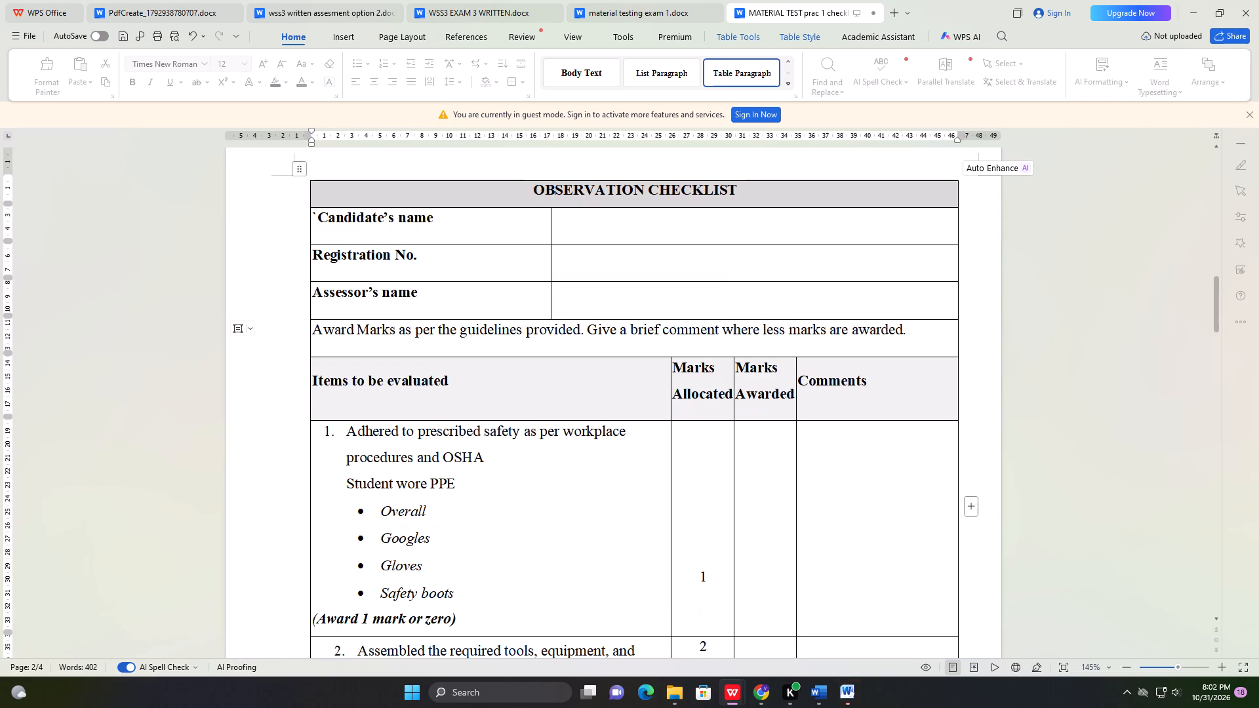
Set the Total Marks for Assessment 1 to 25 in the Summary of Assessment table.
scroll(502, 362, "up", 2)
scroll(502, 362, "down", 8)
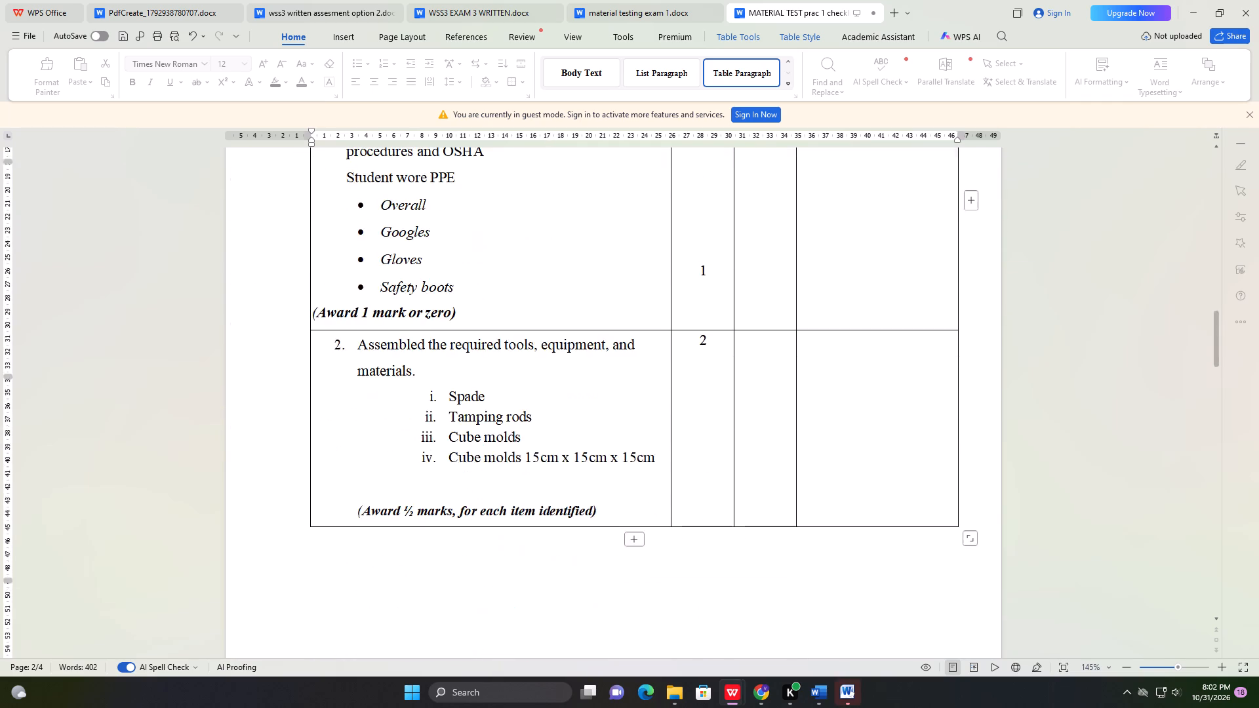
scroll(502, 362, "down", 11)
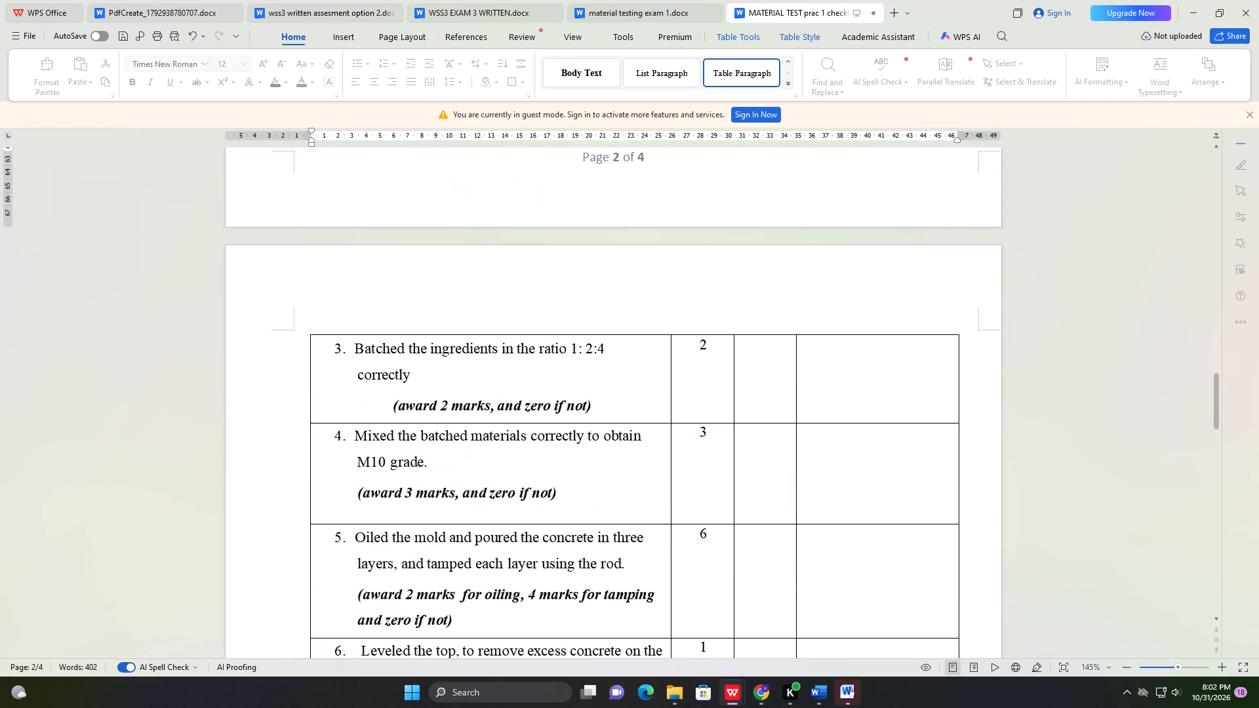
scroll(502, 362, "down", 9)
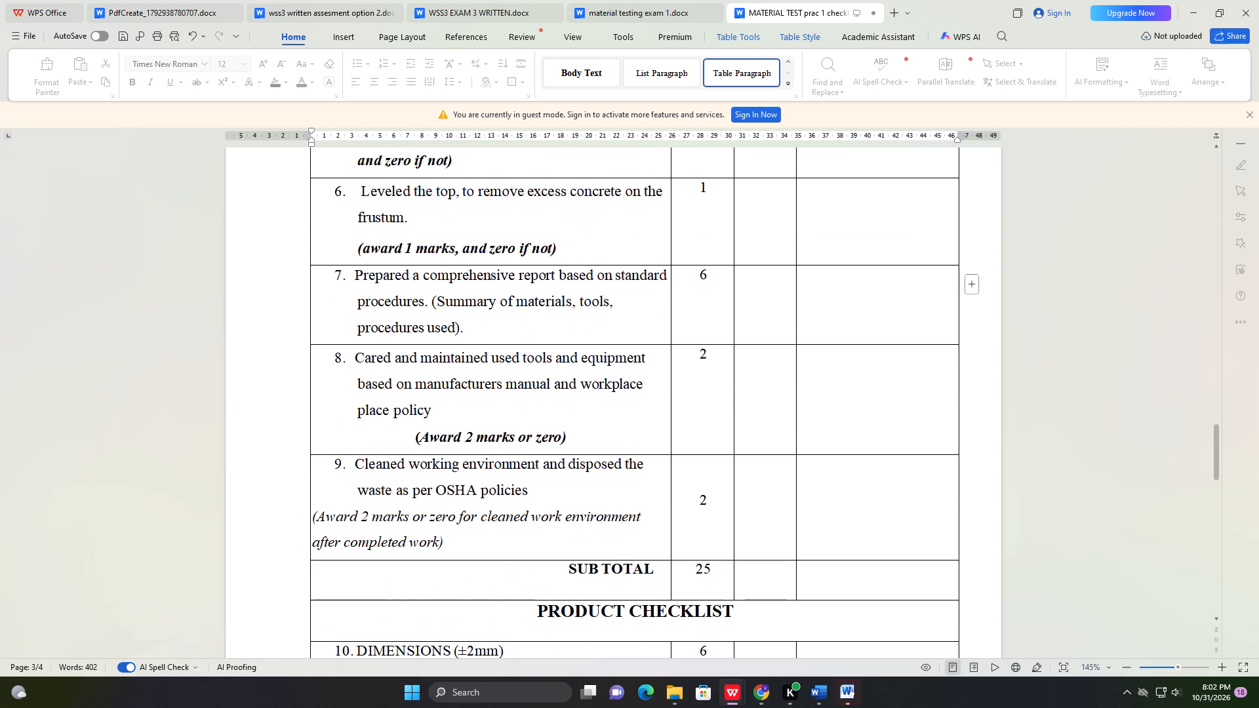
scroll(503, 361, "down", 2)
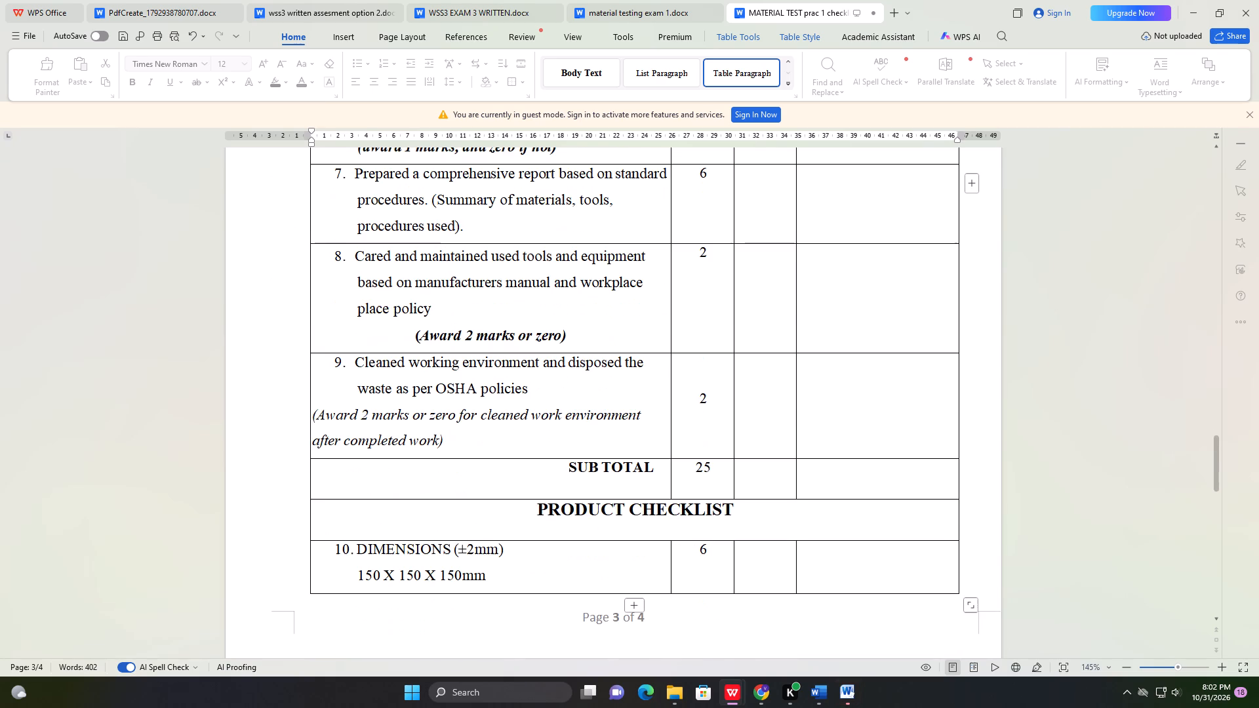
scroll(505, 359, "down", 1)
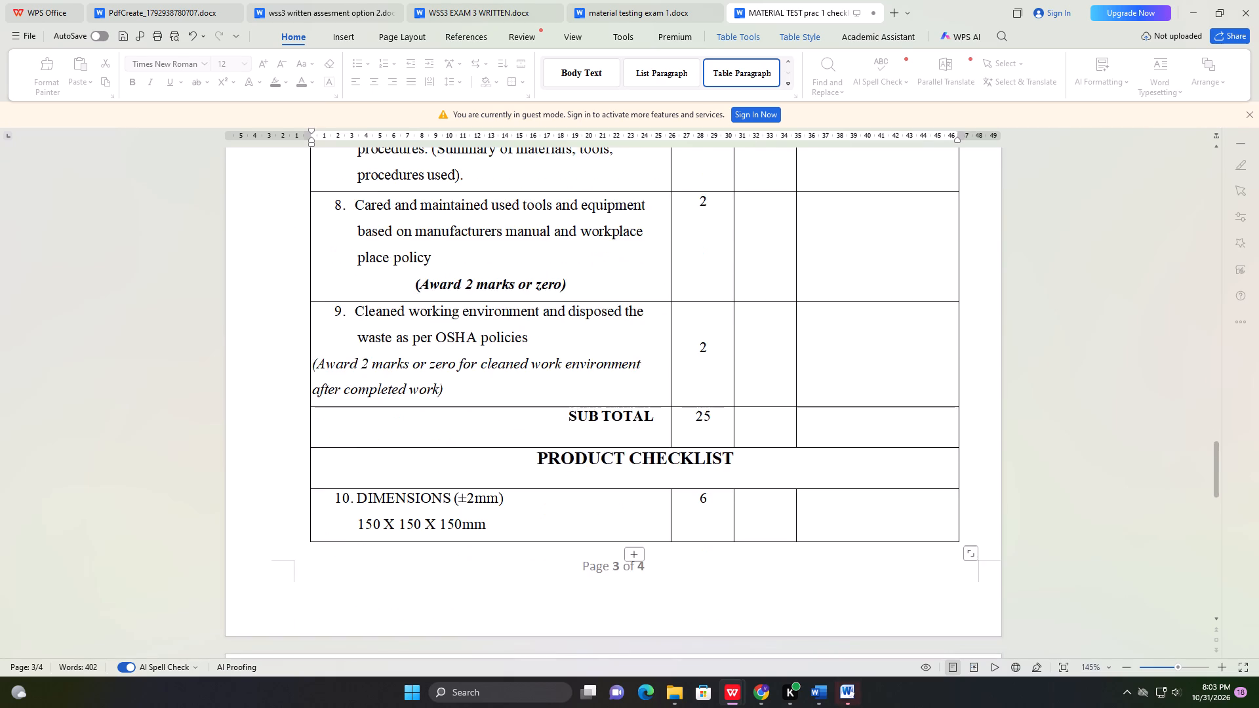
scroll(505, 359, "down", 9)
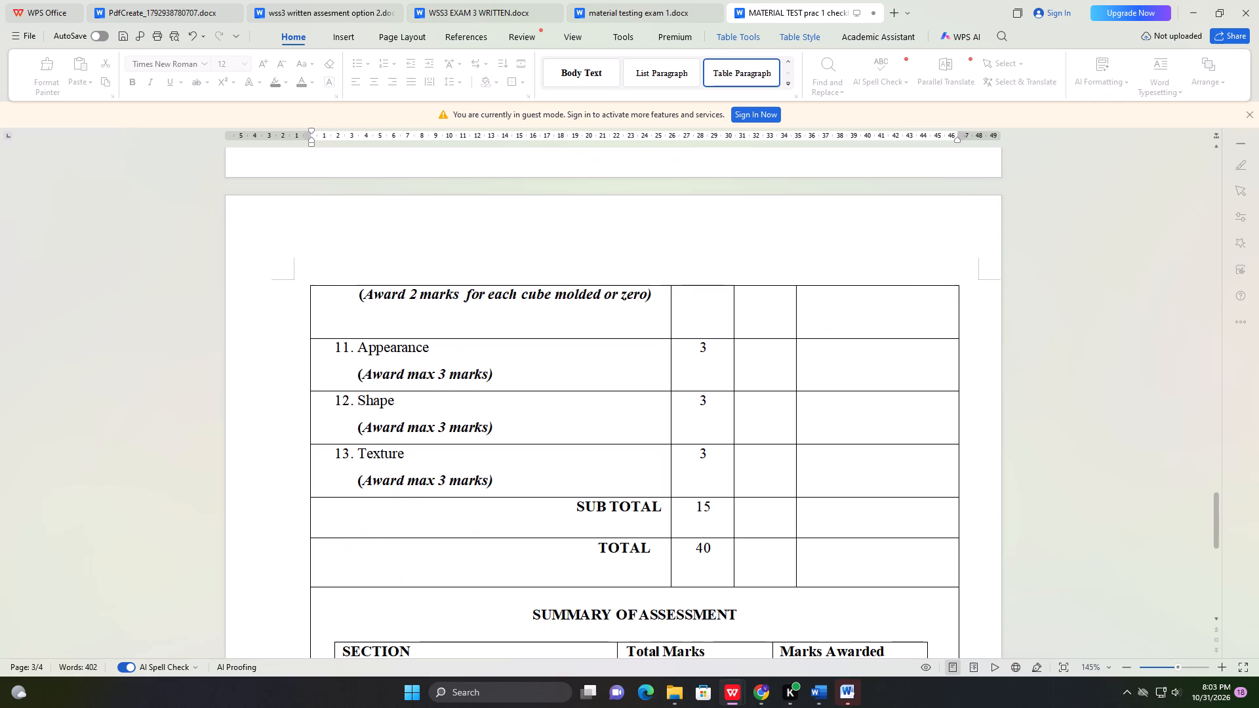
scroll(515, 366, "down", 3)
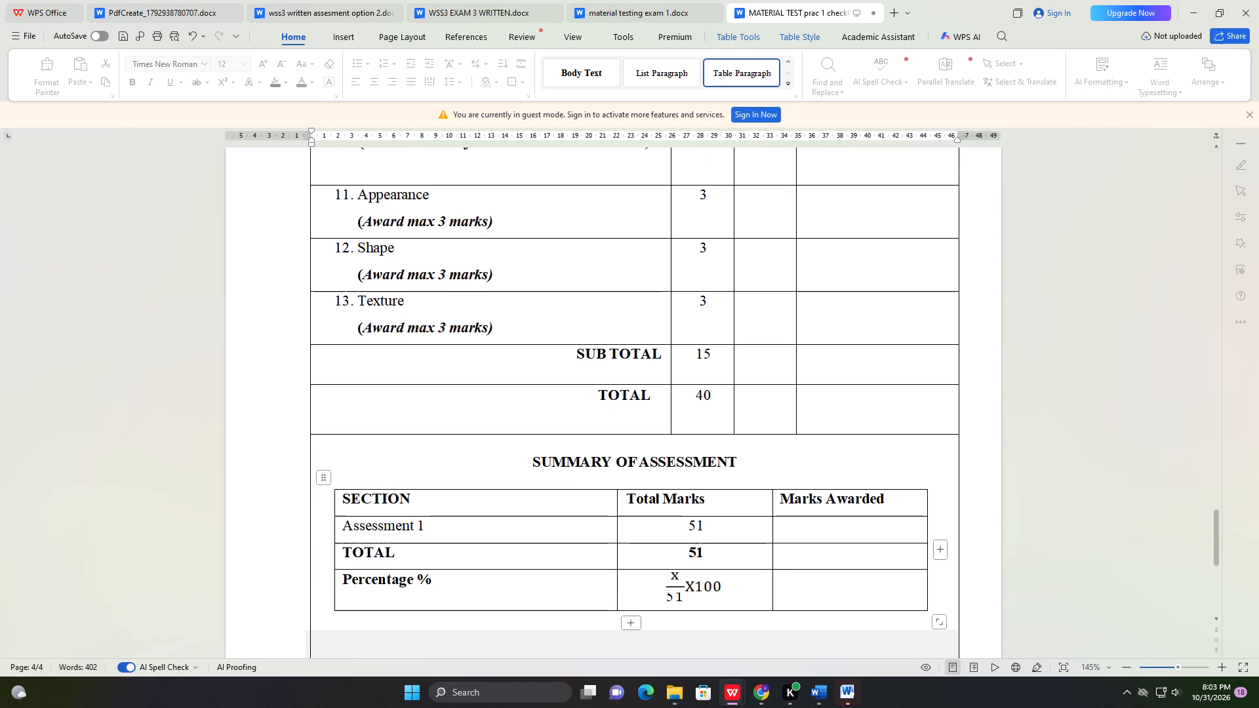
left_click(703, 526)
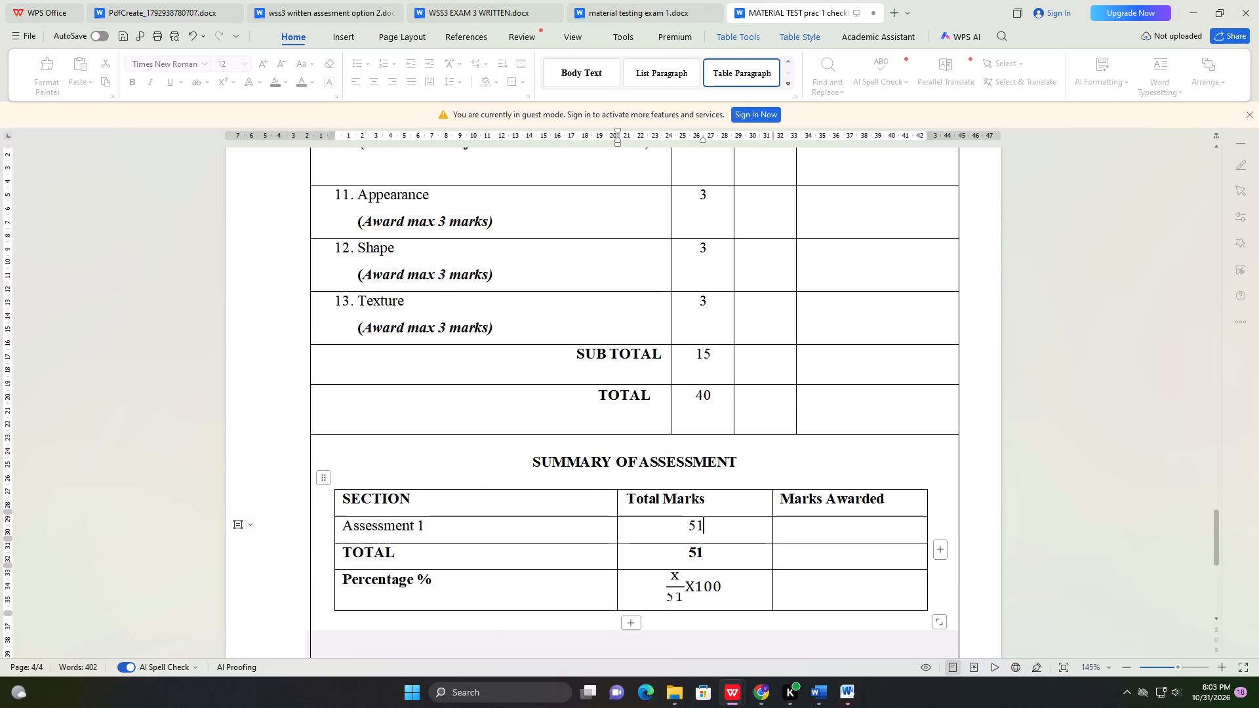
key("BackSpace")
key("BackSpace")
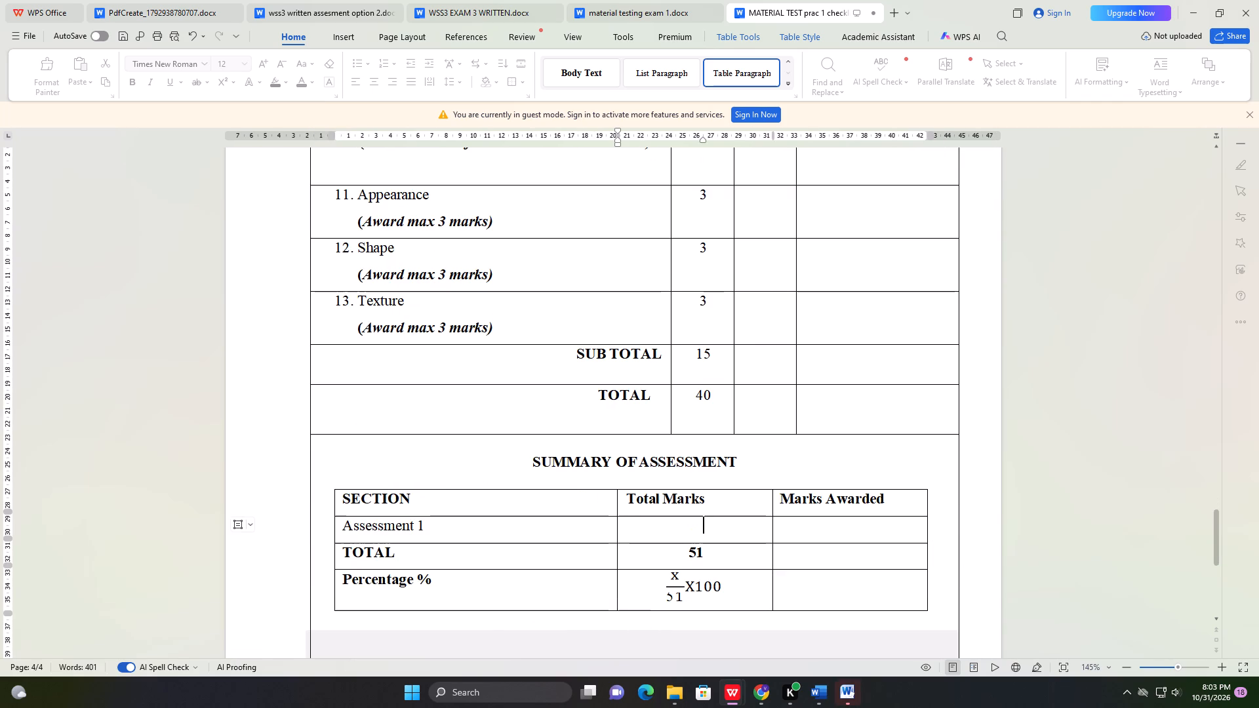
key("2")
key("5")
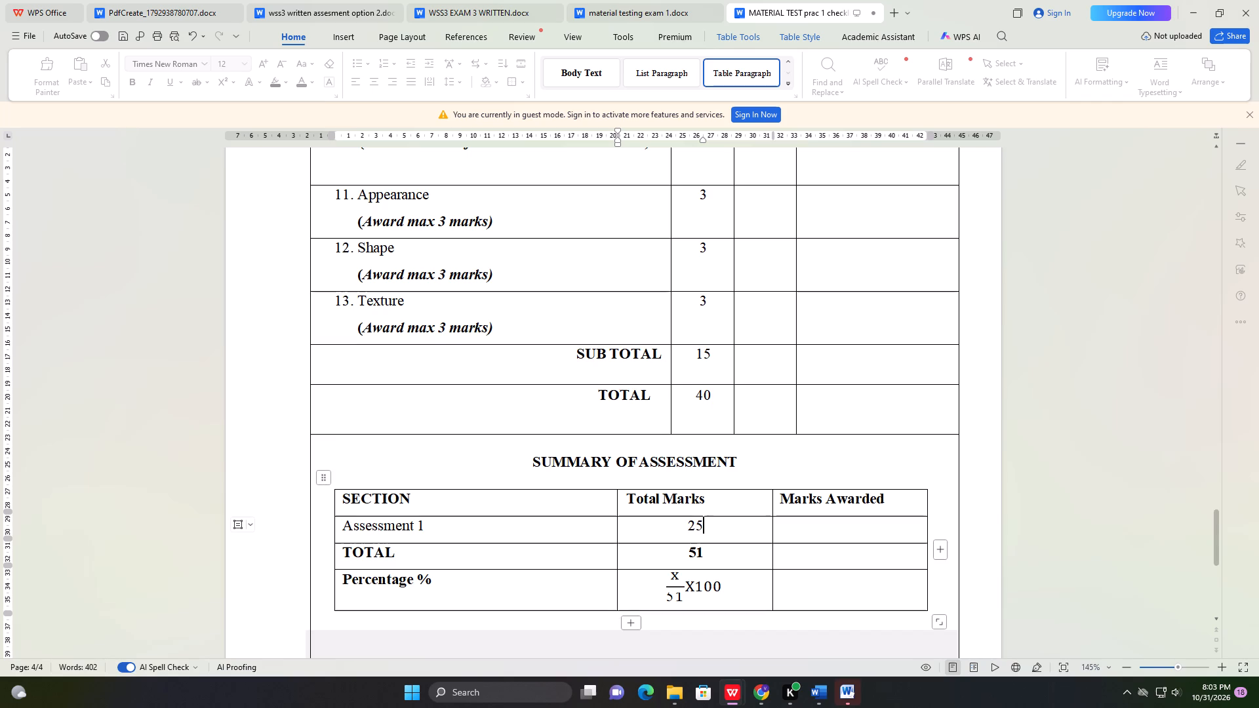
Insert one row below the Assessment 1 row in the Summary of Assessment table.
right_click(732, 524)
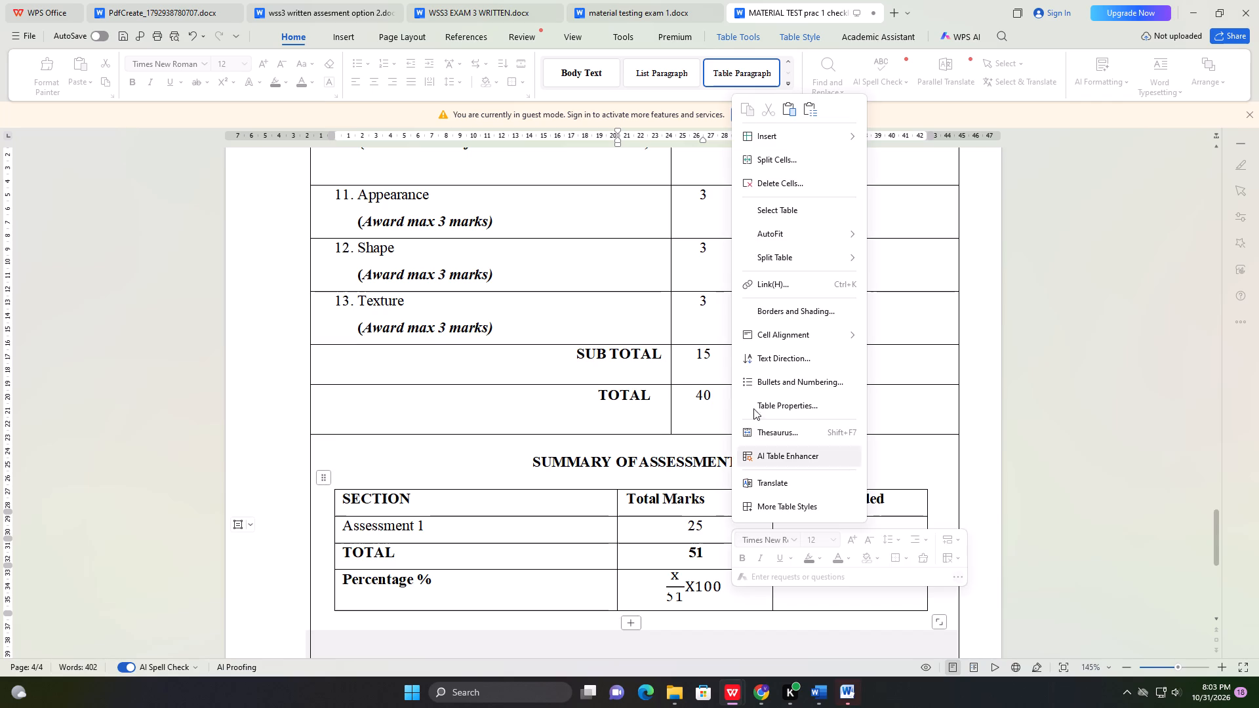
left_click(778, 143)
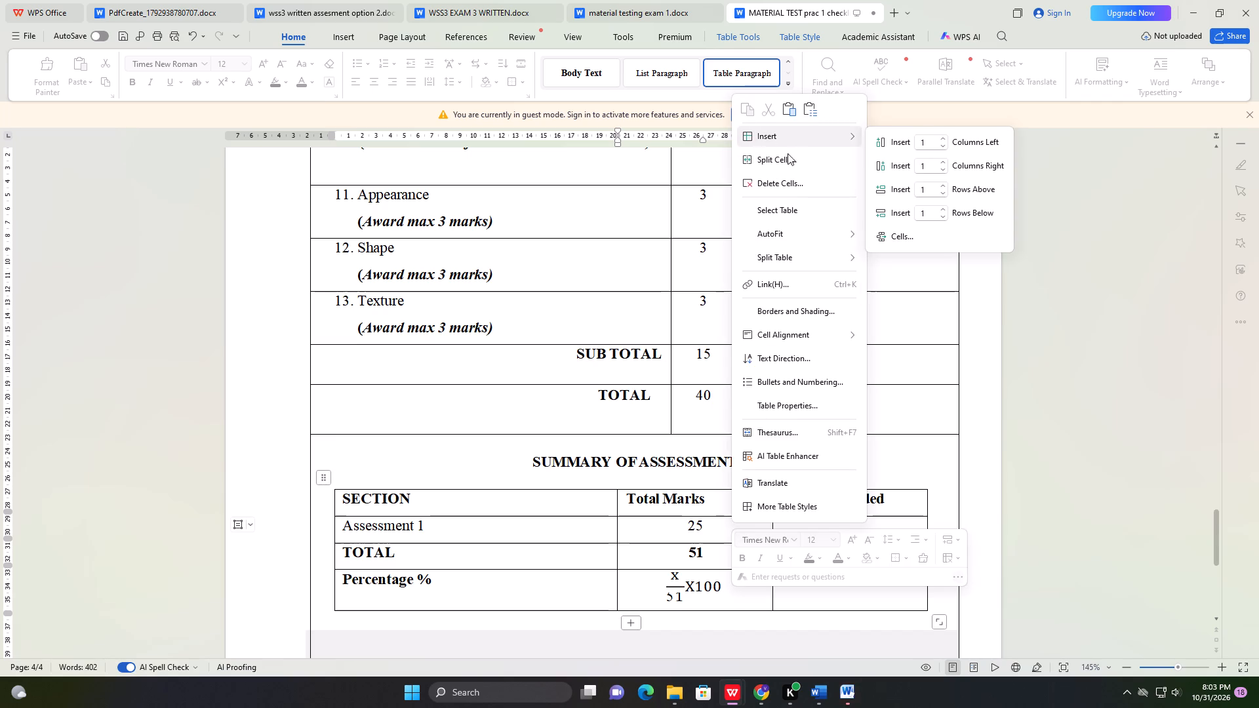
left_click(970, 209)
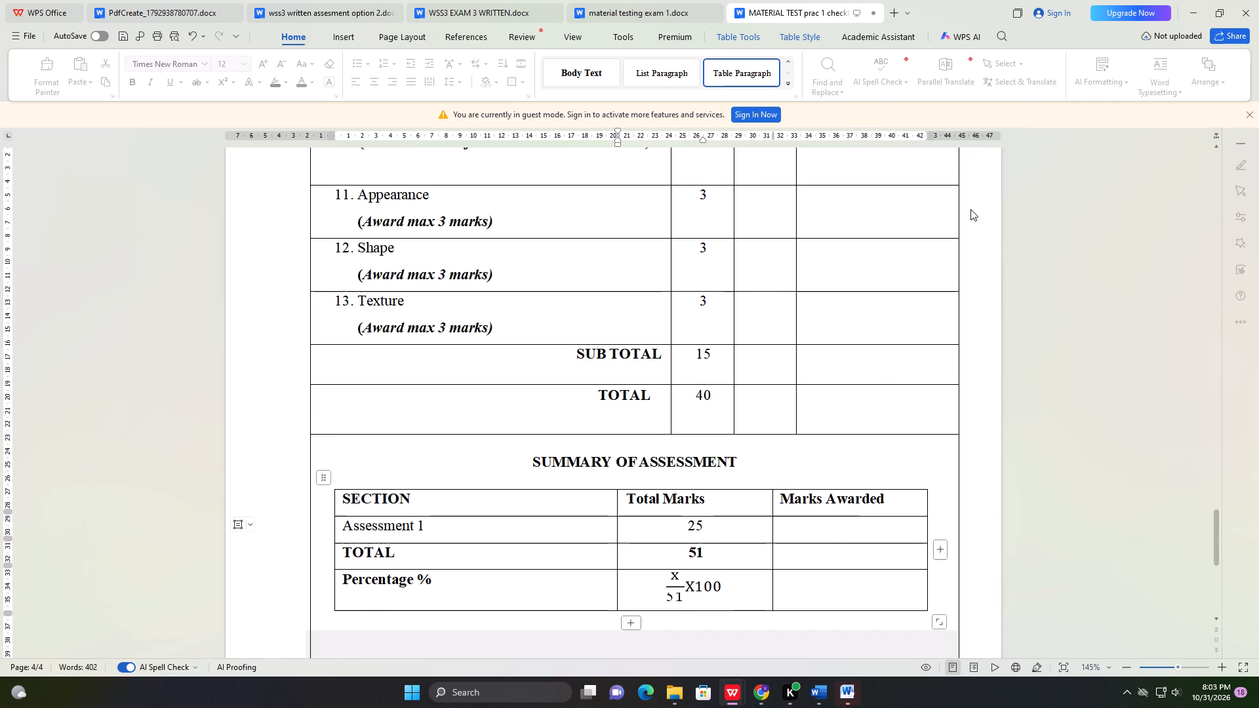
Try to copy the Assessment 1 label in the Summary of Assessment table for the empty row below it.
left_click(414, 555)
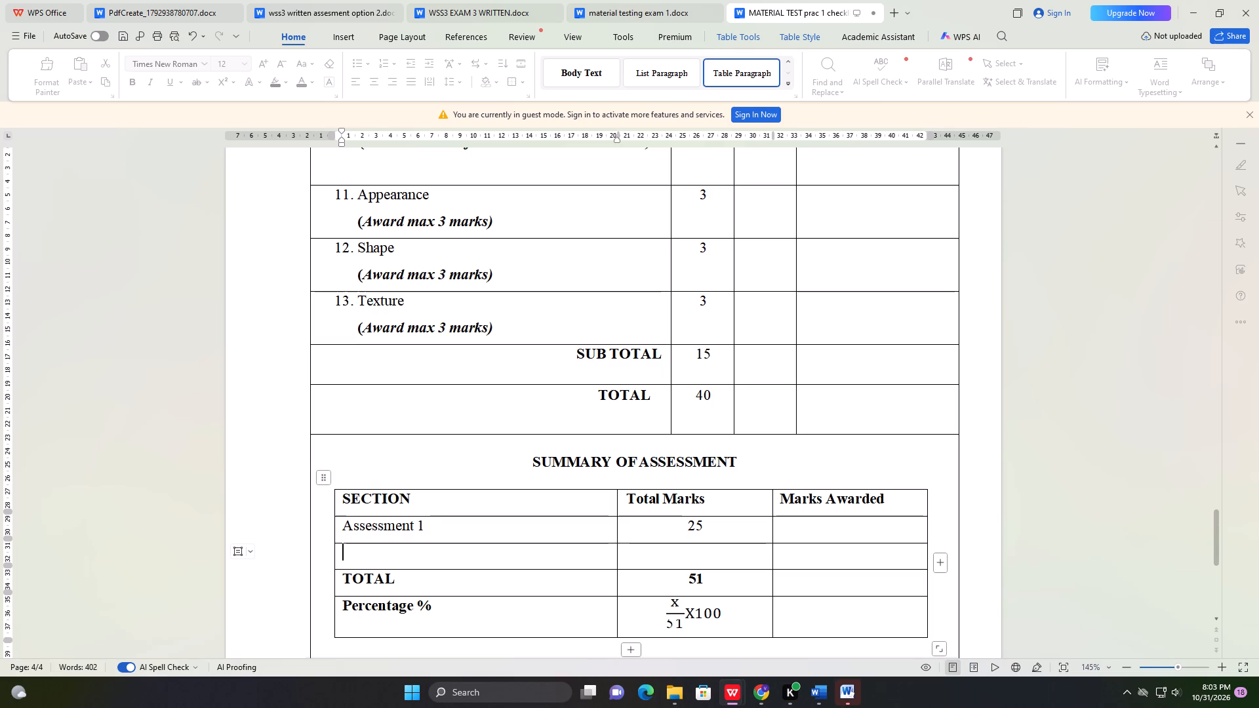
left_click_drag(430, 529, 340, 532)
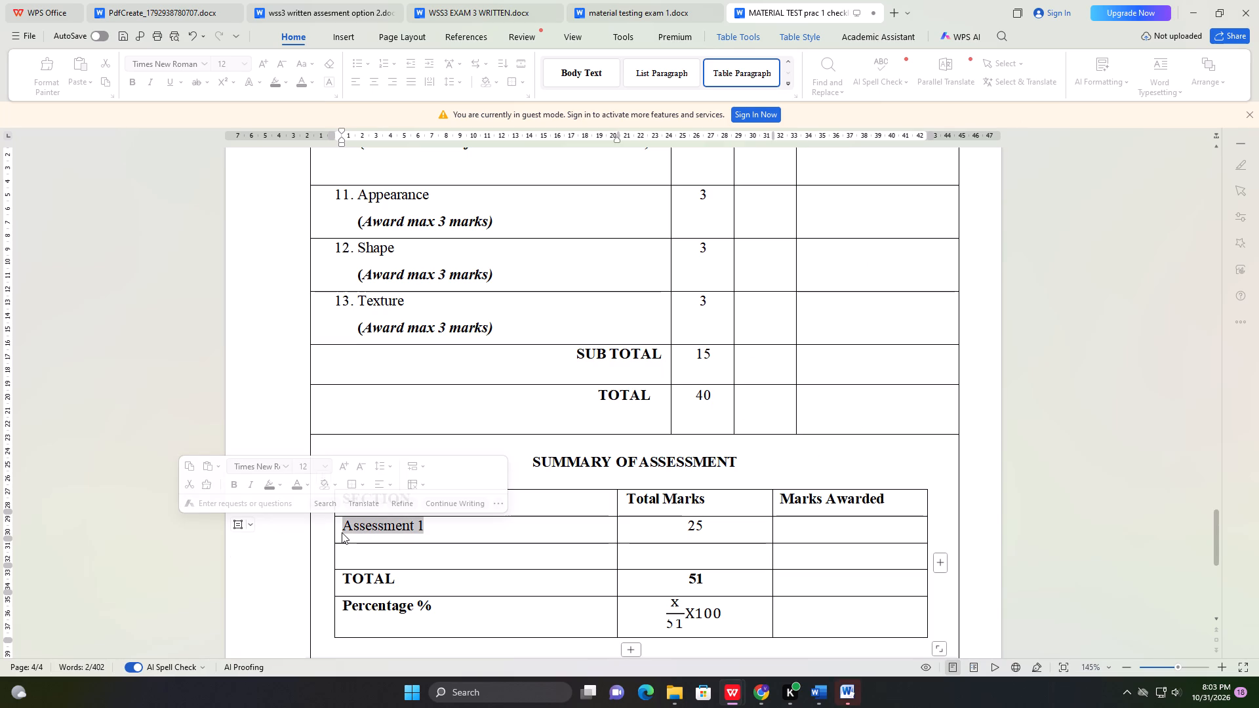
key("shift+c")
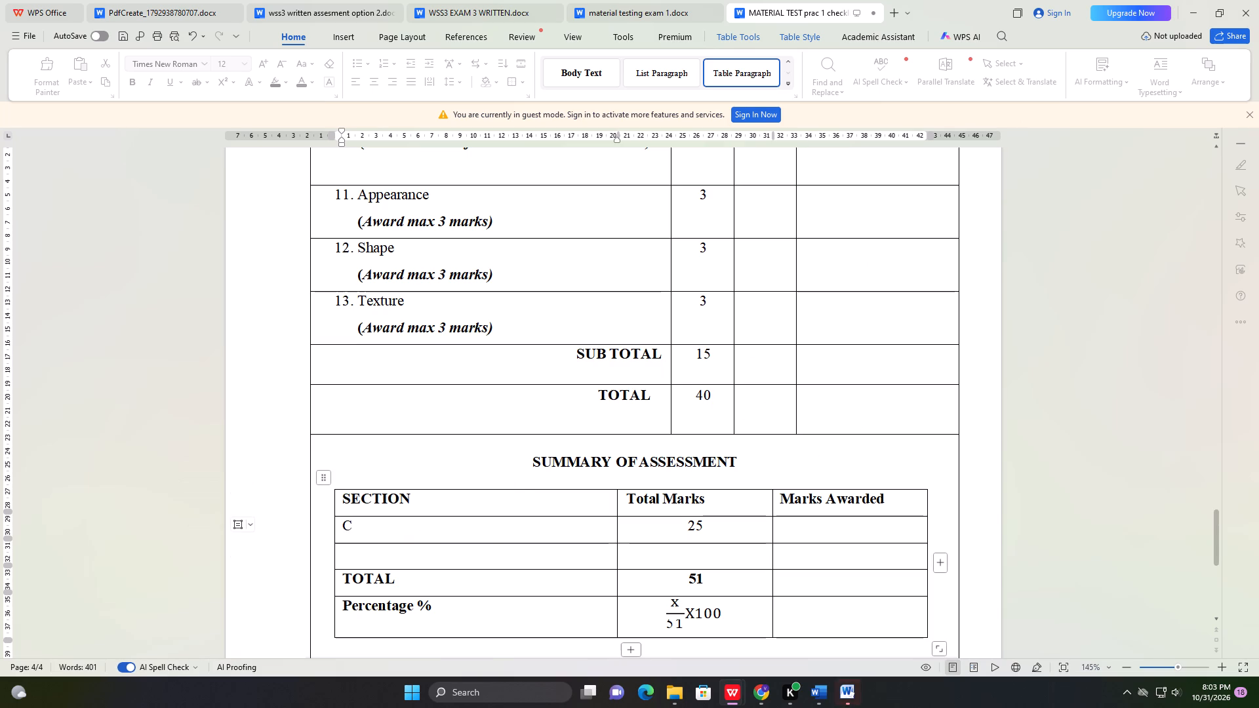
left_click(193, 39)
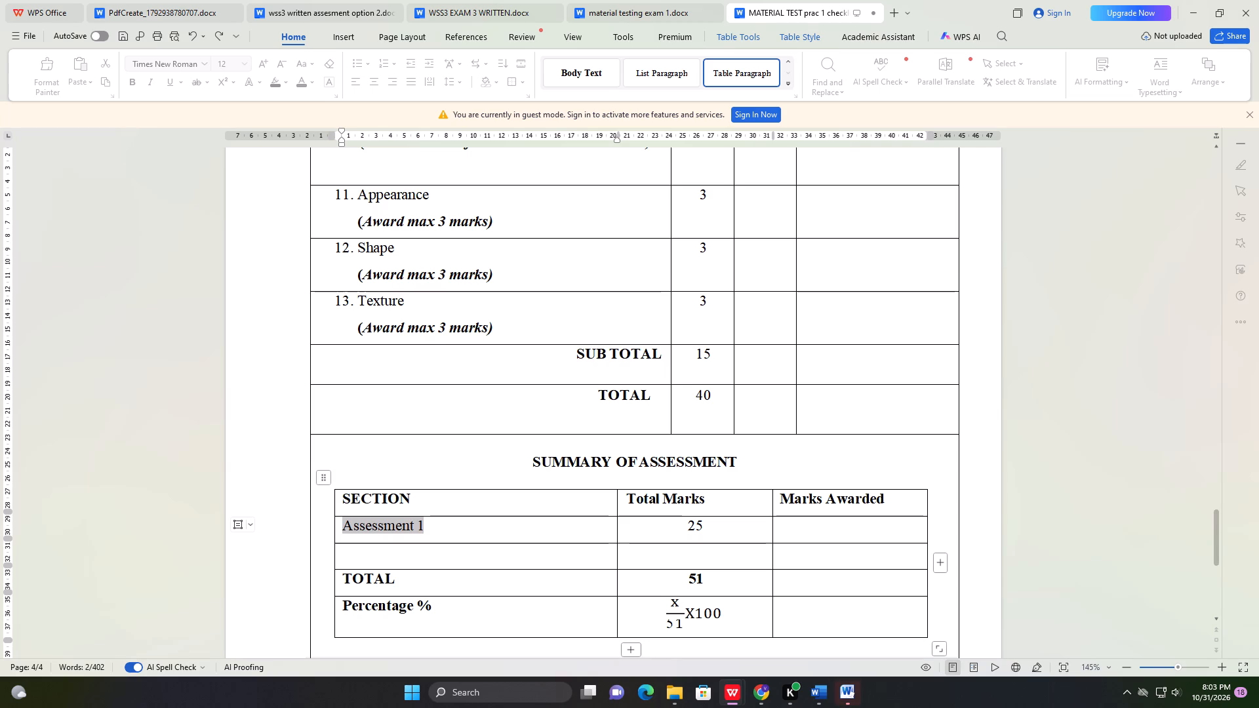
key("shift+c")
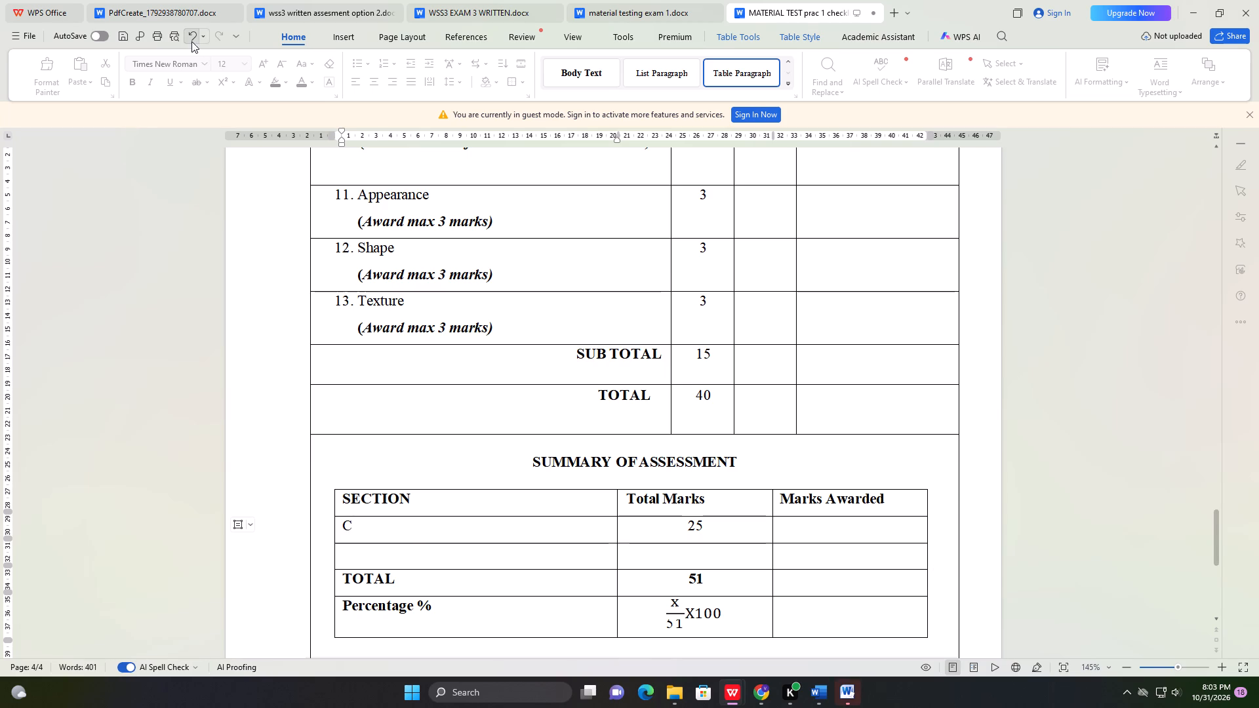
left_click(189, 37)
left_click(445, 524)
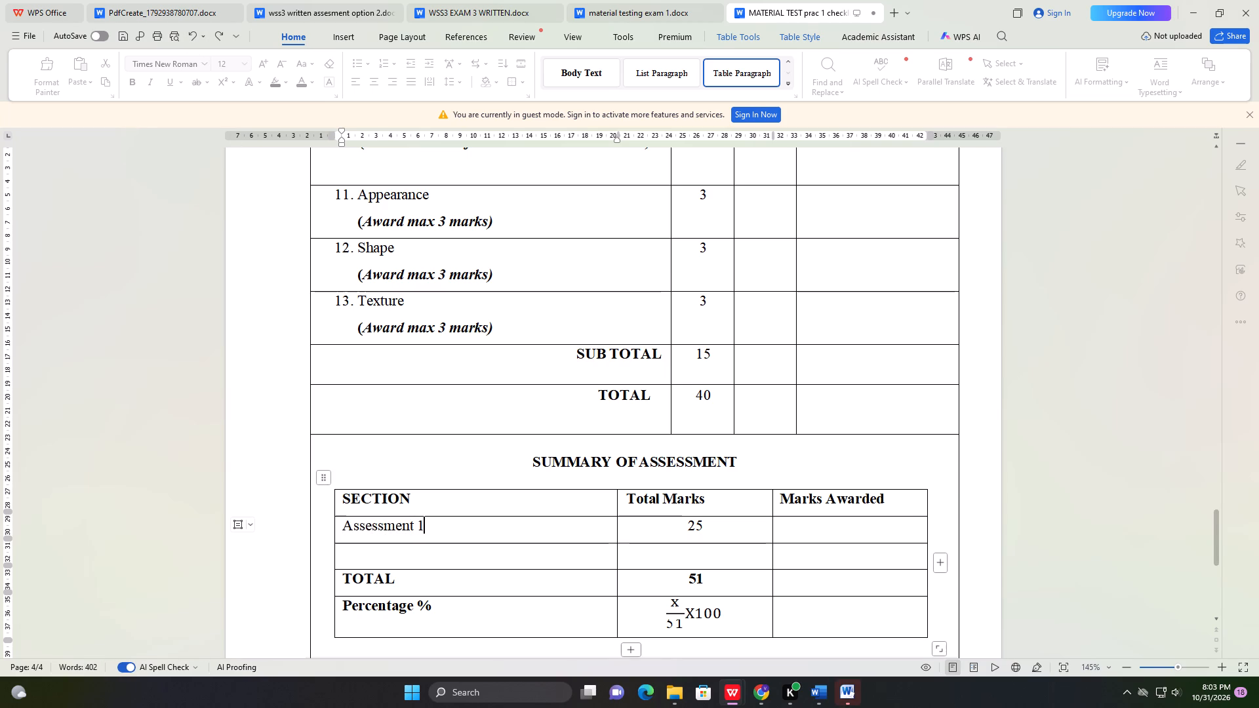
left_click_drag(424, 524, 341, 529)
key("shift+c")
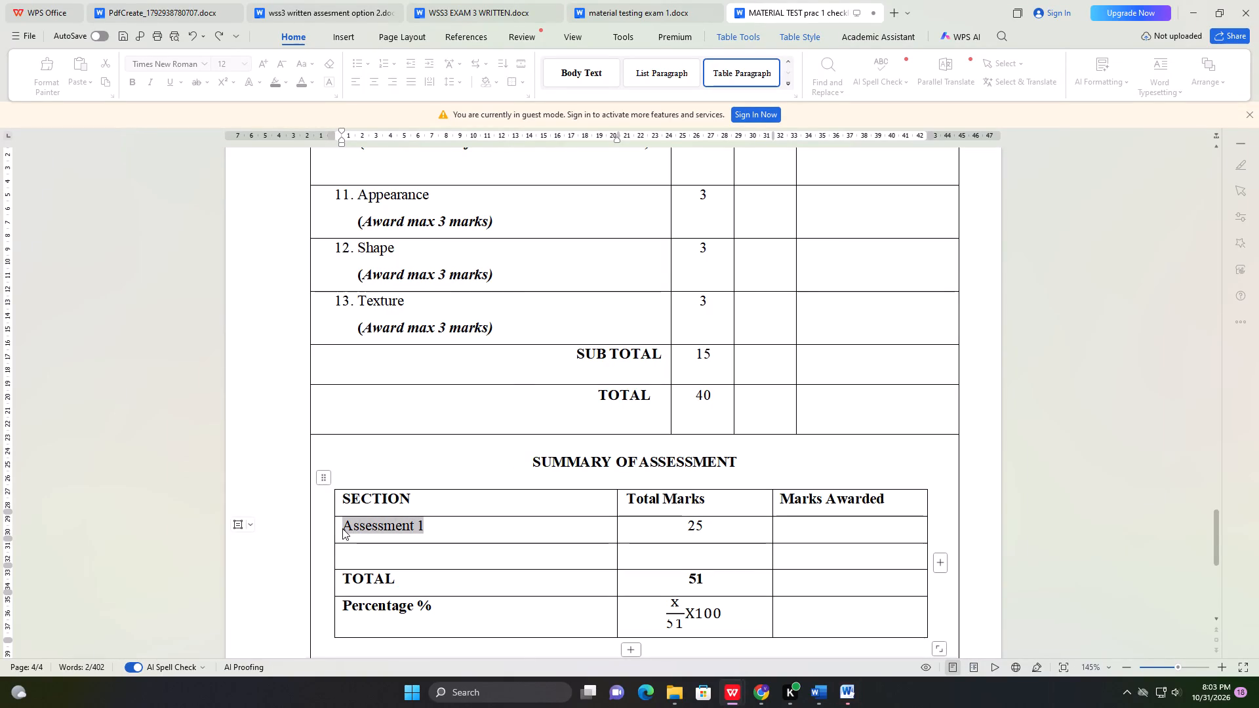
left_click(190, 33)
Label the empty row below Assessment 1 in the Summary of Assessment table as Assessment 2.
left_click(371, 560)
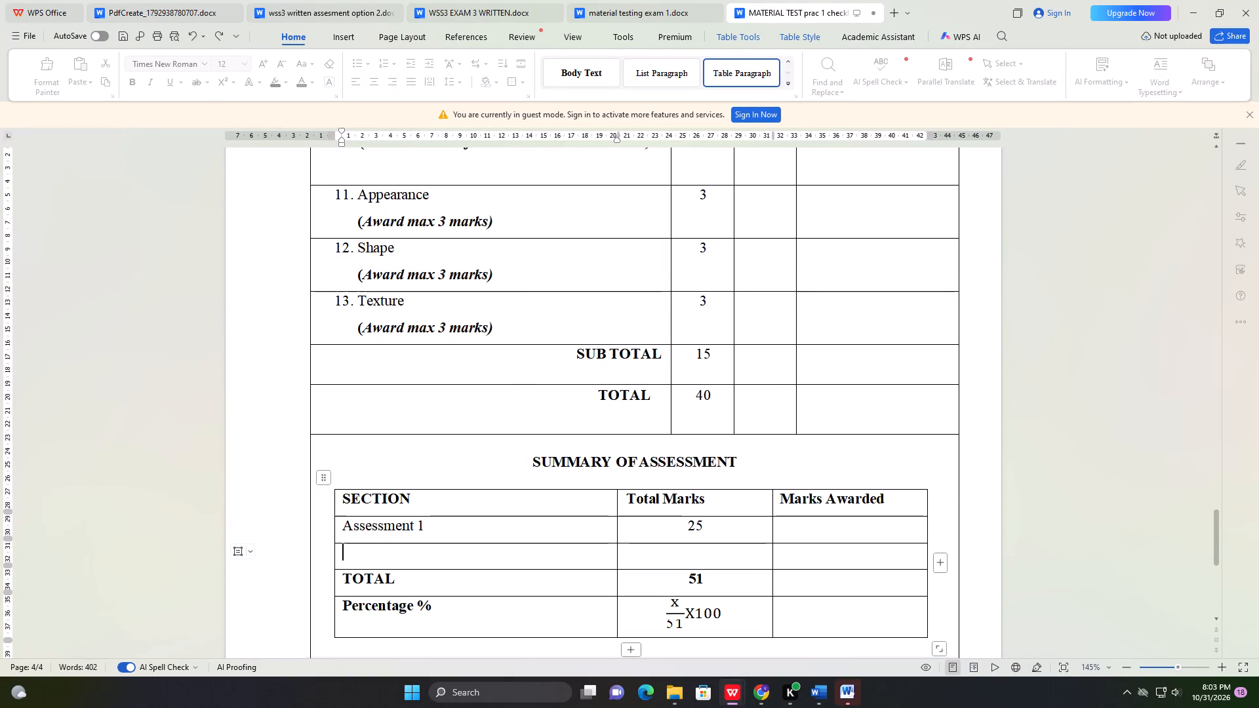
key("shift+v")
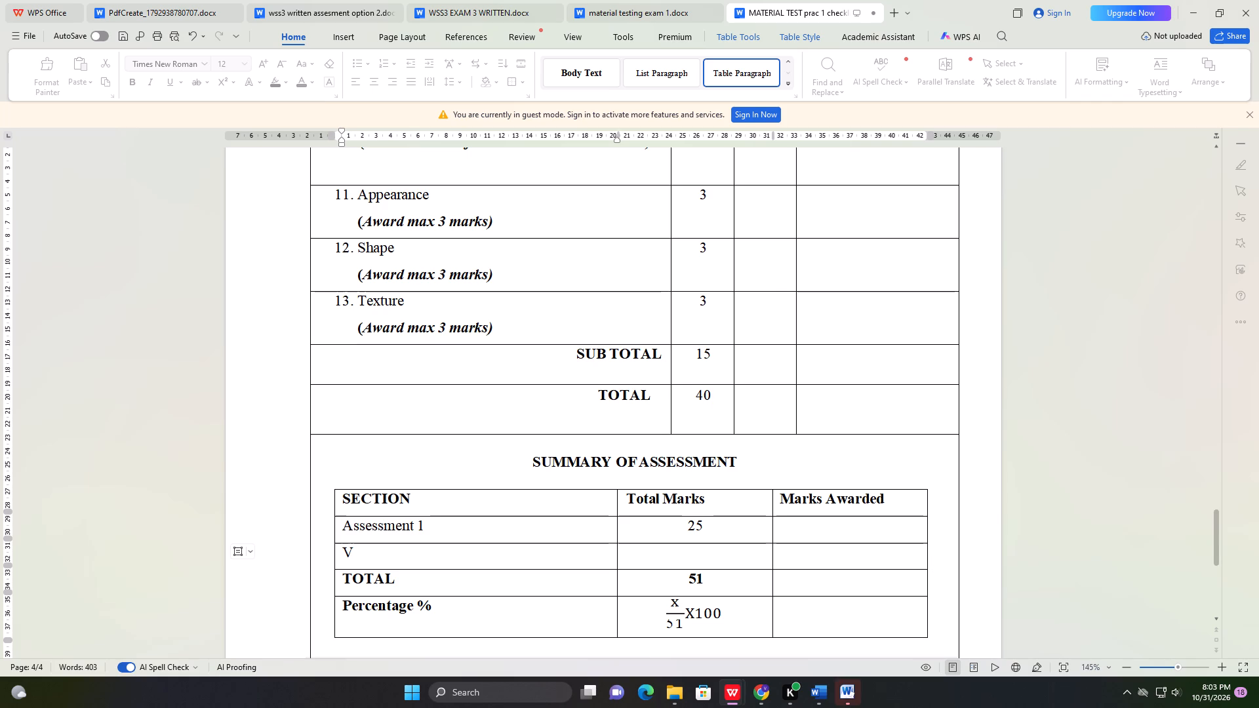
key("BackSpace")
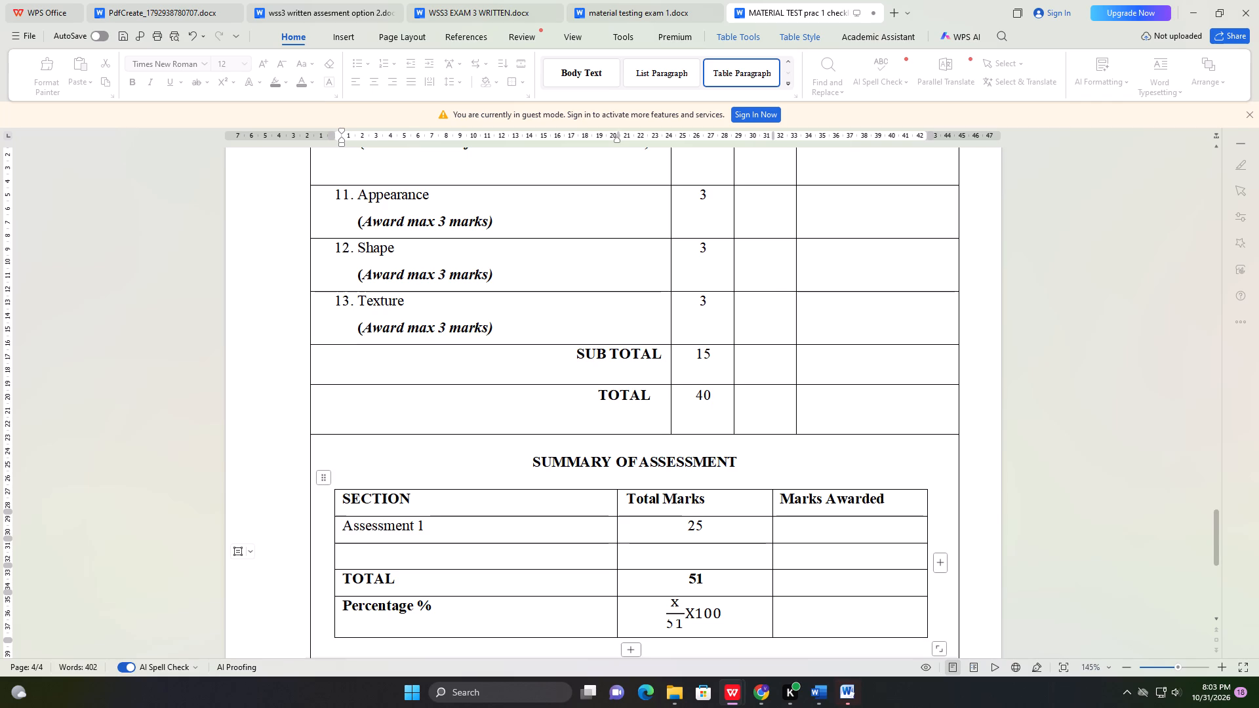
key("a")
type("ss")
type("ess")
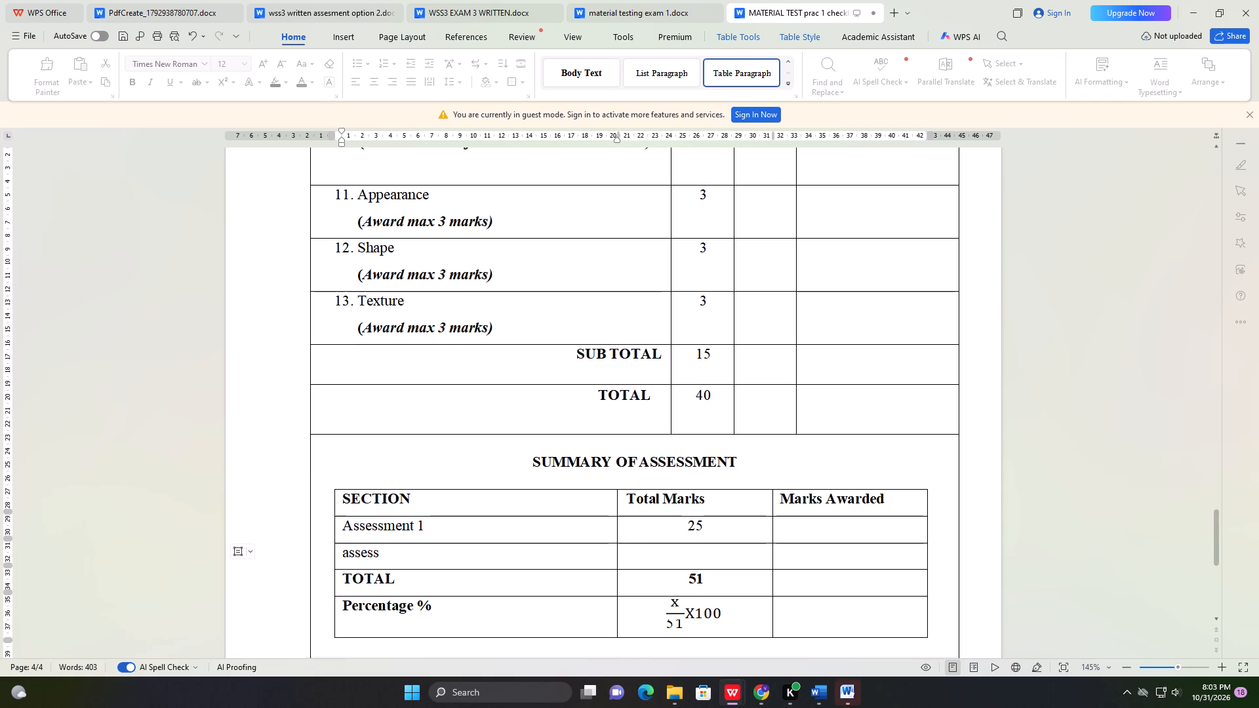
key("m")
key("e")
key("n")
key("t")
key("space")
key("2")
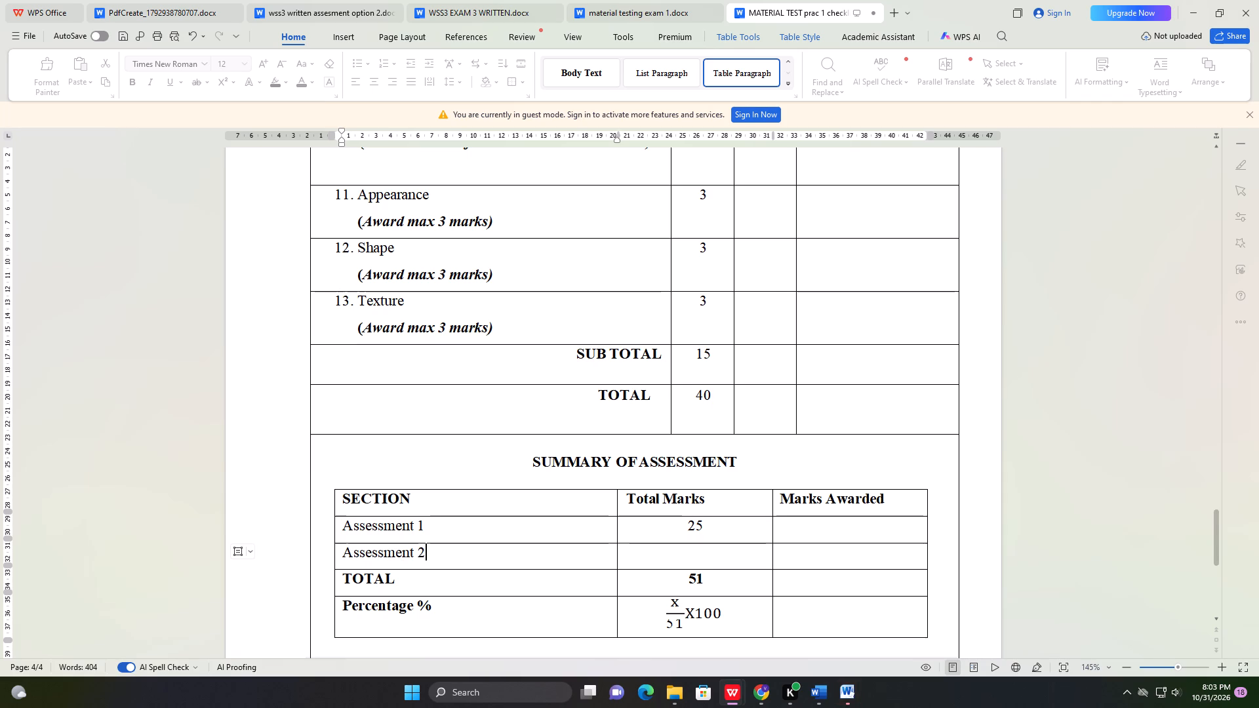
Set the Total Marks for Assessment 2 to 15 in the Summary of Assessment table.
left_click(696, 565)
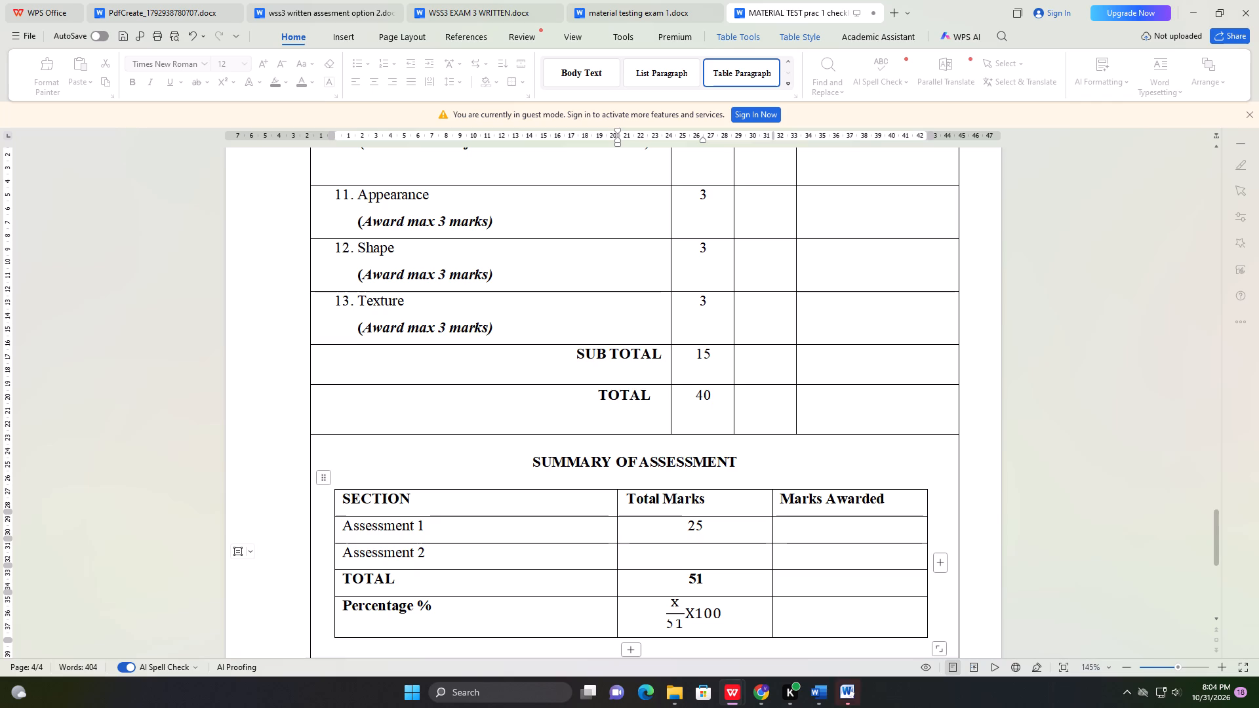
key("1")
key("5")
Set the Total Marks in the TOTAL row of the Summary of Assessment table to 40.
left_click(704, 580)
key("BackSpace")
key("BackSpace")
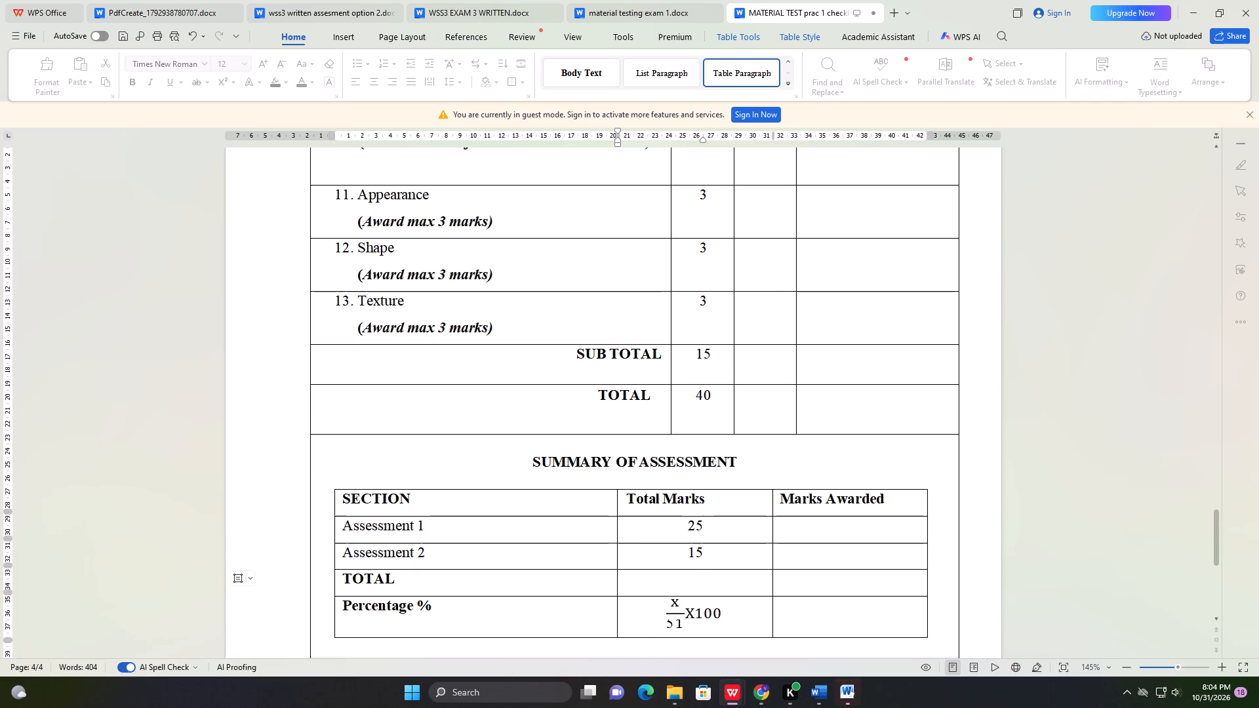
key("4")
key("0")
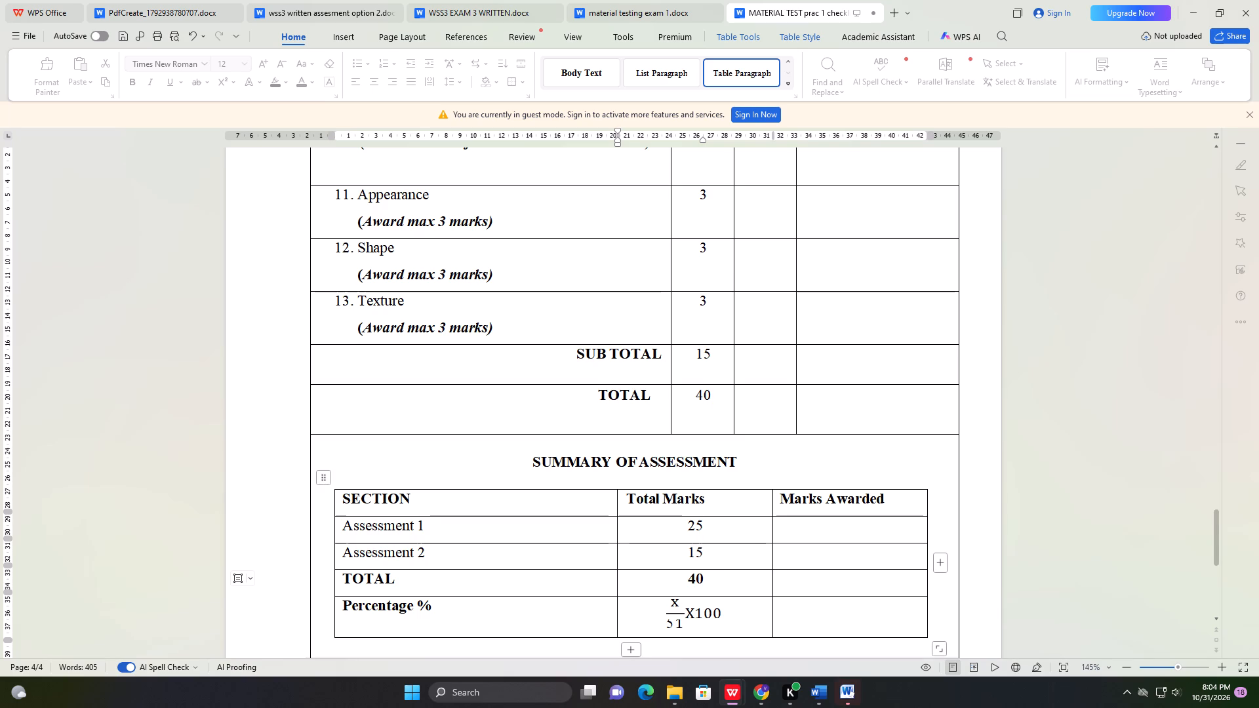
Set the denominator of the Percentage % formula in the Summary of Assessment table to 40.
left_click(682, 623)
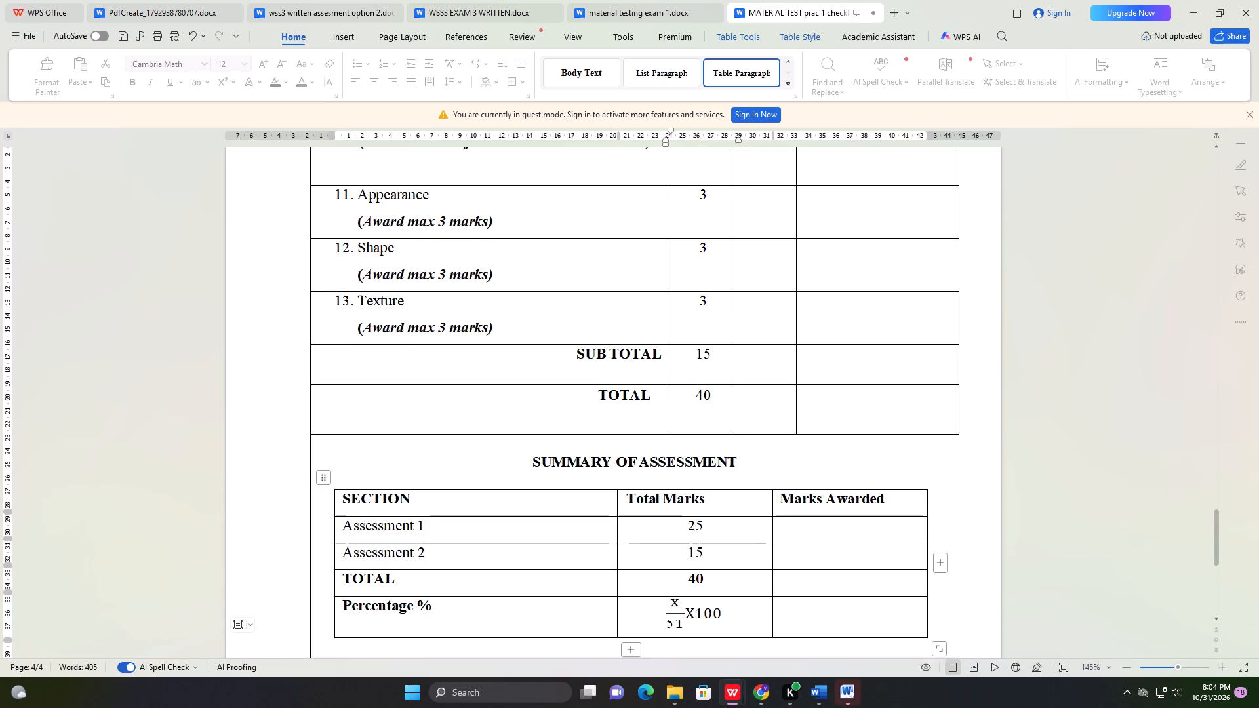
key("BackSpace")
key("BackSpace")
key("4")
key("0")
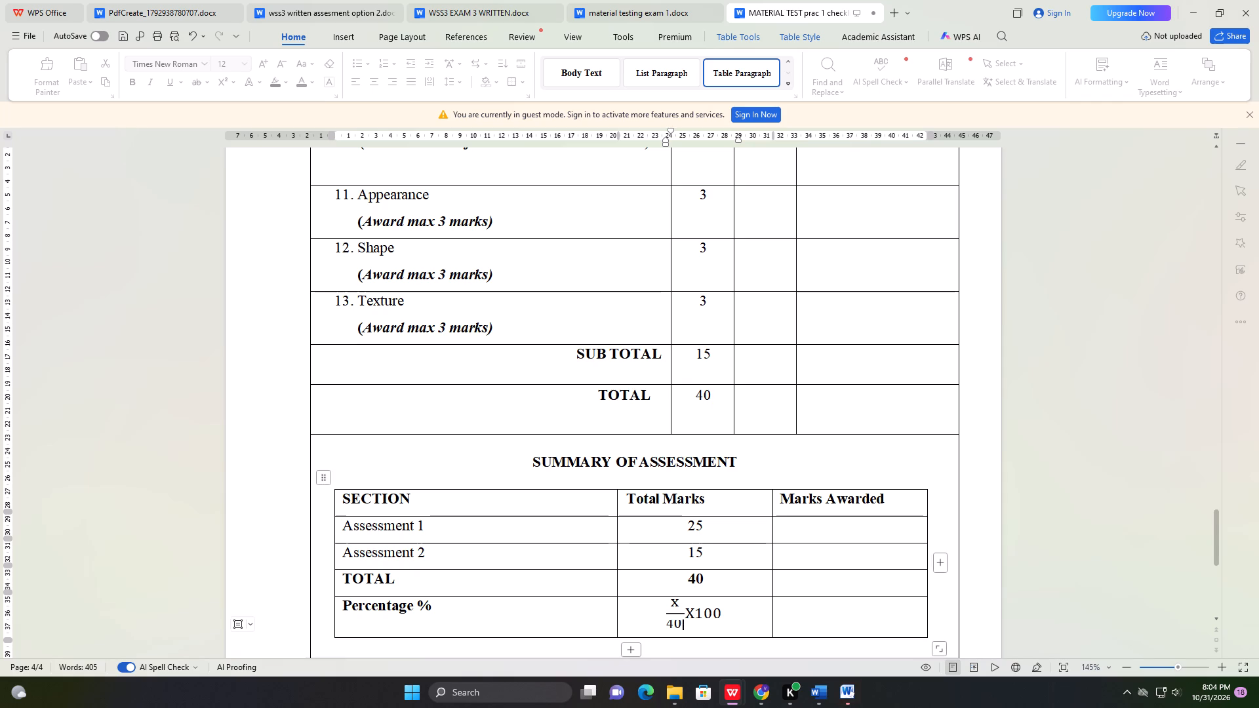
Review the practical 1 checklist from the competency decision below the summary back through the marks and subtotals to the first page.
scroll(712, 618, "down", 2)
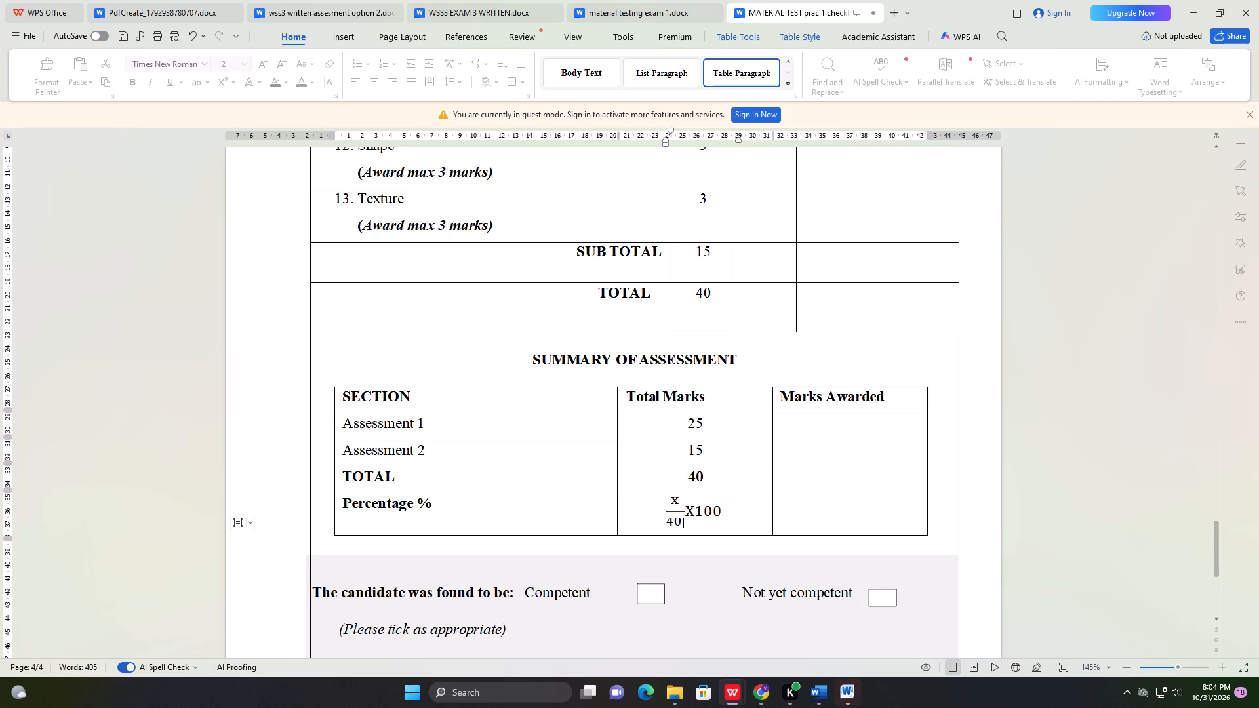
scroll(713, 618, "up", 1)
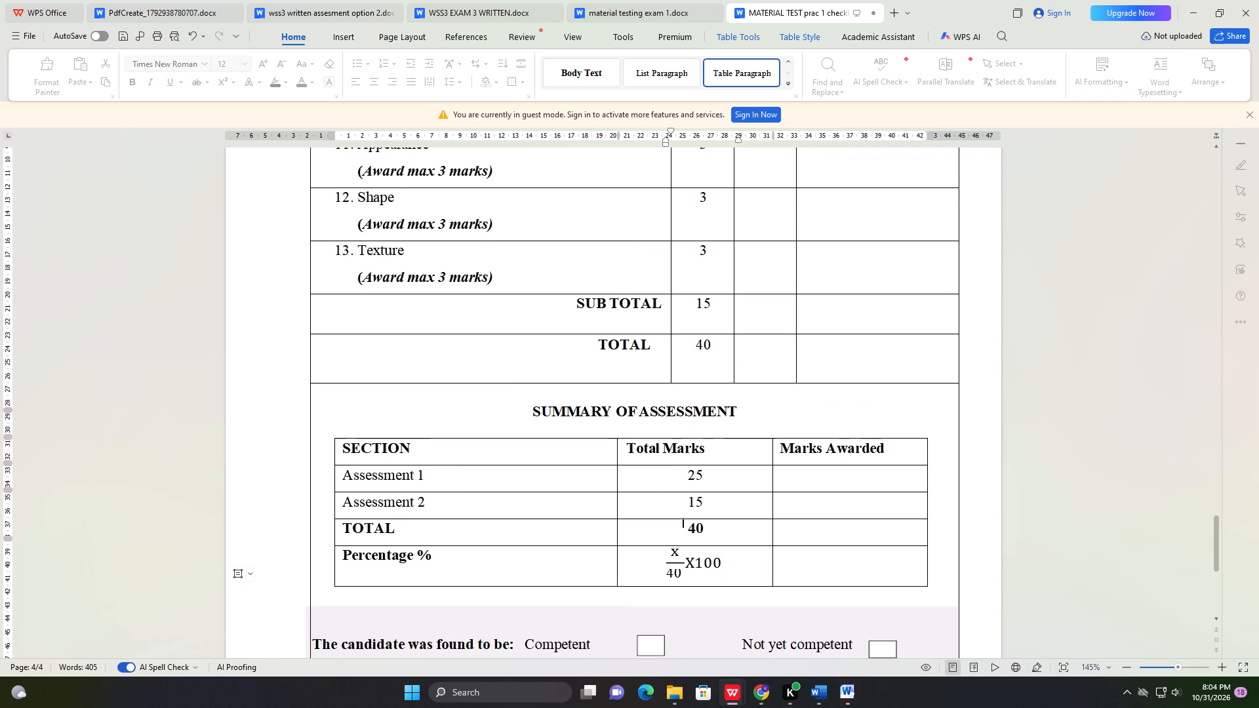
scroll(713, 618, "up", 11)
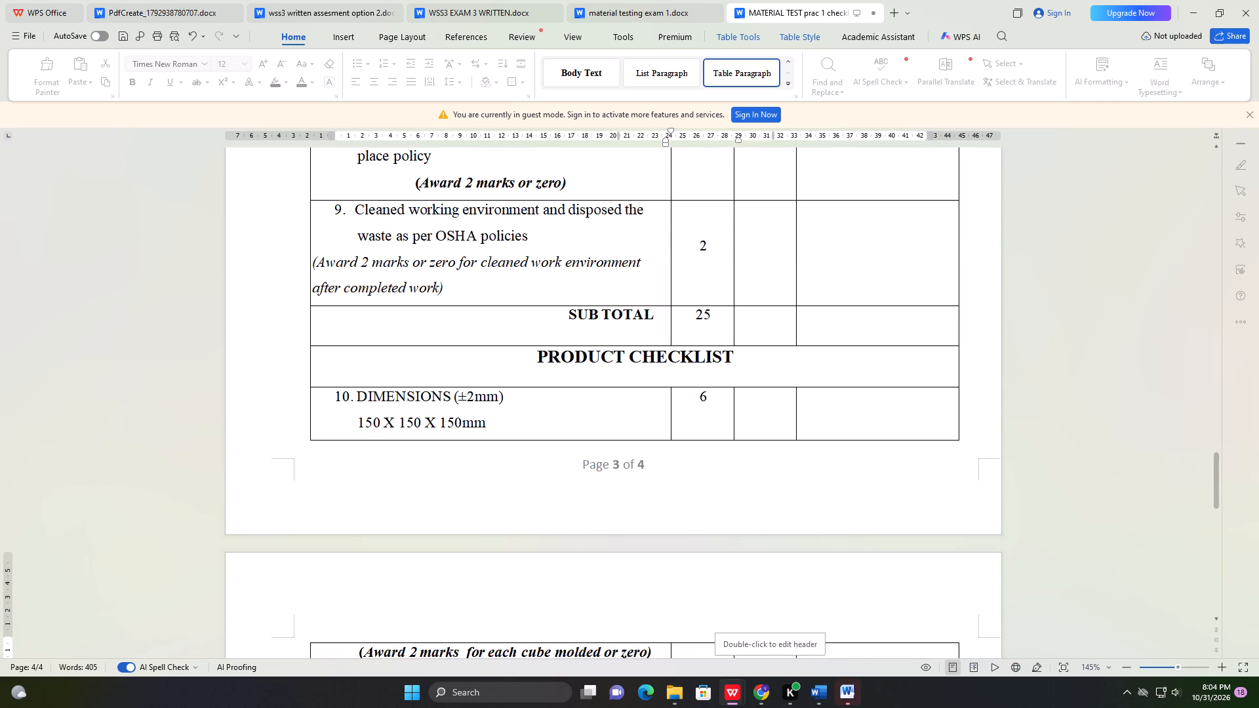
scroll(713, 622, "down", 2)
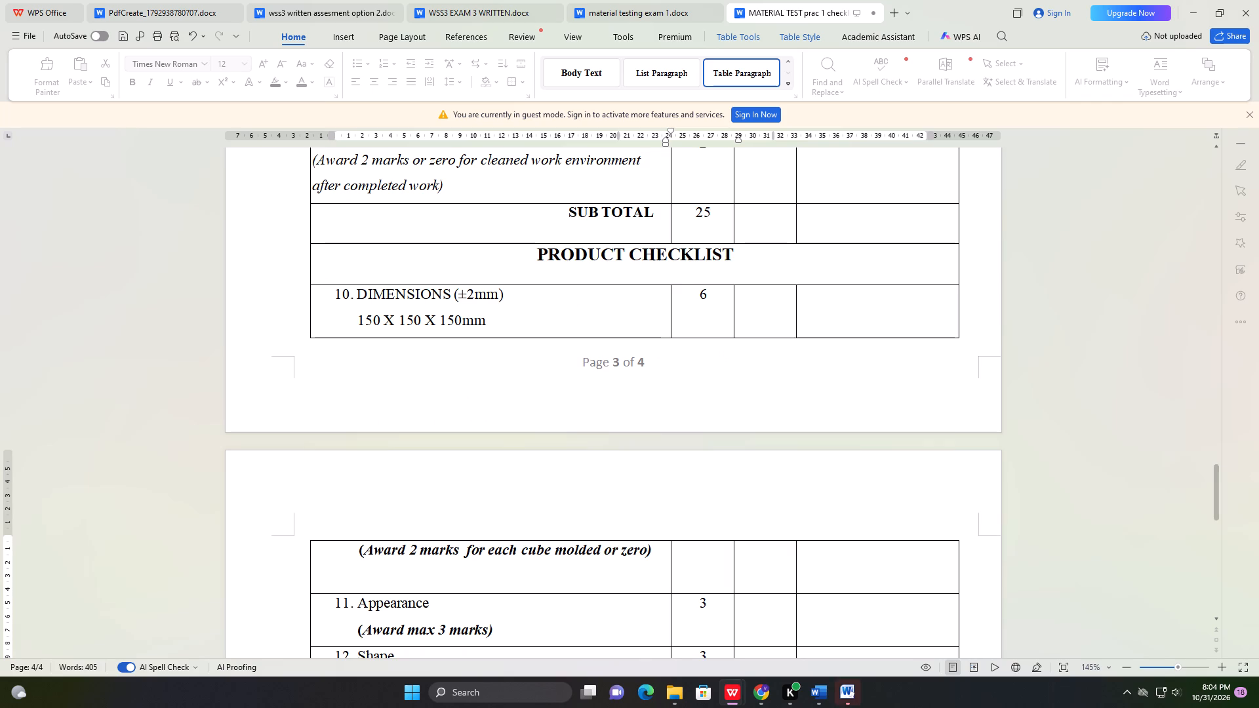
scroll(713, 622, "down", 6)
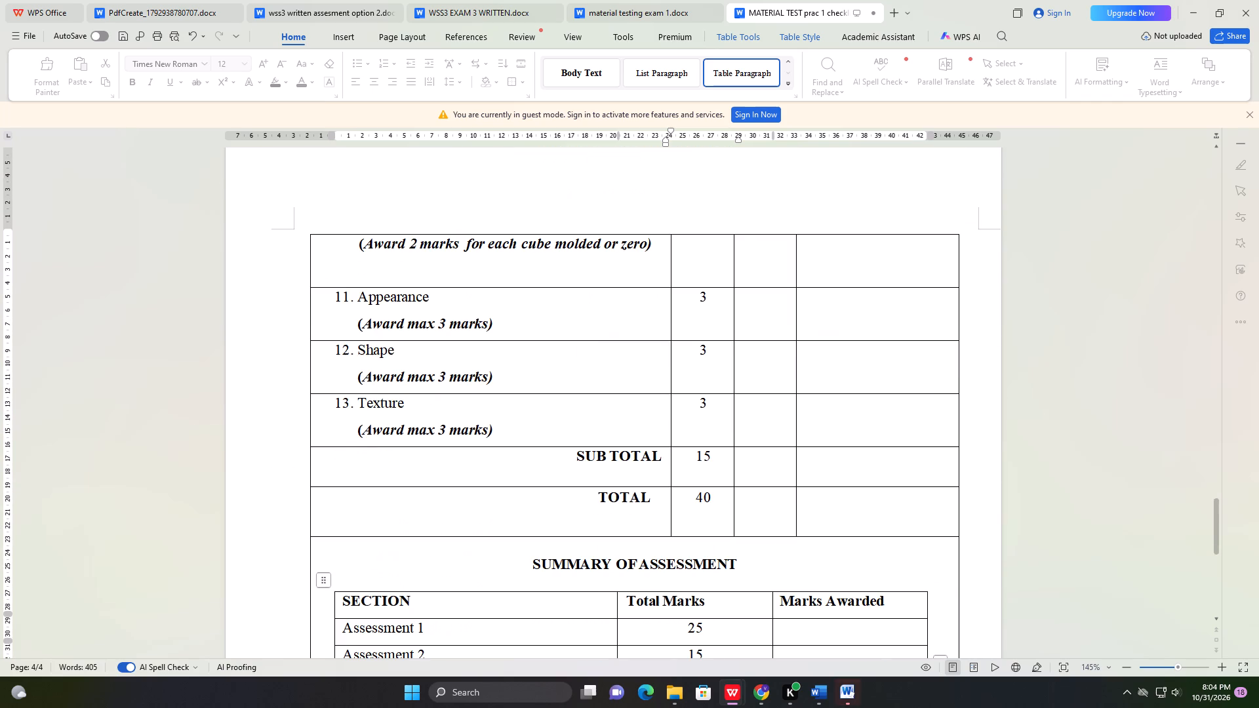
scroll(713, 619, "up", 13)
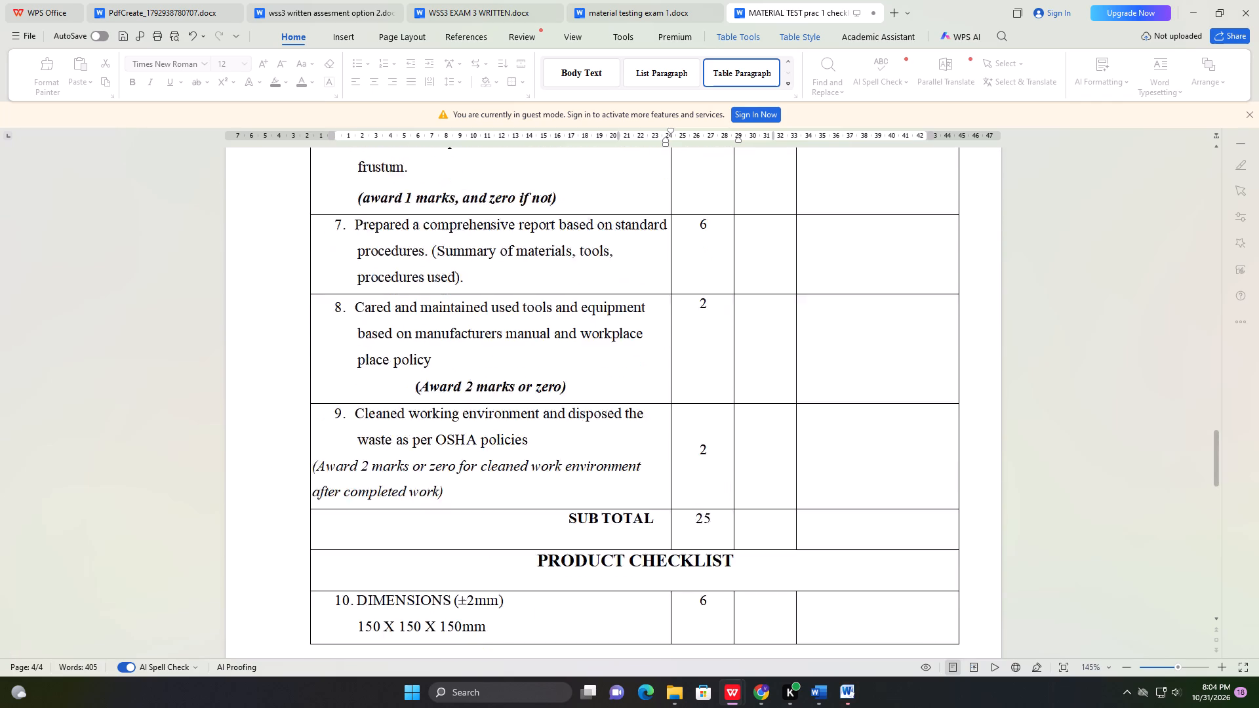
scroll(711, 622, "up", 18)
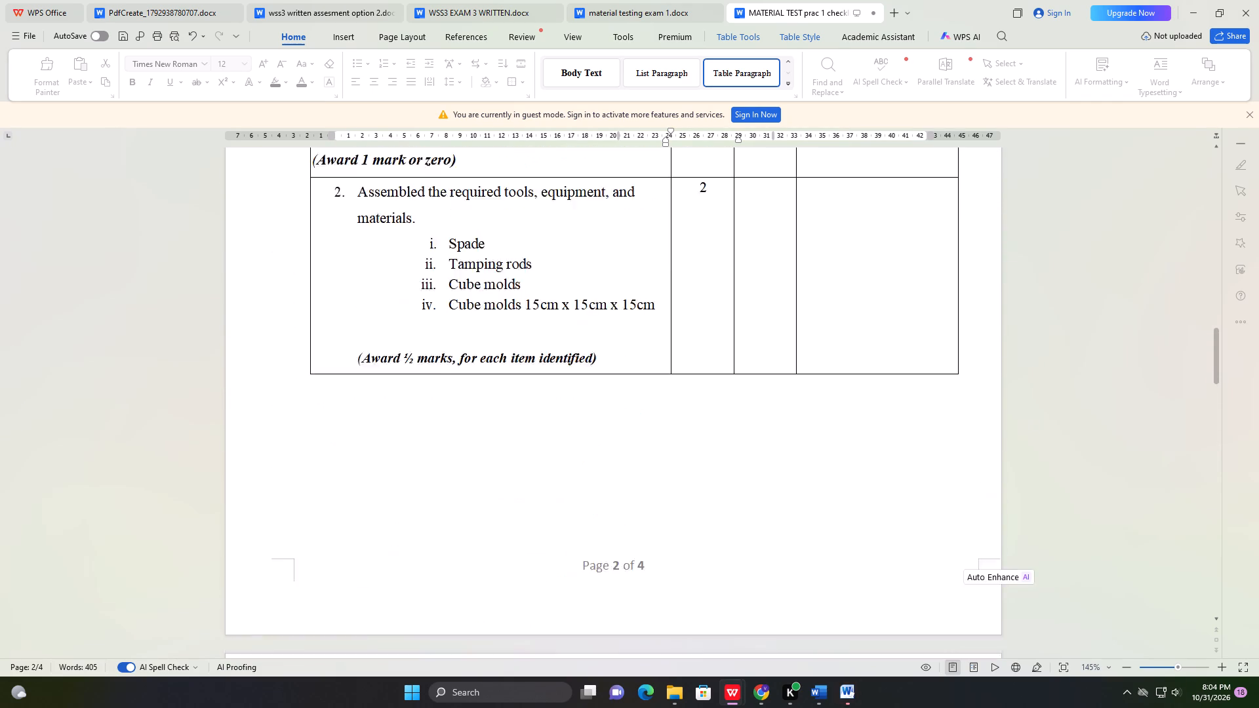
scroll(709, 619, "up", 15)
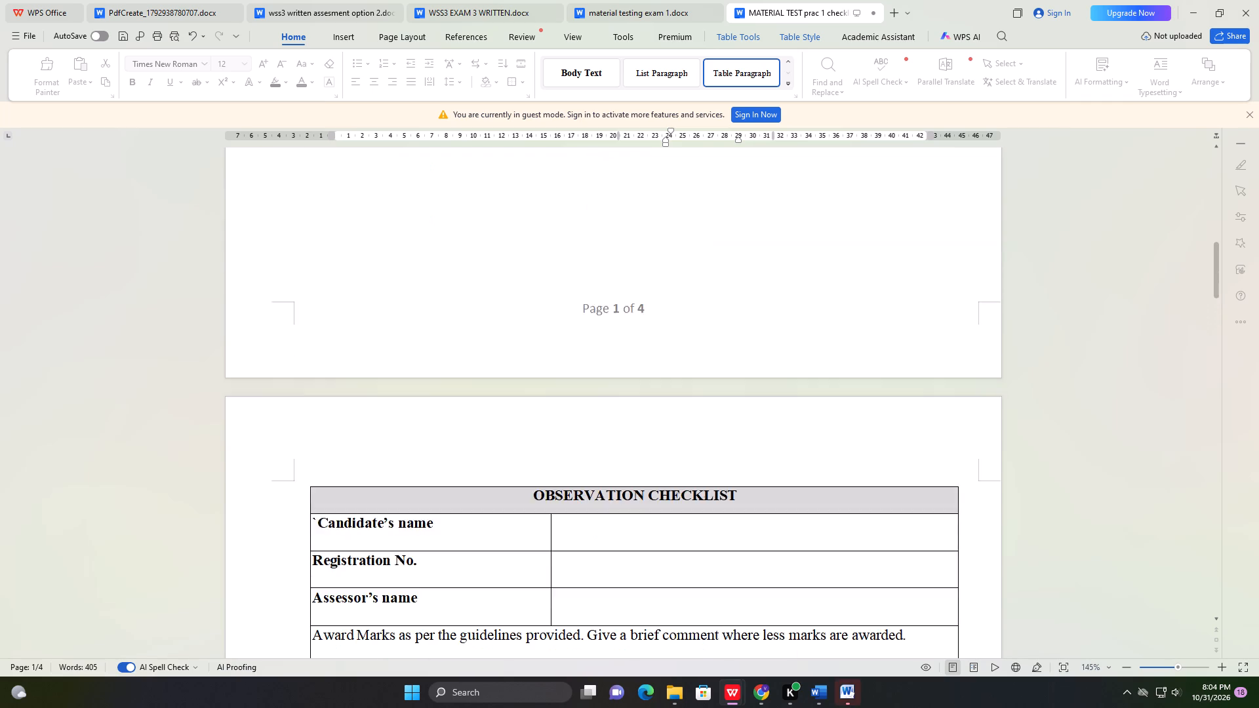
scroll(709, 619, "up", 17)
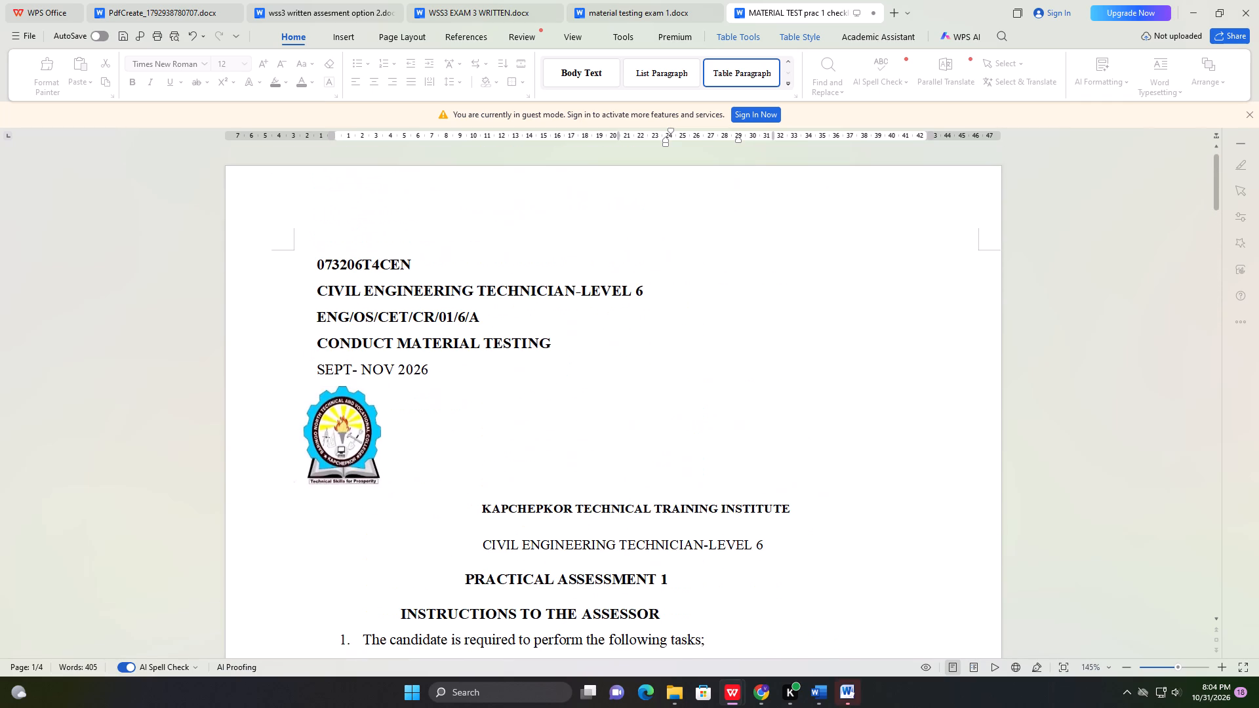
scroll(709, 619, "up", 2)
Save the completed MATERIAL TEST prac 1 checklist document.
left_click(18, 32)
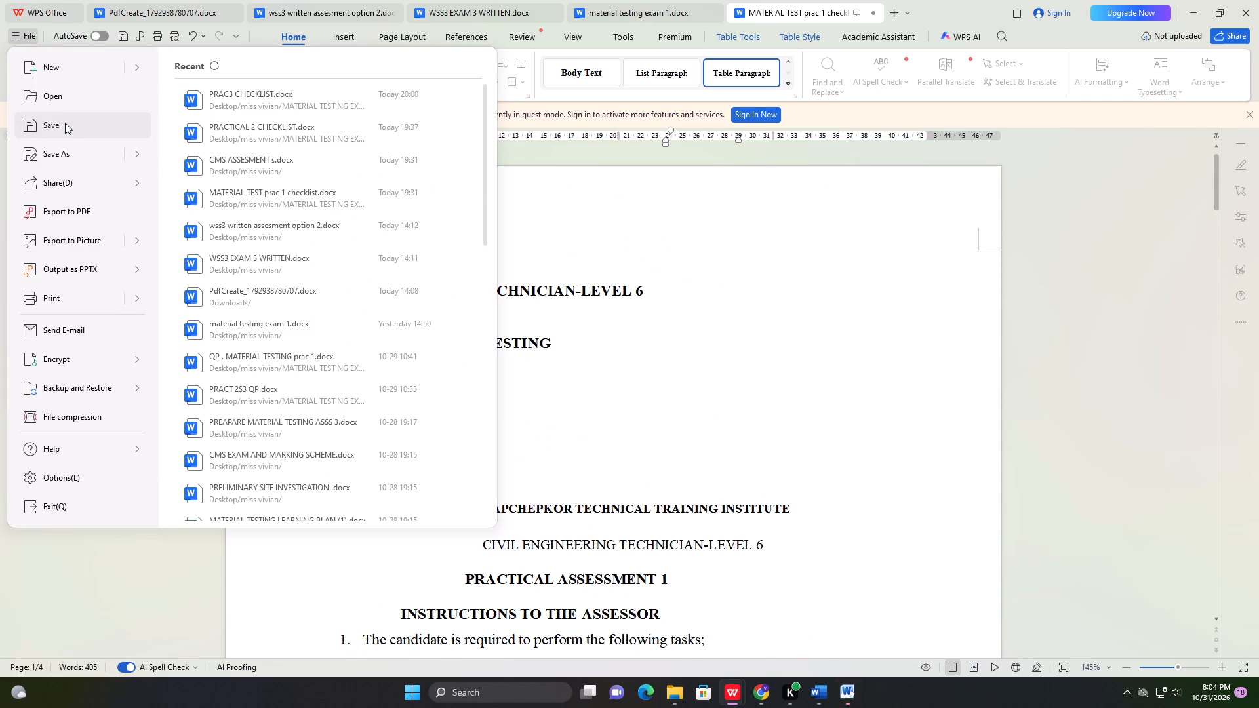
left_click(65, 123)
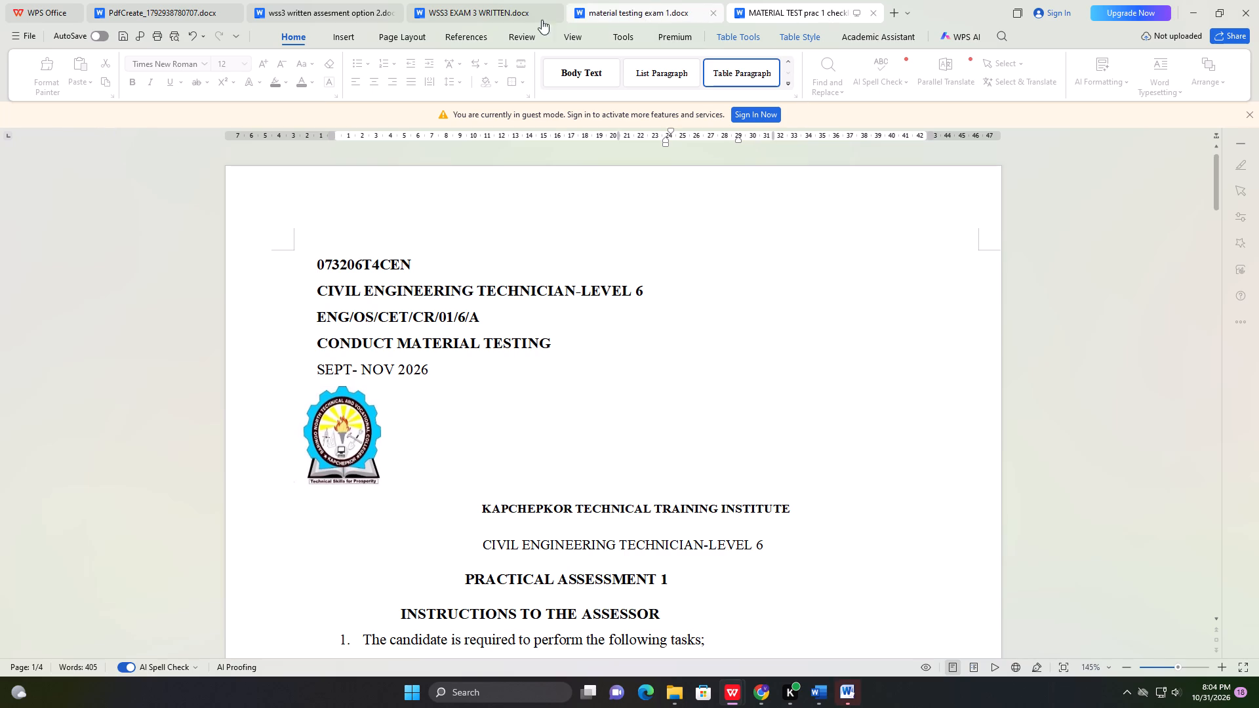
Examine the wss3 written assessment option 2 document from its cover page to the Section A questions.
left_click(310, 10)
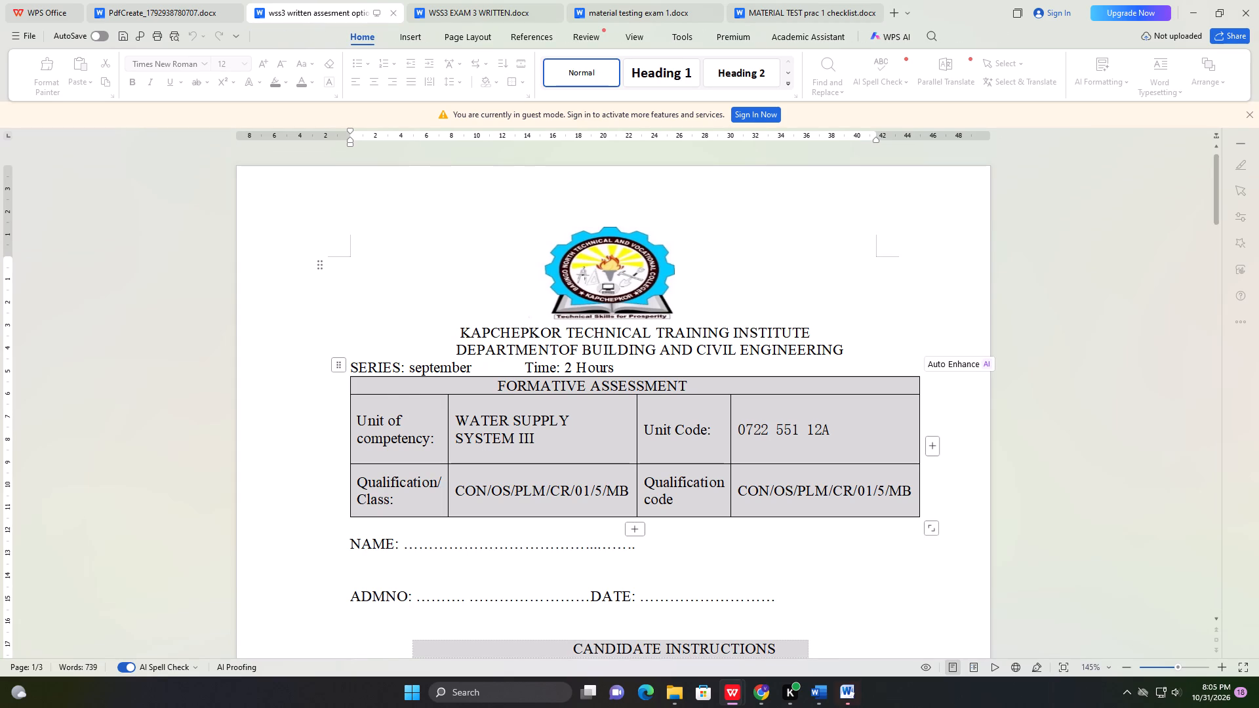
scroll(488, 389, "down", 3)
scroll(488, 389, "up", 3)
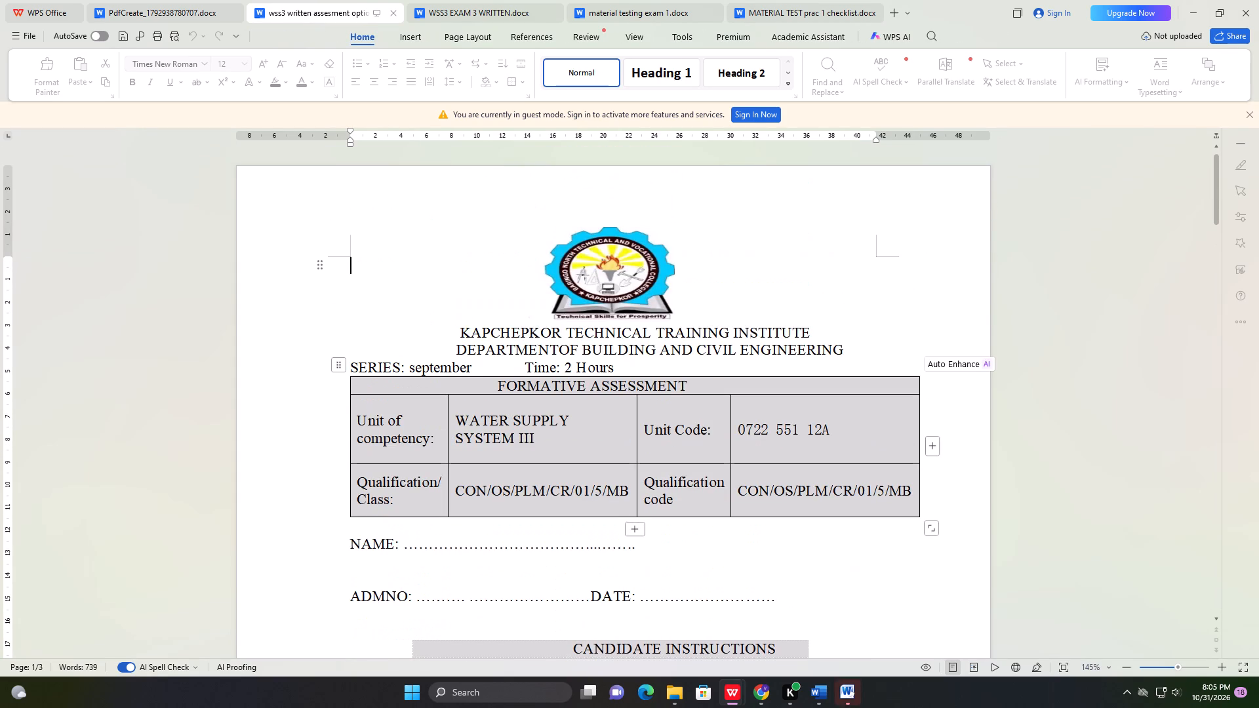
scroll(488, 389, "down", 13)
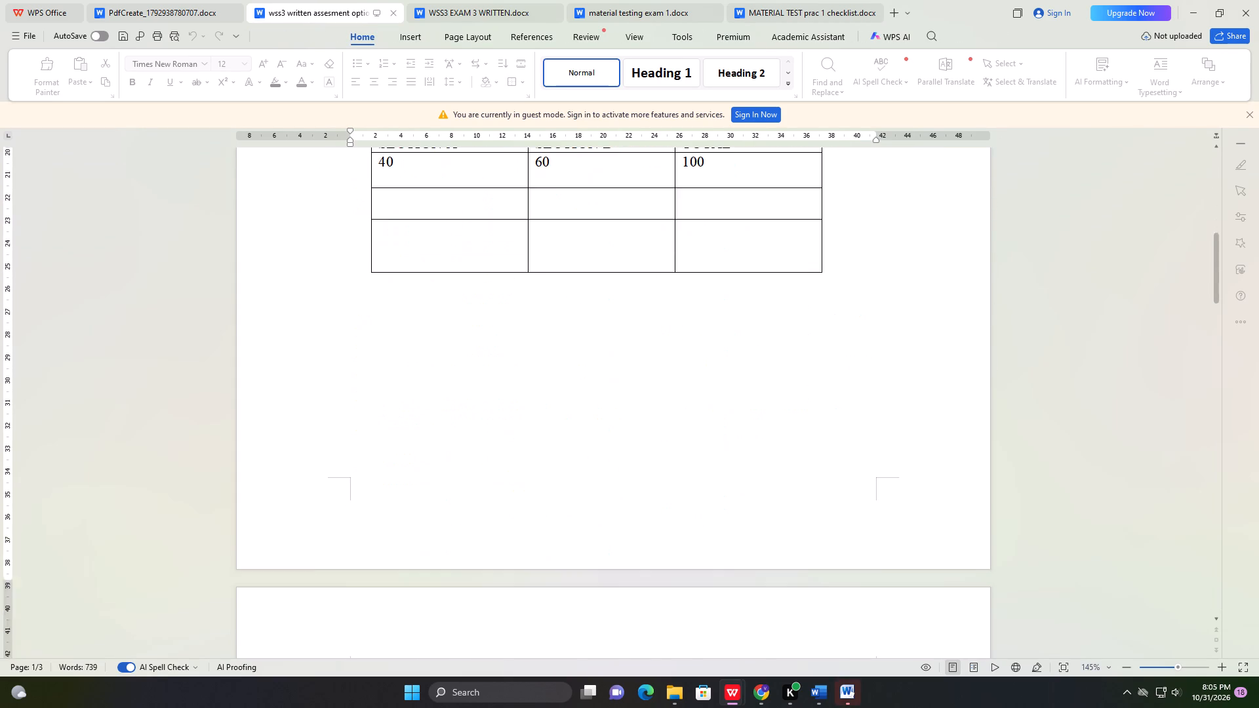
scroll(488, 388, "down", 14)
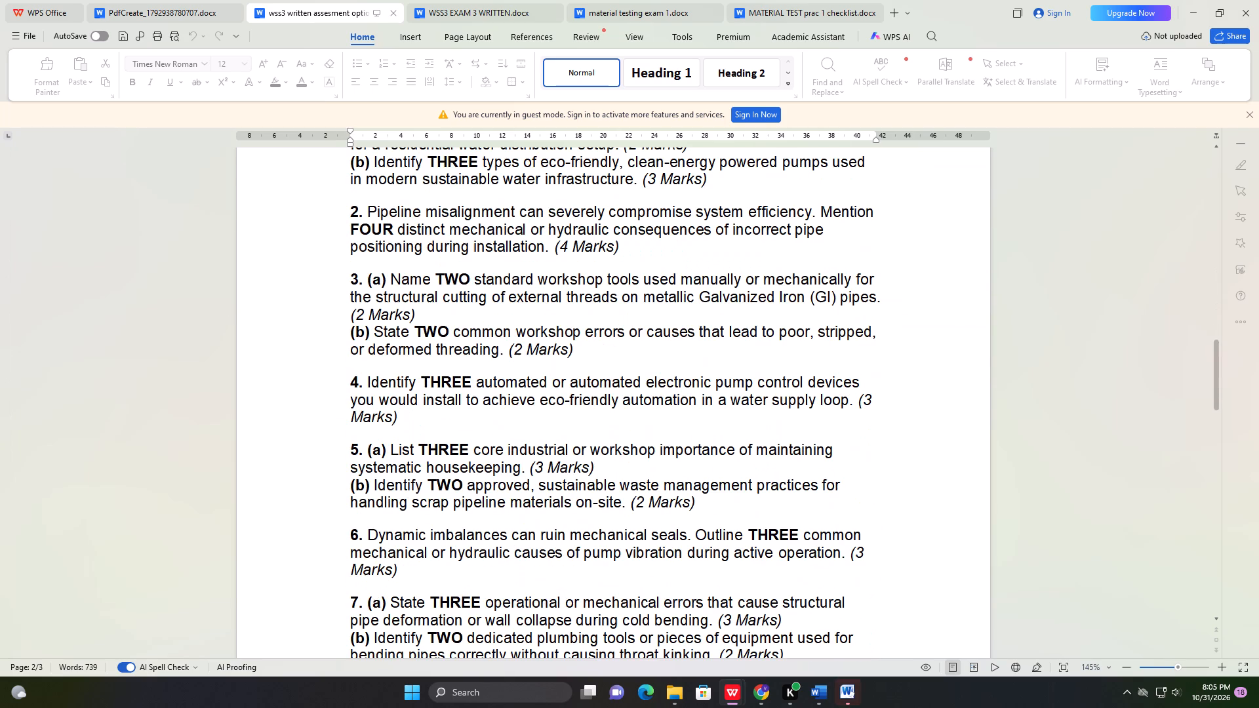
scroll(488, 387, "up", 4)
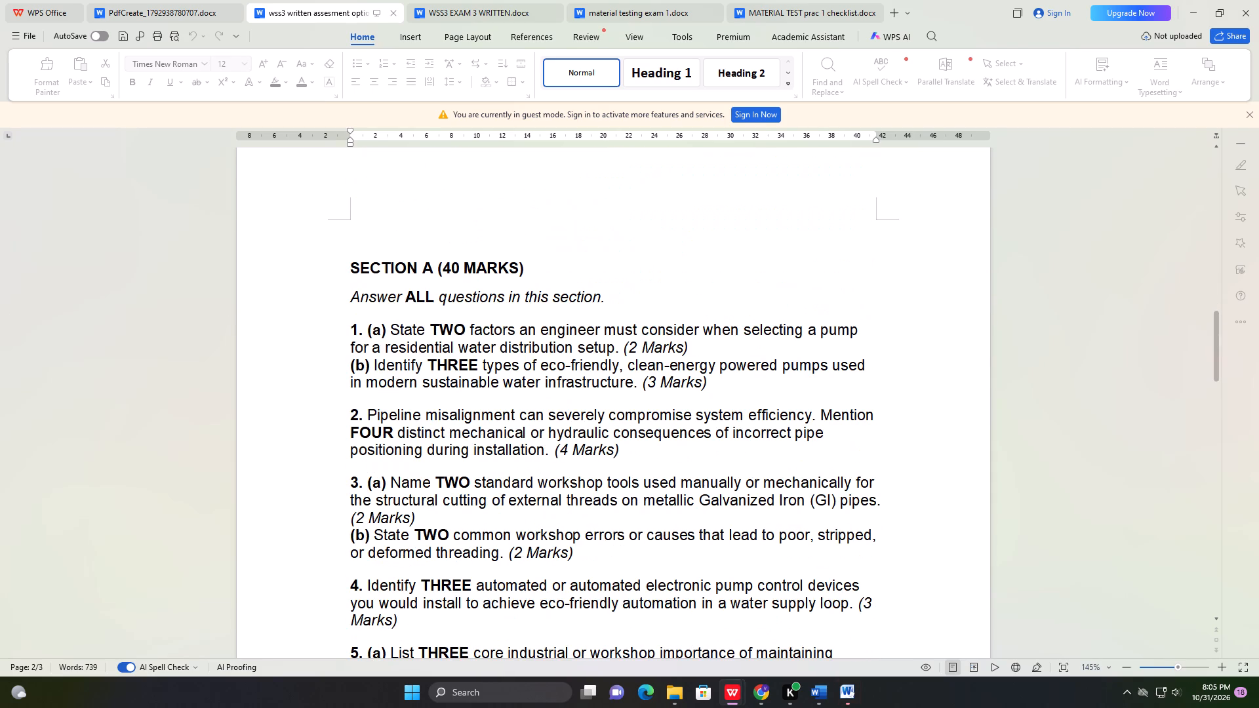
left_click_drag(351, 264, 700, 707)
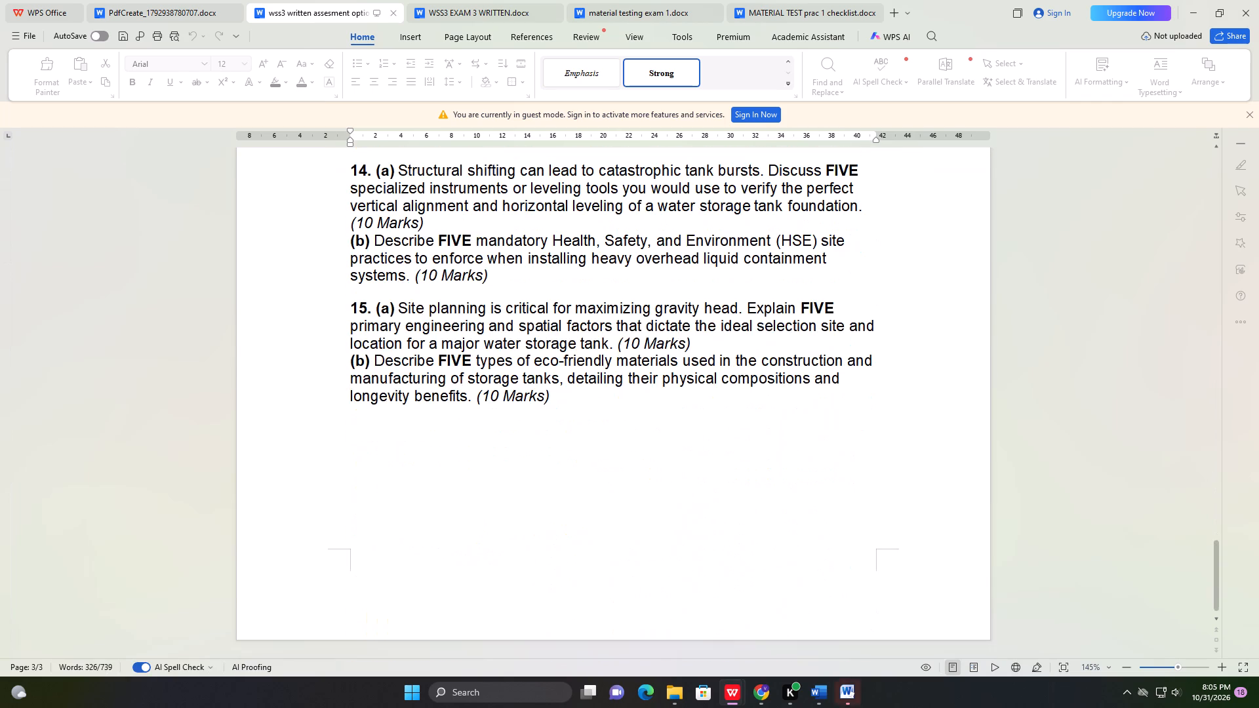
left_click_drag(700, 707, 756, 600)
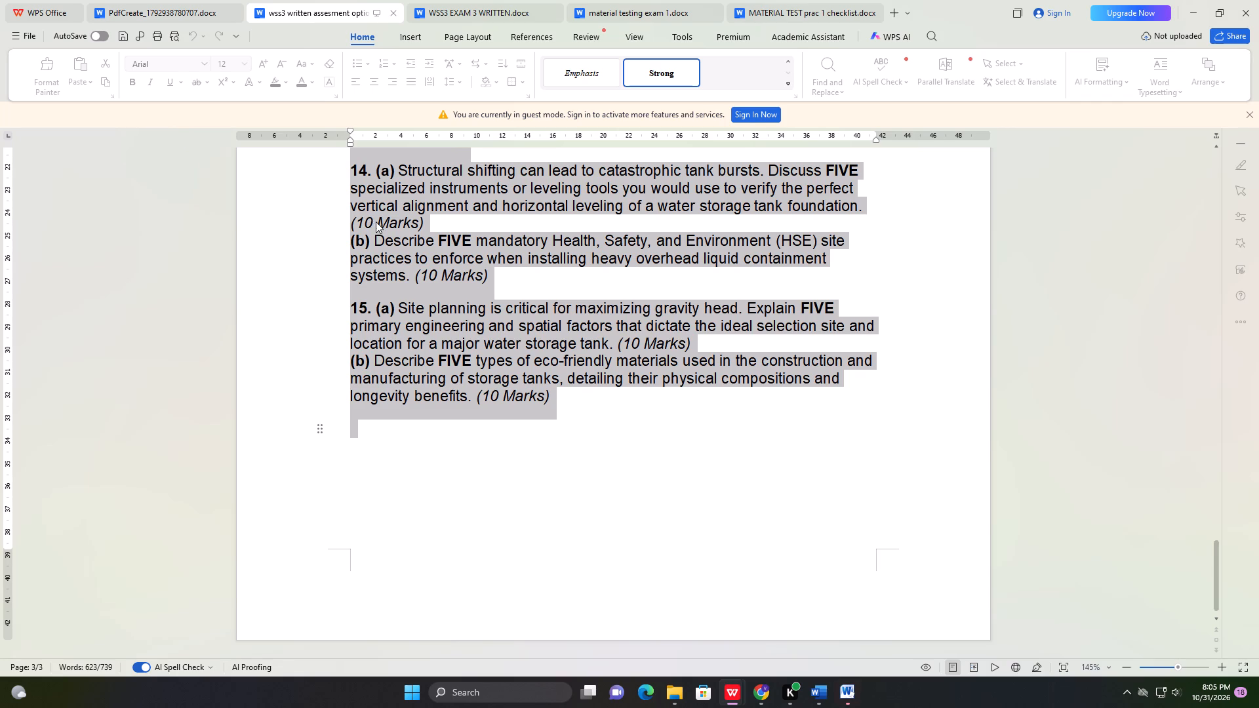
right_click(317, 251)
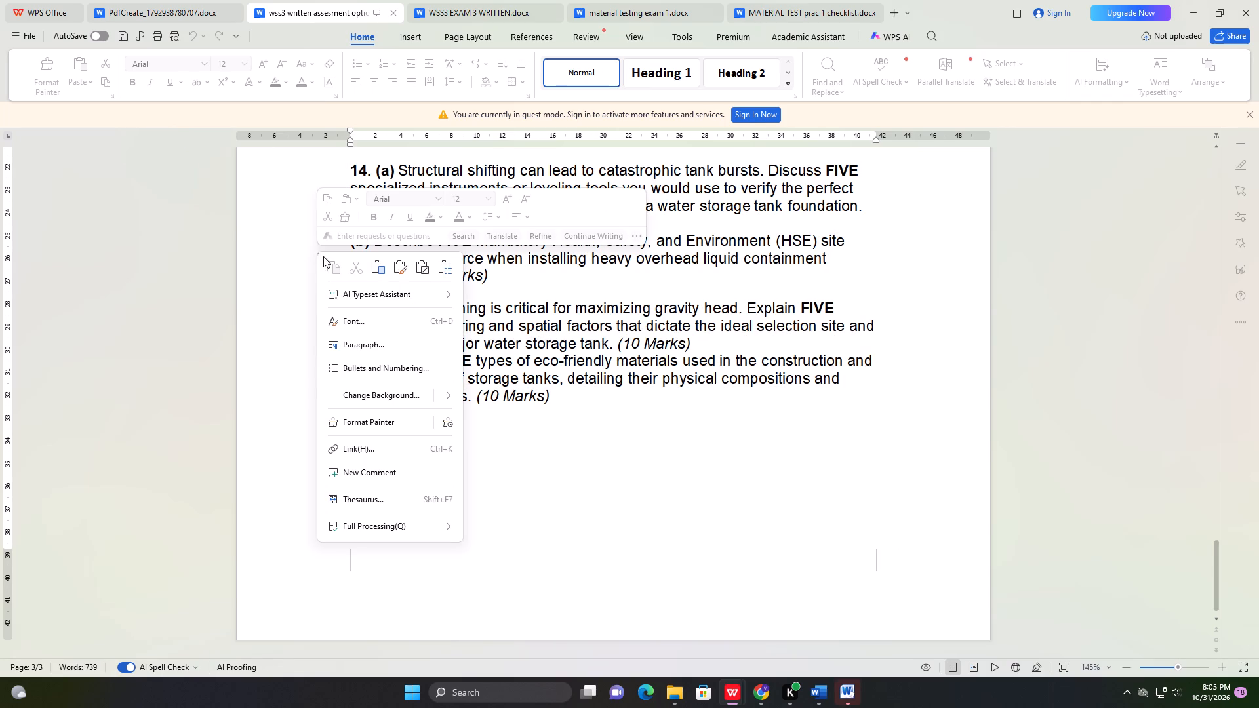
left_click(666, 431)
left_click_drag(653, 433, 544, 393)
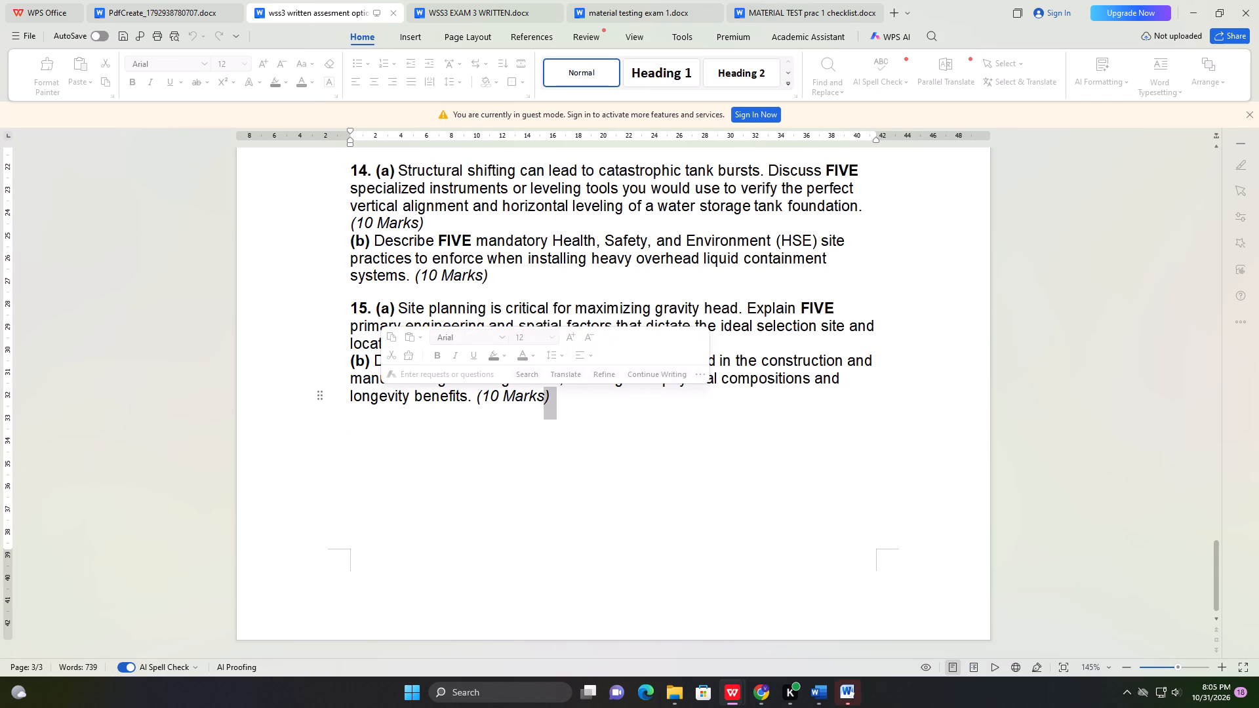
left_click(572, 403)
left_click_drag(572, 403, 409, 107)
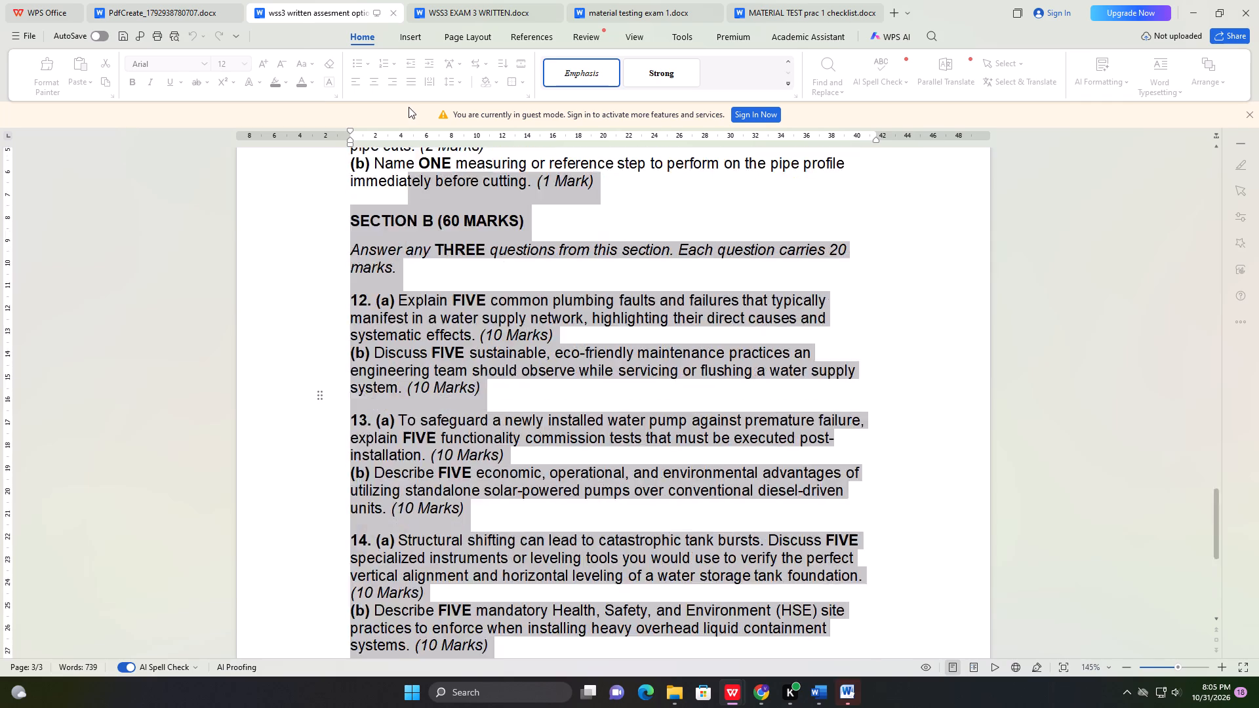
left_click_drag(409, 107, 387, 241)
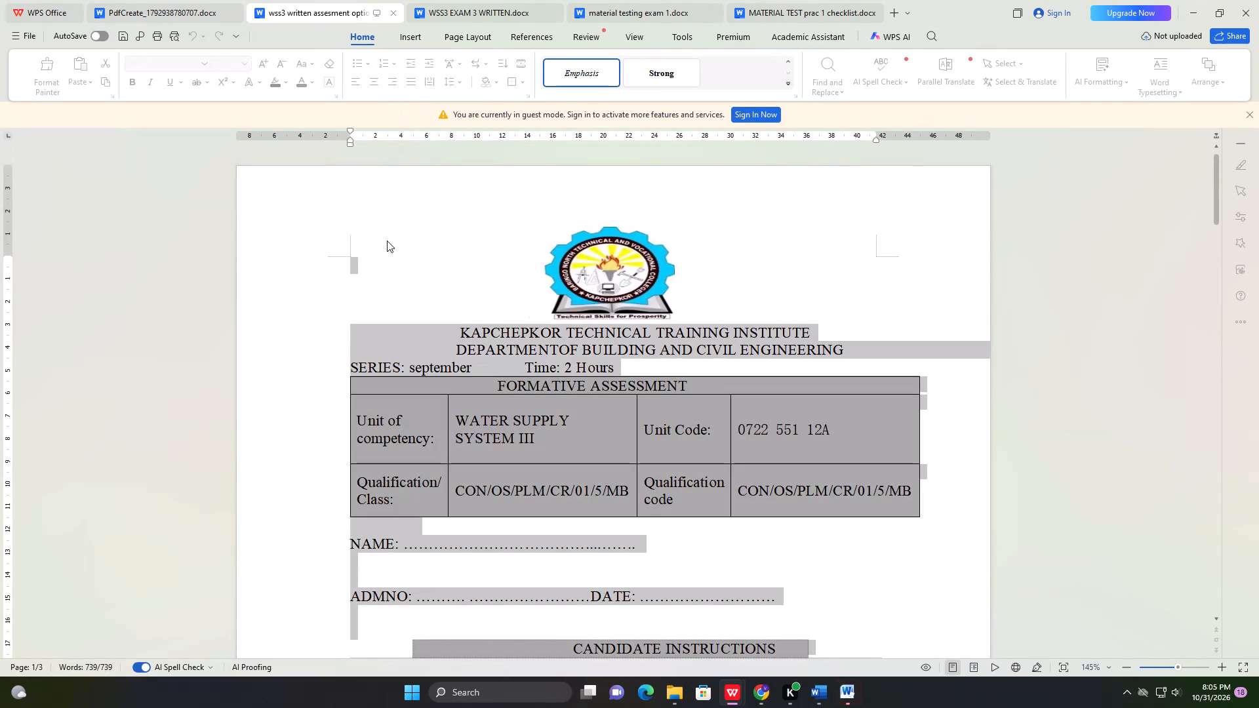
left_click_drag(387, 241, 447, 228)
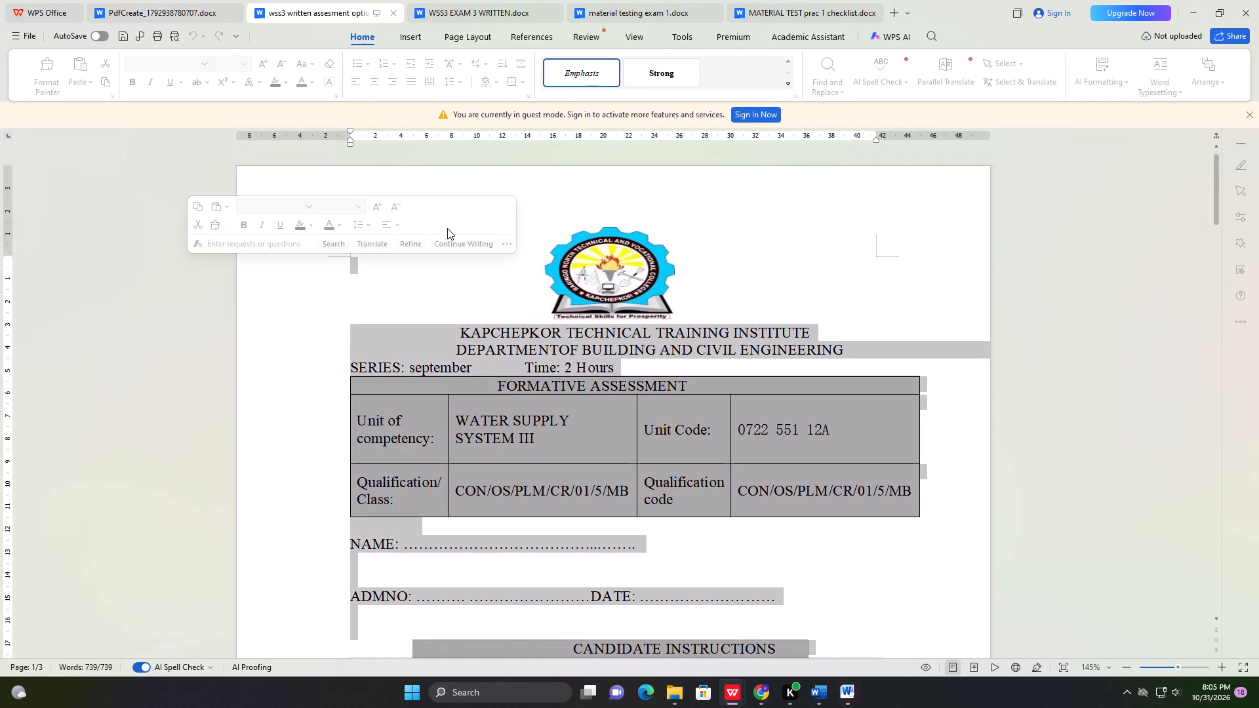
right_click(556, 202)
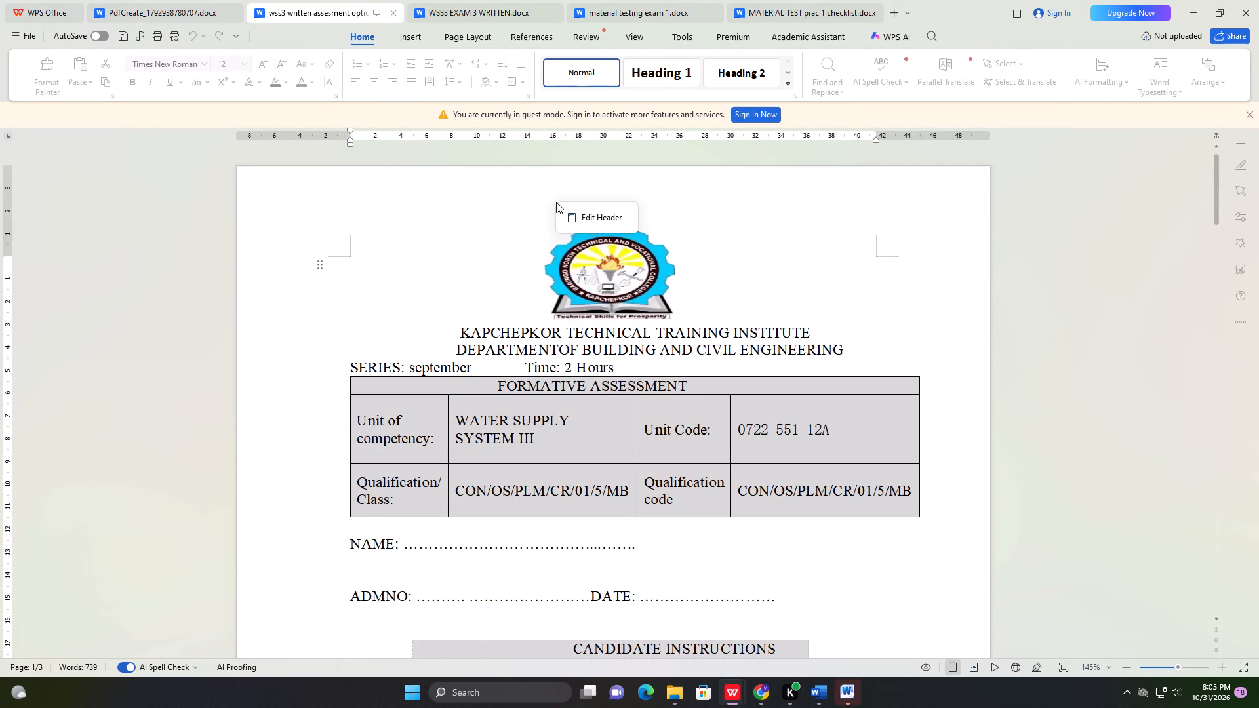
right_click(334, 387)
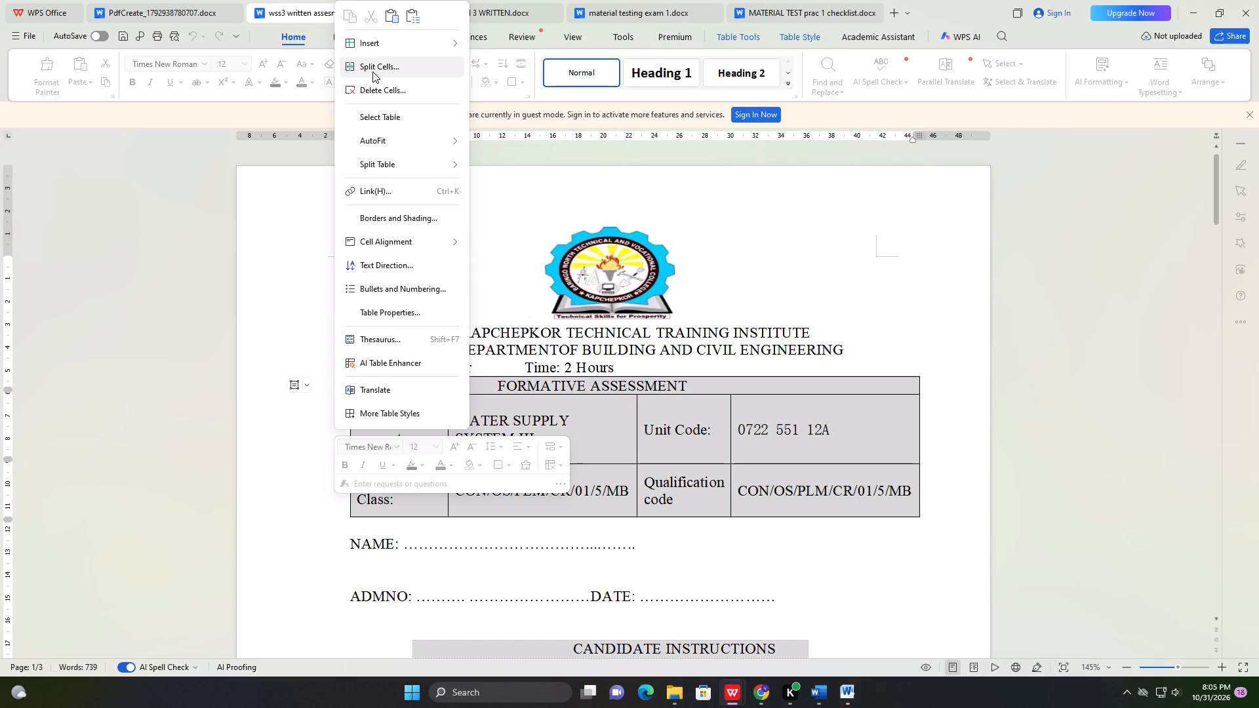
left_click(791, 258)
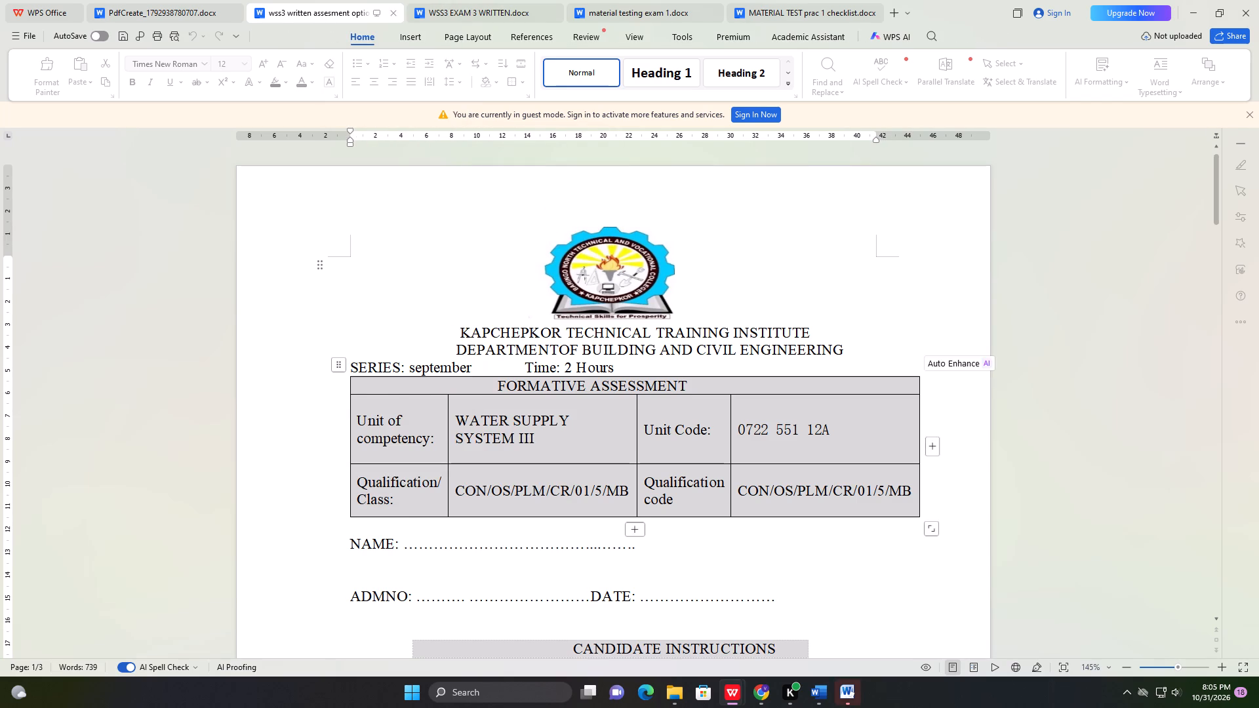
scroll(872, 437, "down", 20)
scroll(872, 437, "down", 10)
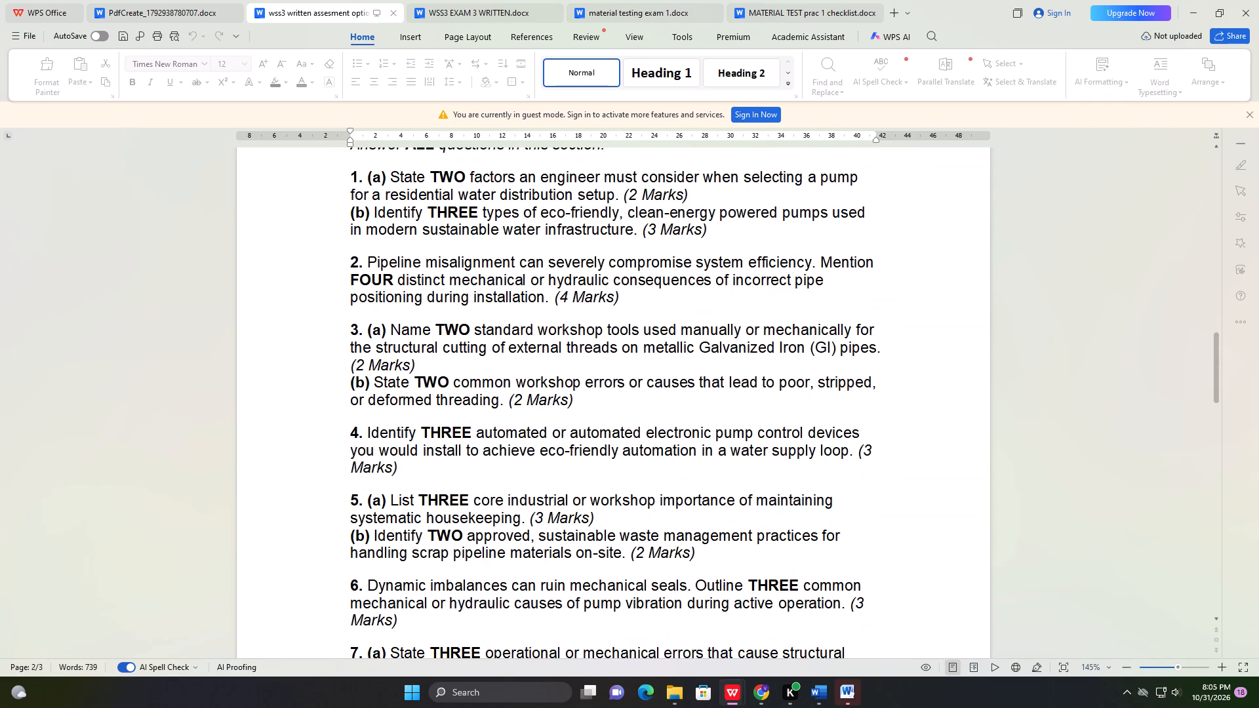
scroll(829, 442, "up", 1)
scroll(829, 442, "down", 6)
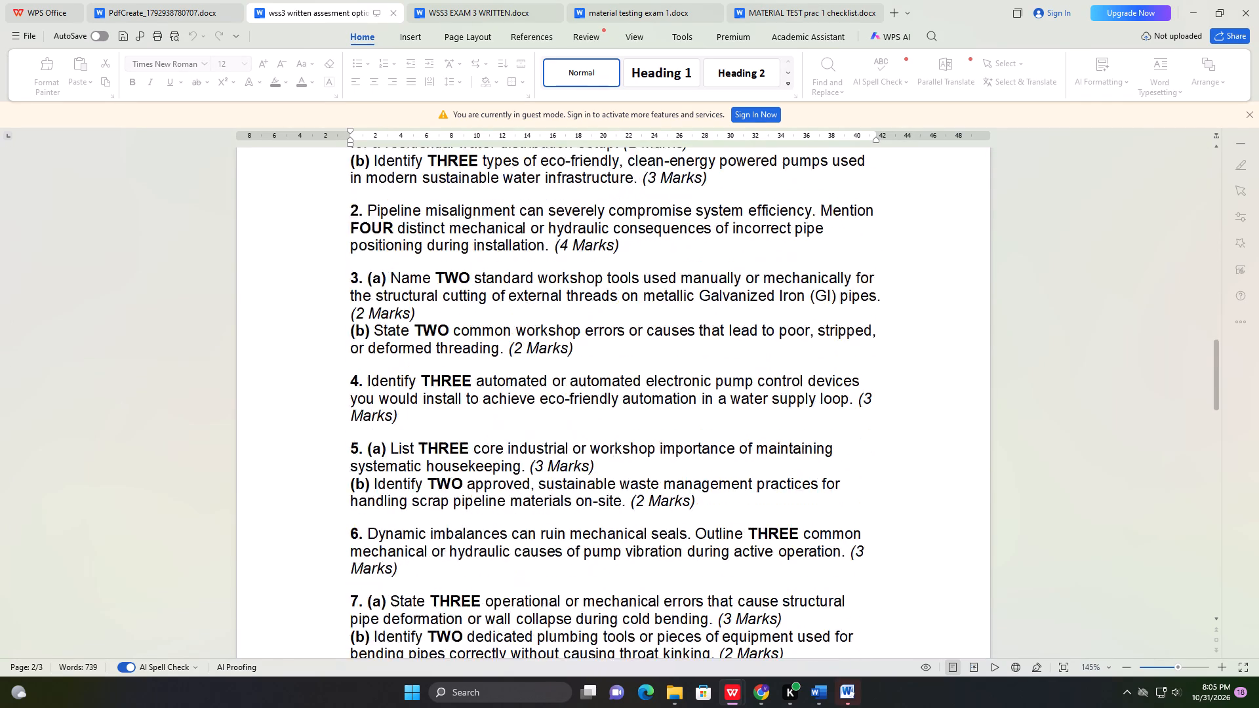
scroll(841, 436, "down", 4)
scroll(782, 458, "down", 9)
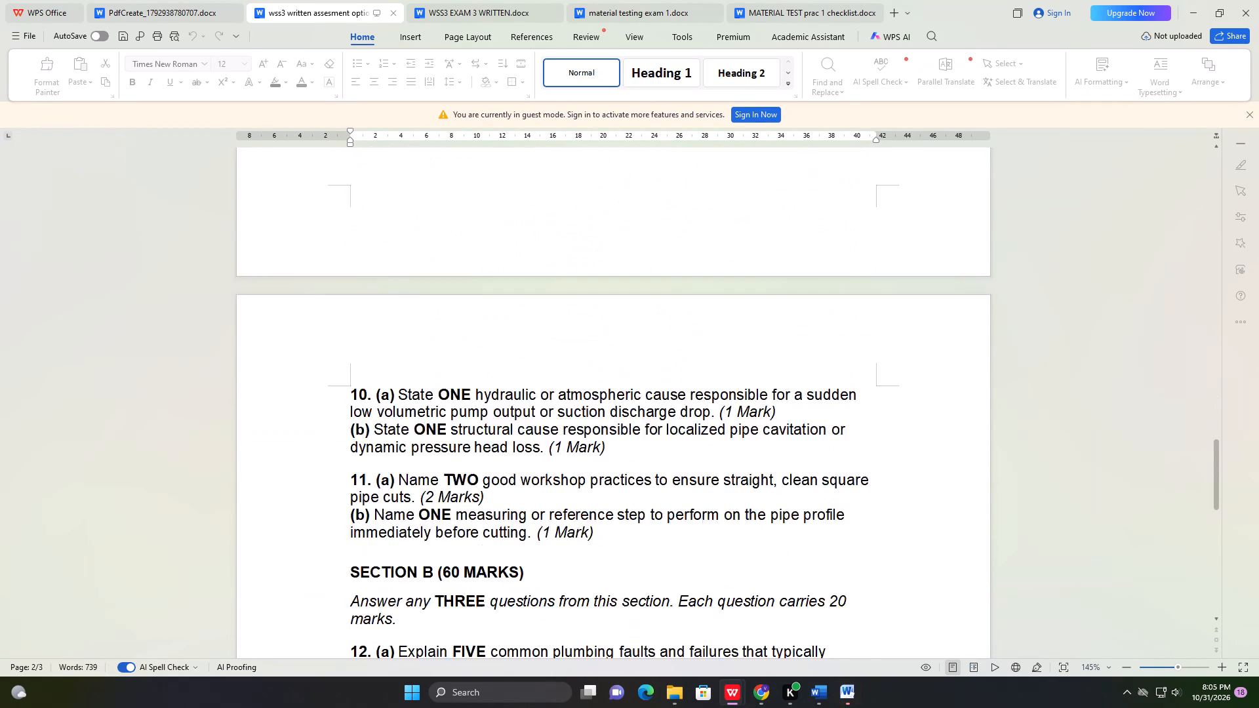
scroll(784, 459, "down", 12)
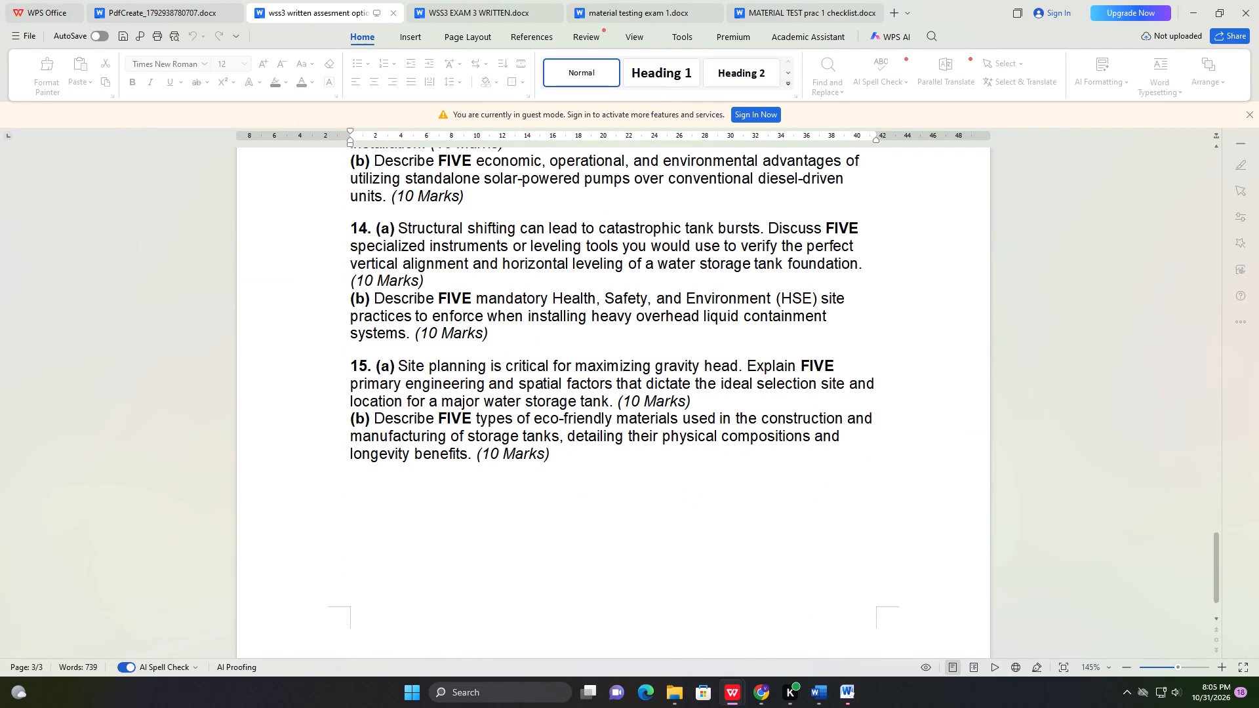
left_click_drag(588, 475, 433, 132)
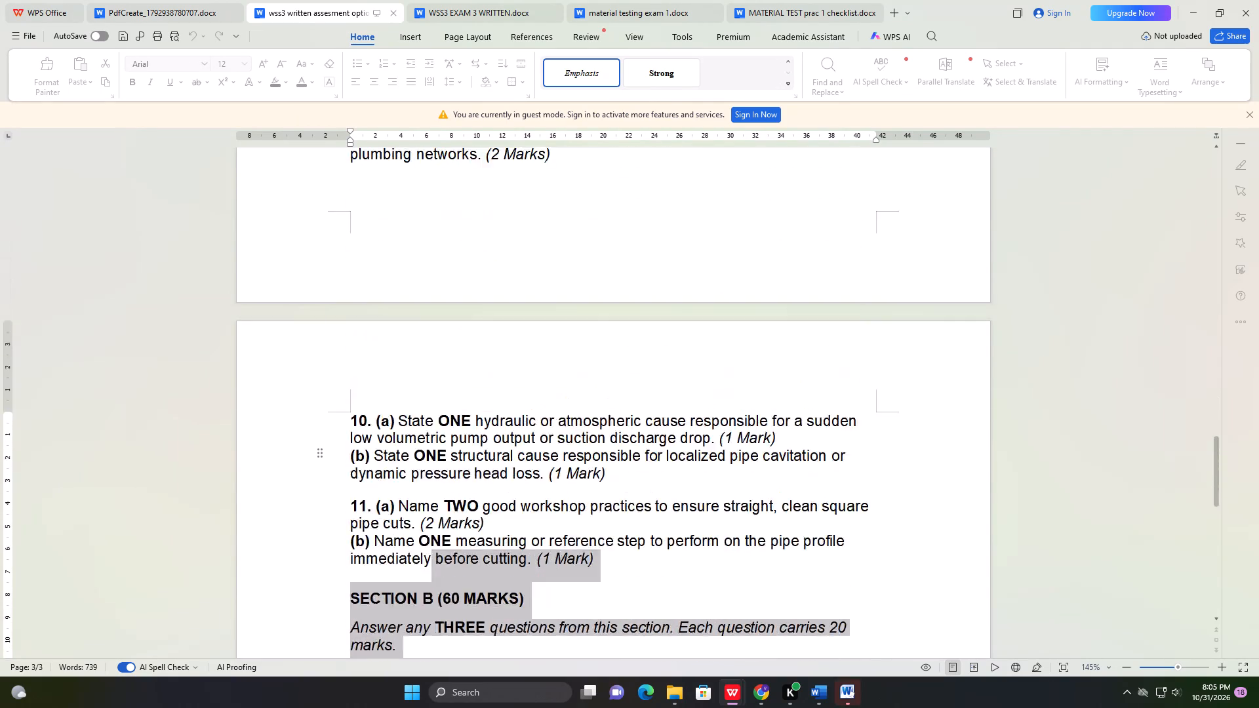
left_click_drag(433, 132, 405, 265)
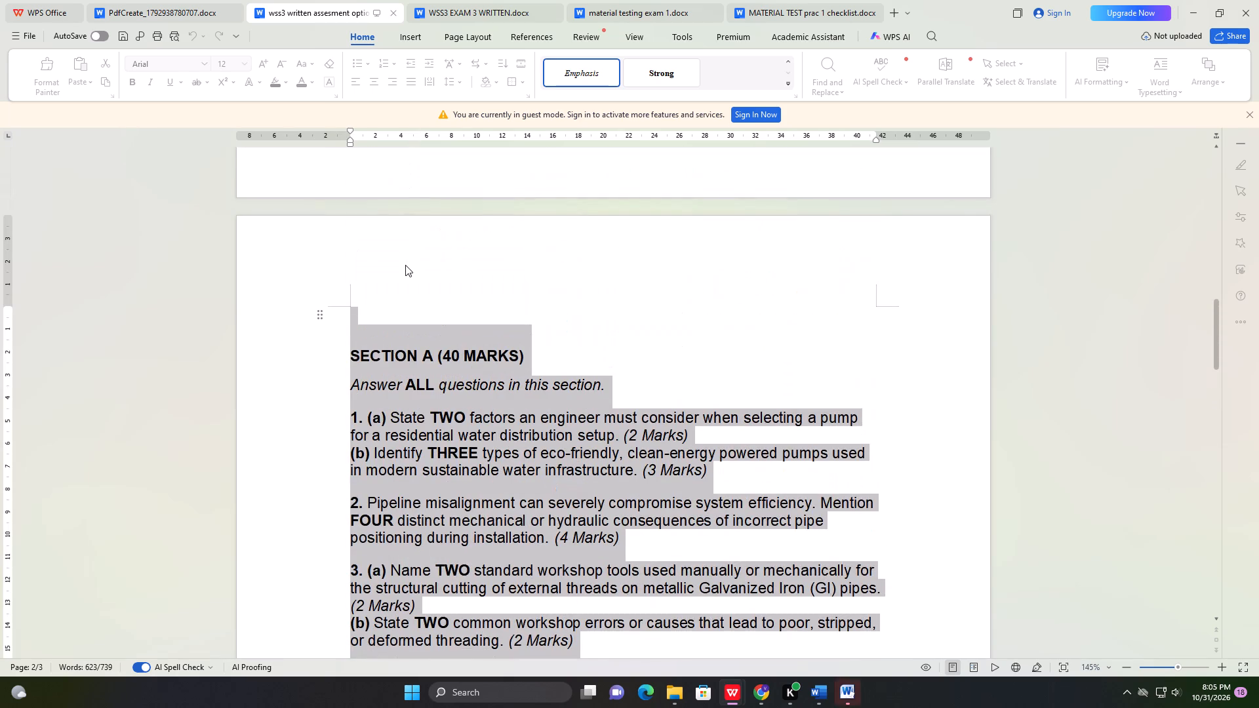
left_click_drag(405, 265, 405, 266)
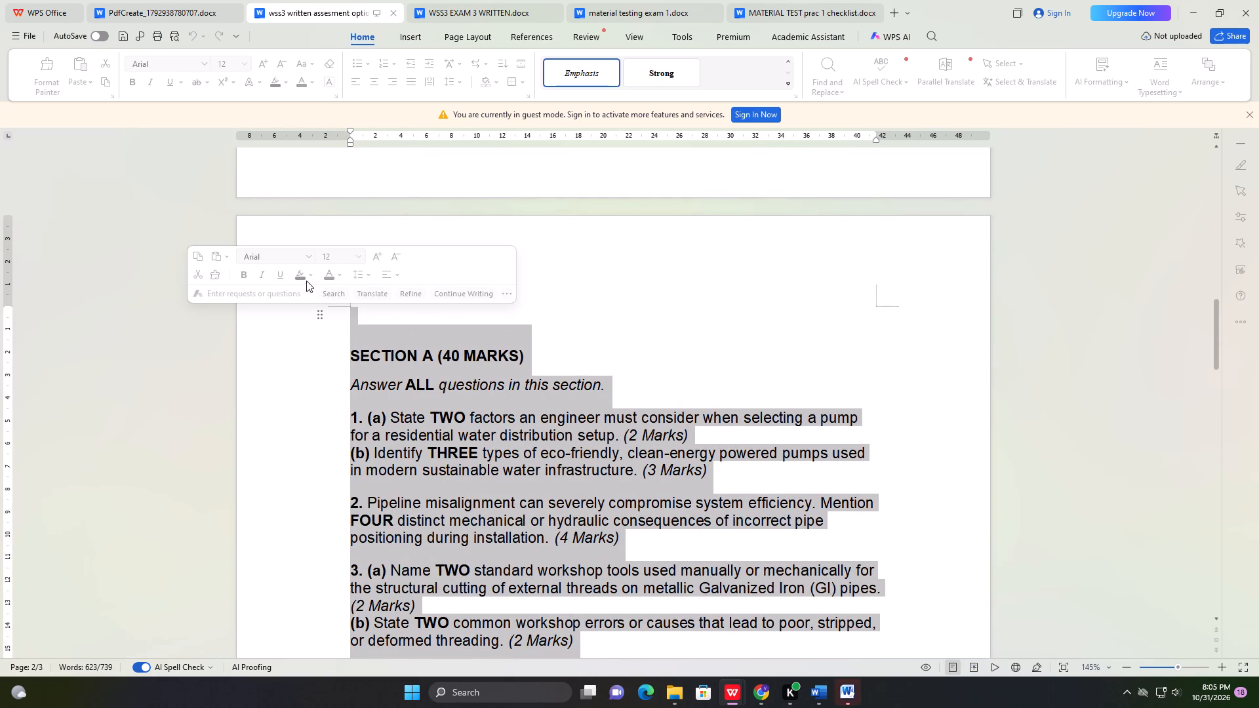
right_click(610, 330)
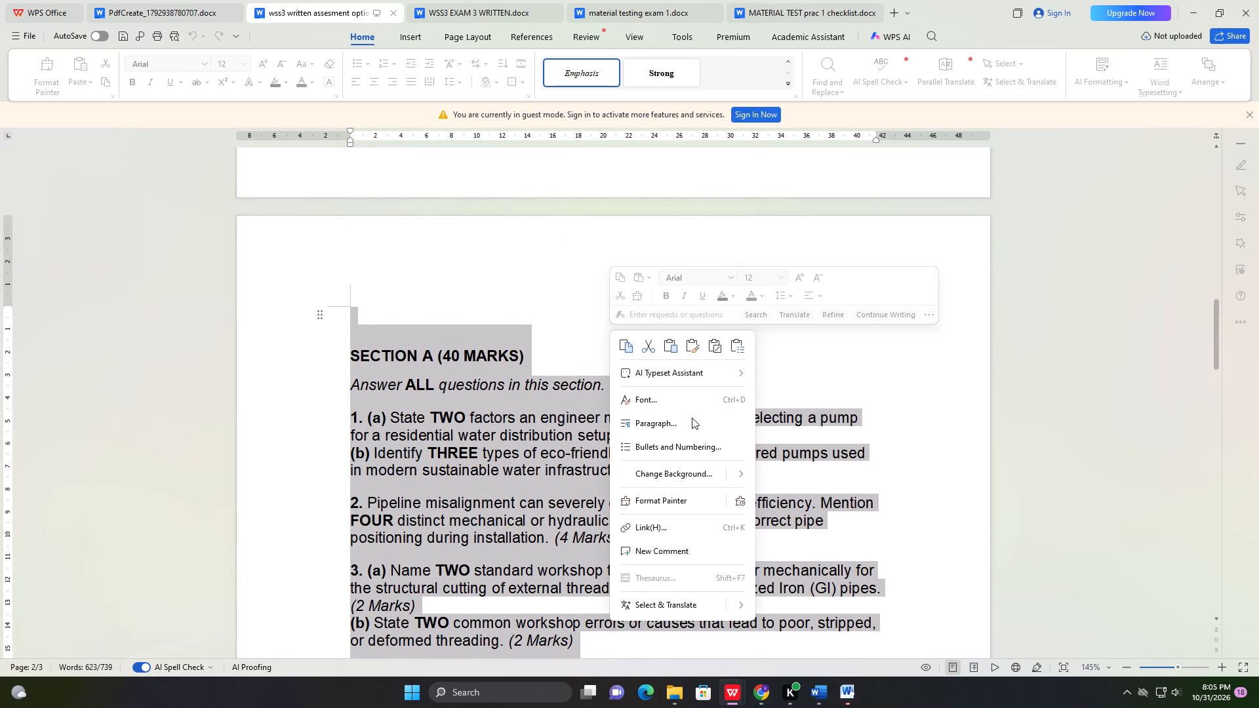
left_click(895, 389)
Sign in to WPS Office with a Google account.
left_click(774, 112)
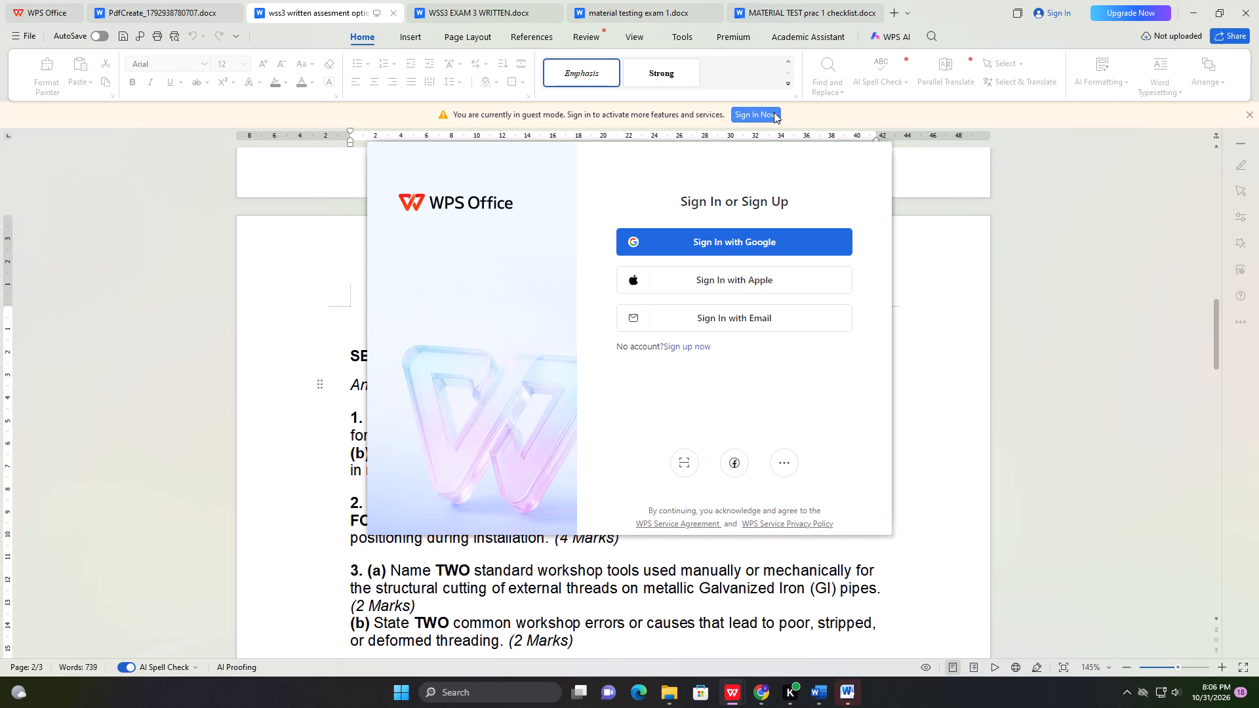
left_click(755, 238)
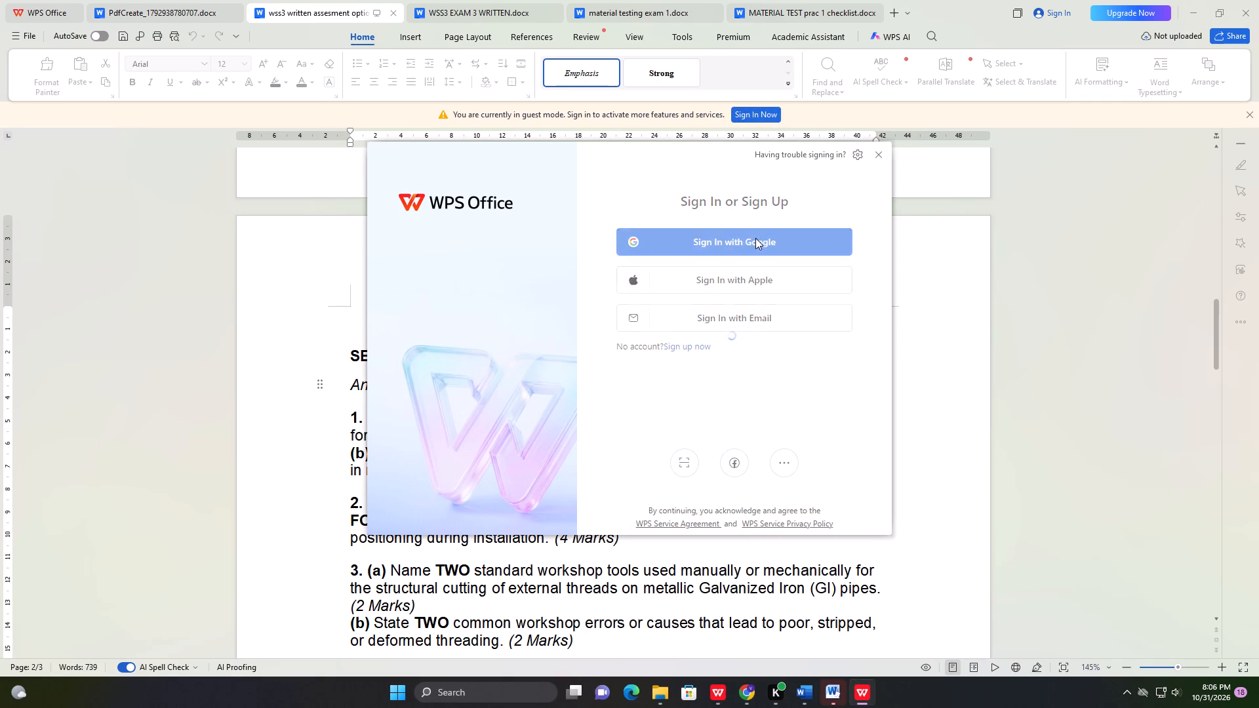